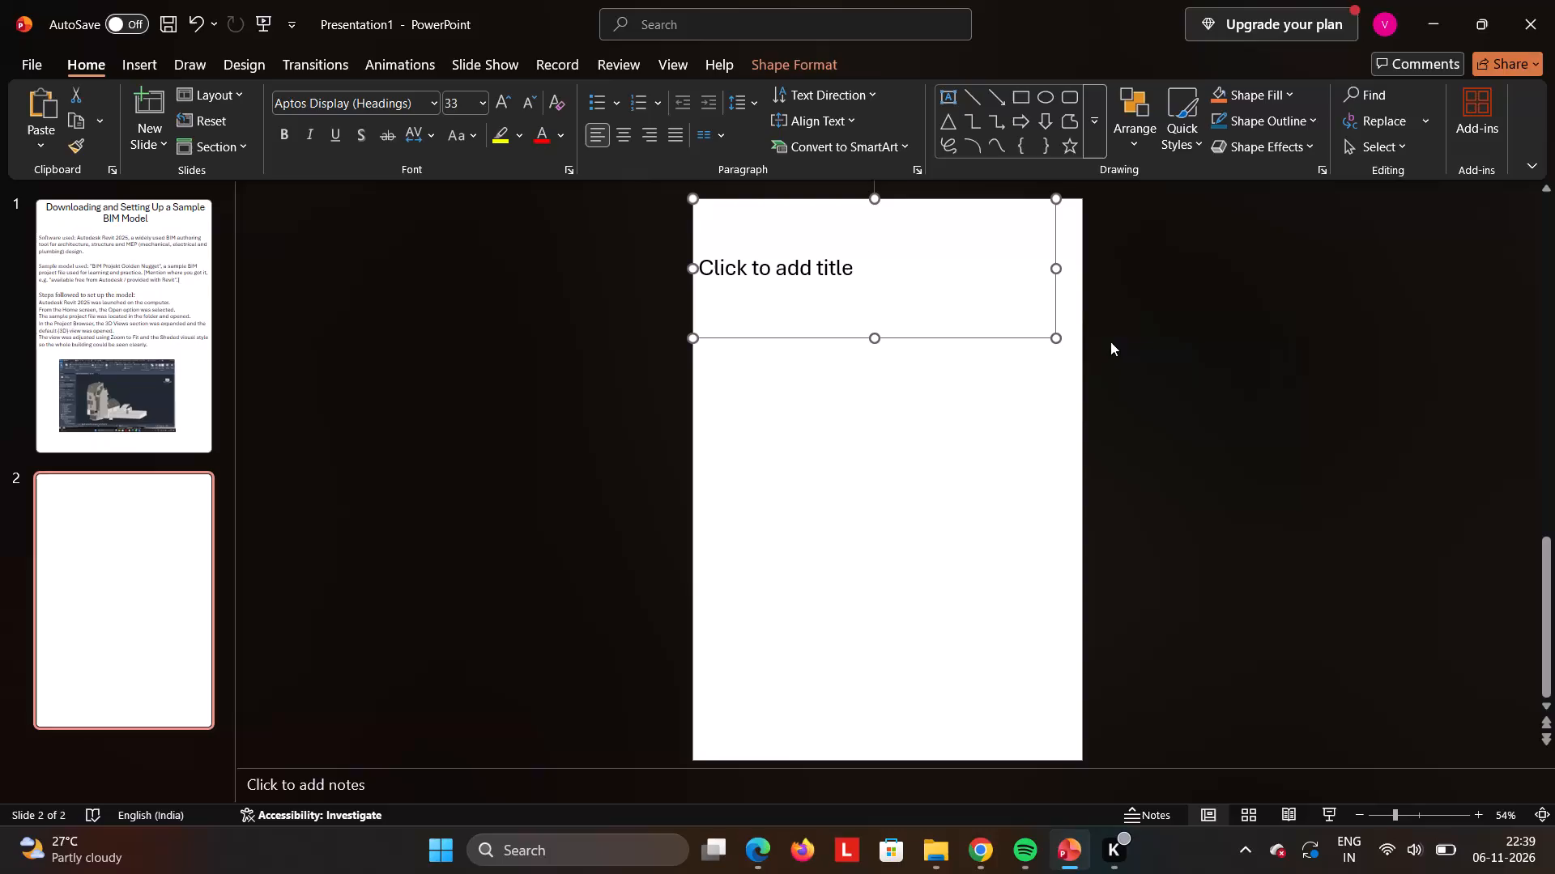
Enlarge the title placeholder on slide 2 to cover the whole slide and paste the copied model description into it.
left_click_drag(1057, 333, 1070, 794)
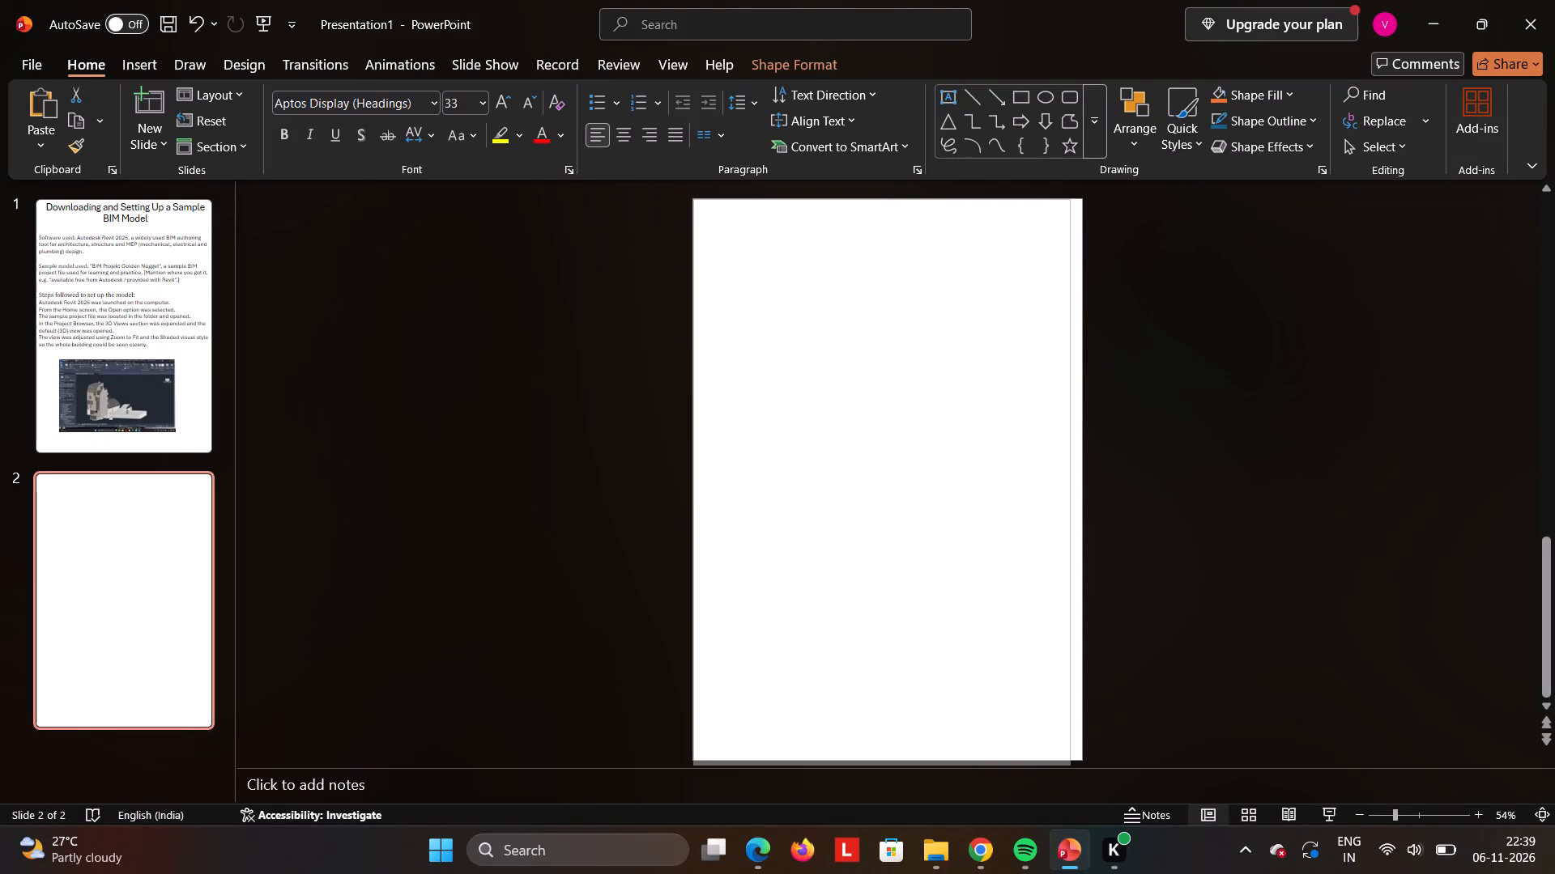
left_click_drag(1070, 794, 1083, 762)
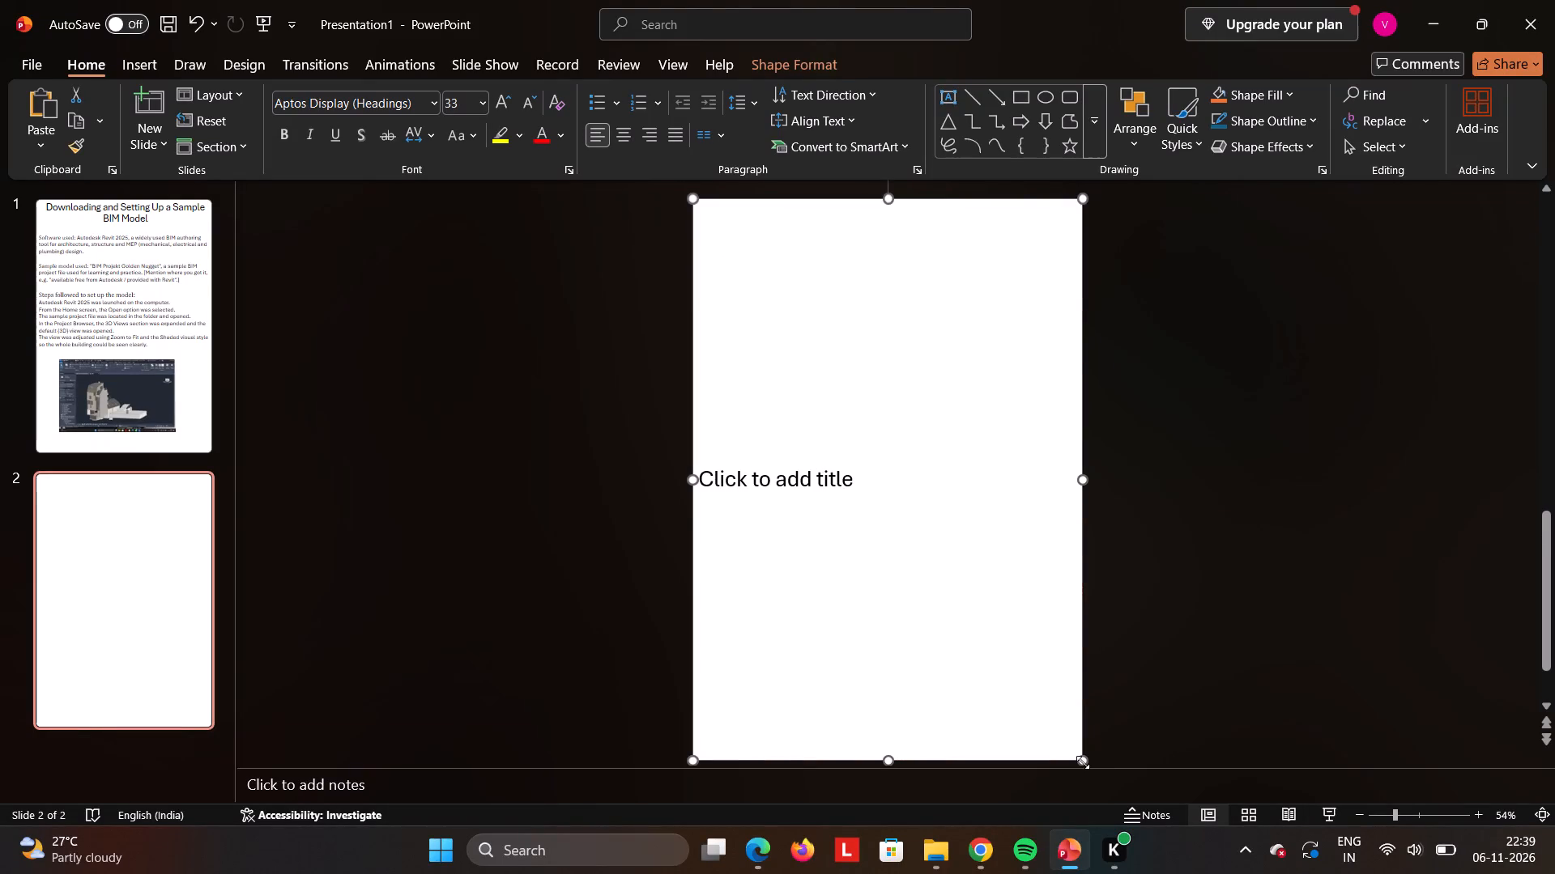
key("ctrl+v")
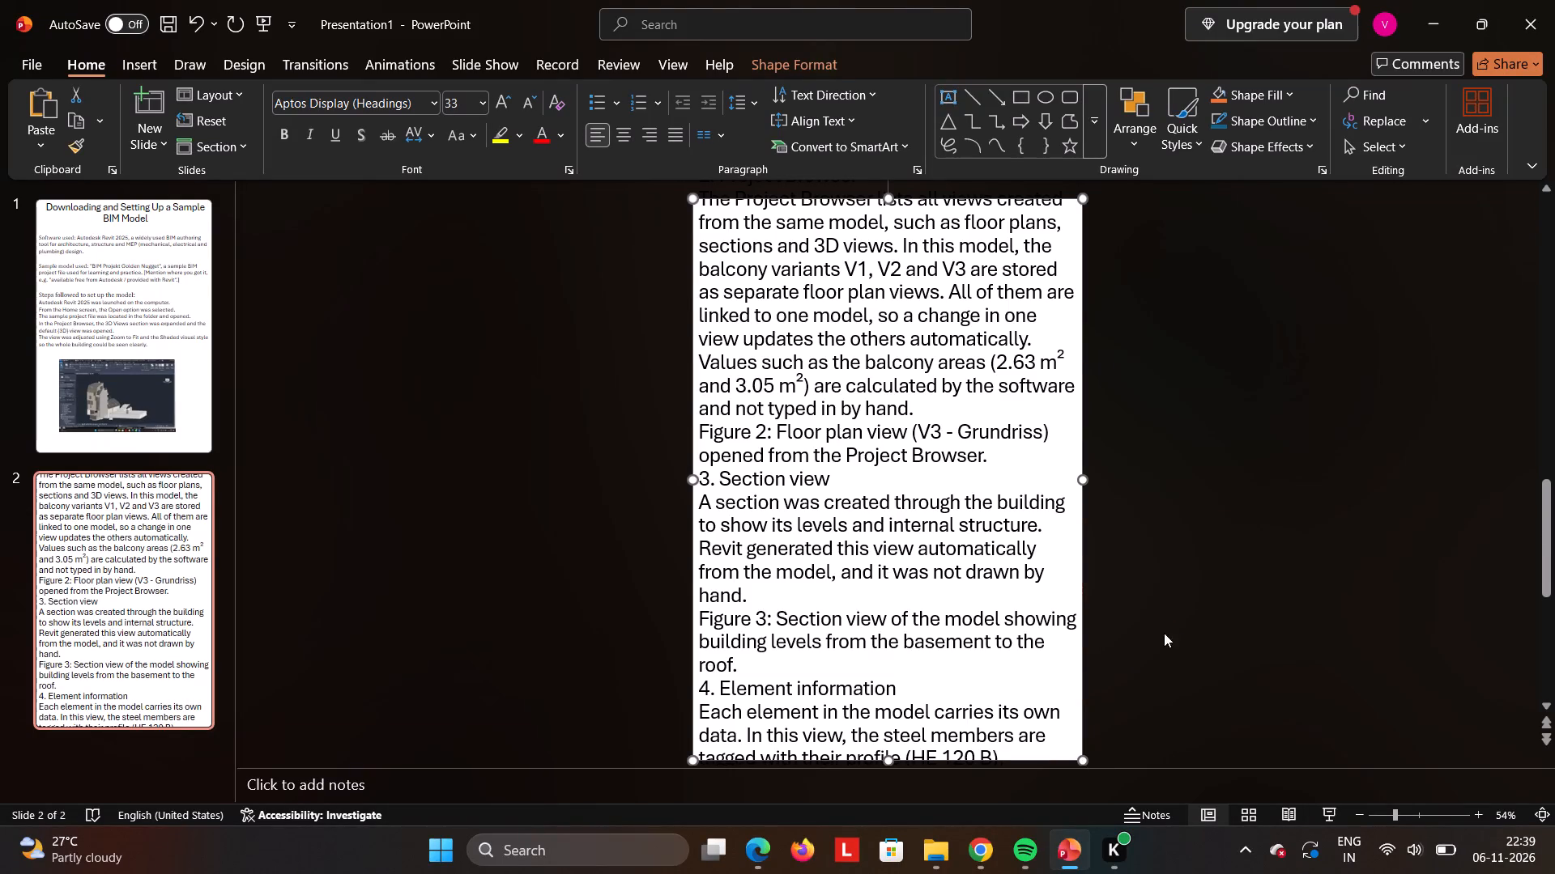
Set the pasted text below the "1. 3D view" heading to font size 14.
scroll(1058, 415, "down", 5, "ctrl")
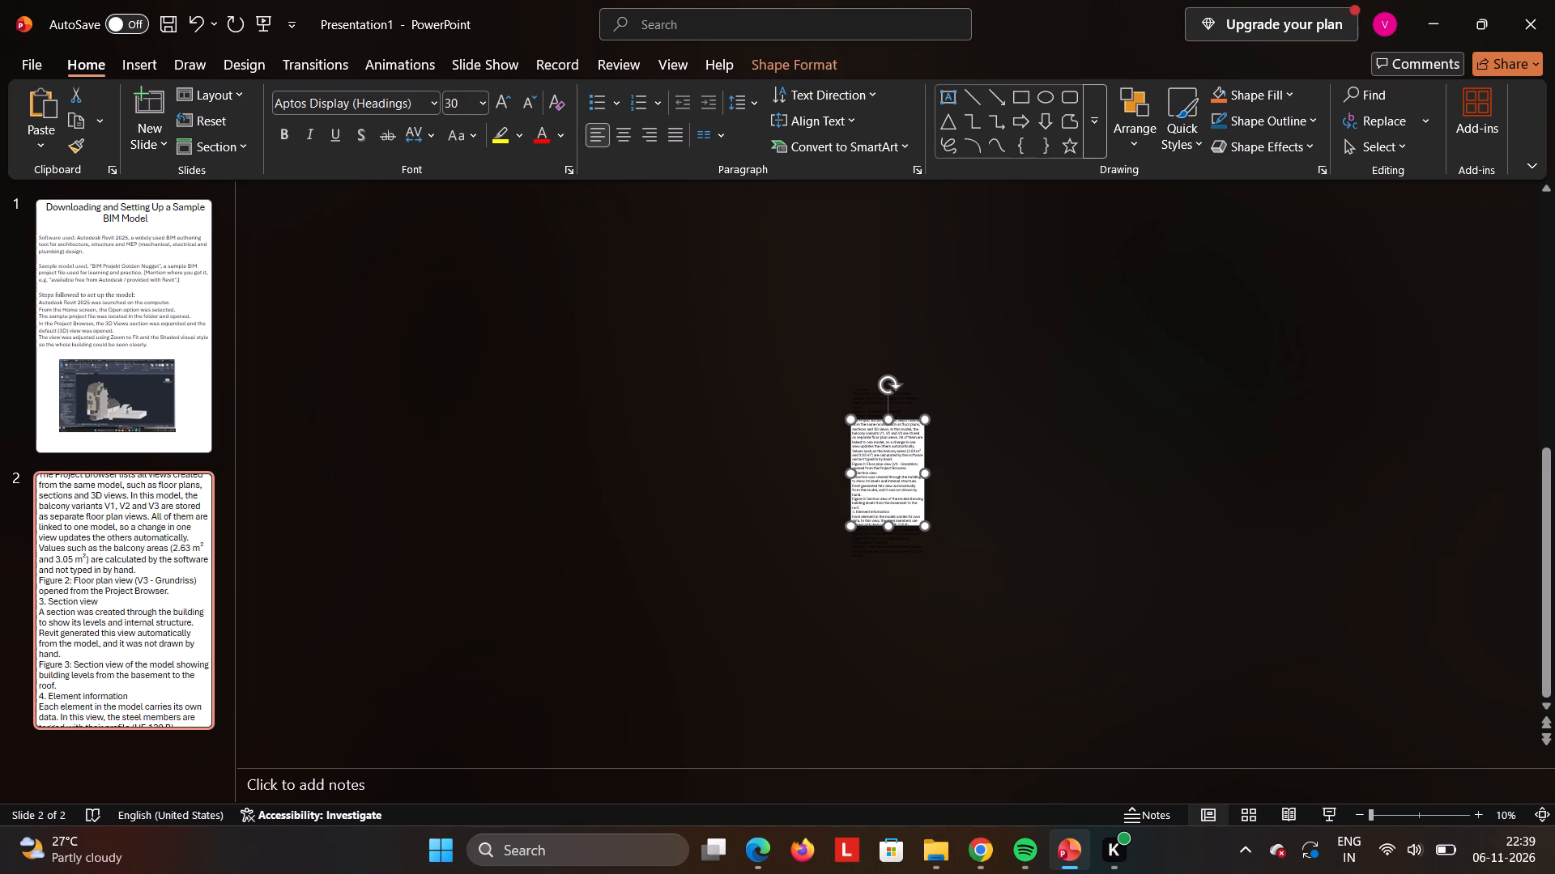
left_click_drag(855, 392, 940, 588)
left_click(1090, 524)
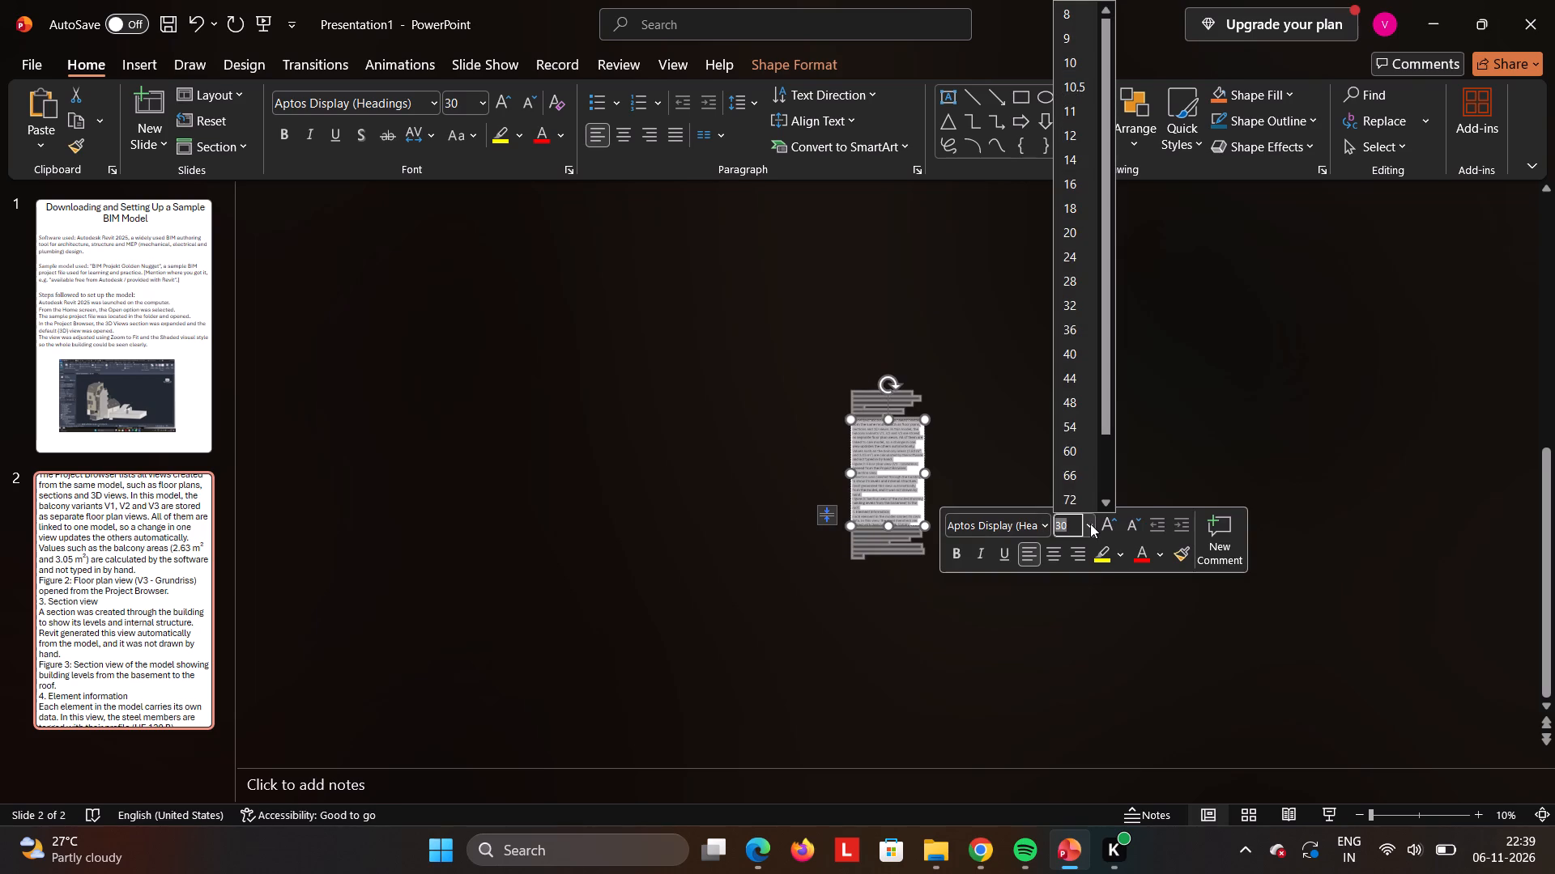
left_click(1072, 164)
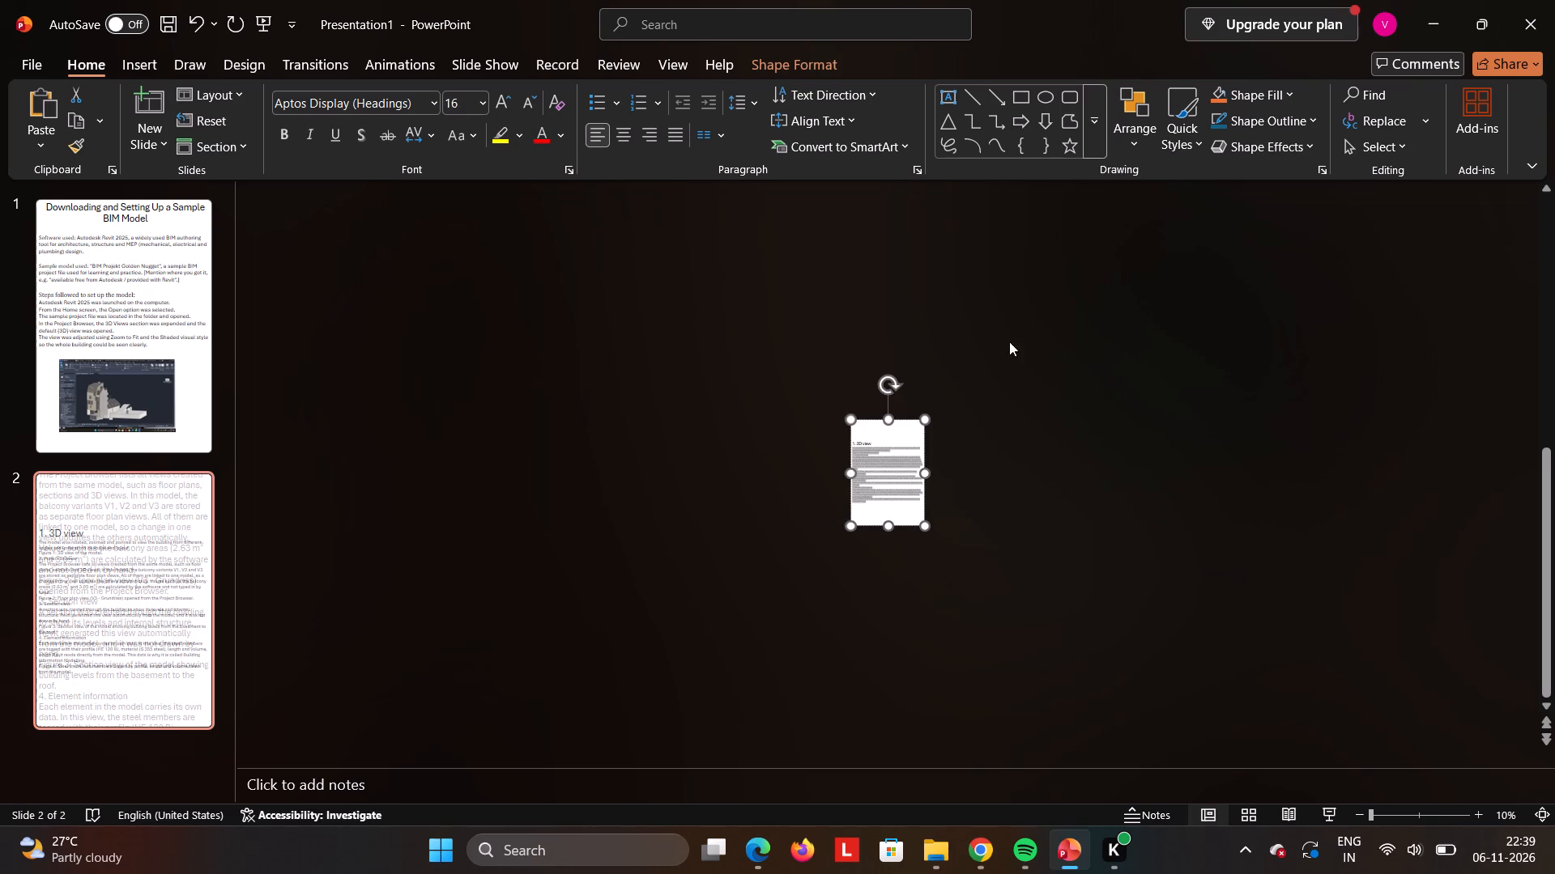
Shorten the text box on slide 2 from its bottom edge so it ends just below the Figure 4 caption.
scroll(914, 432, "up", 5, "ctrl")
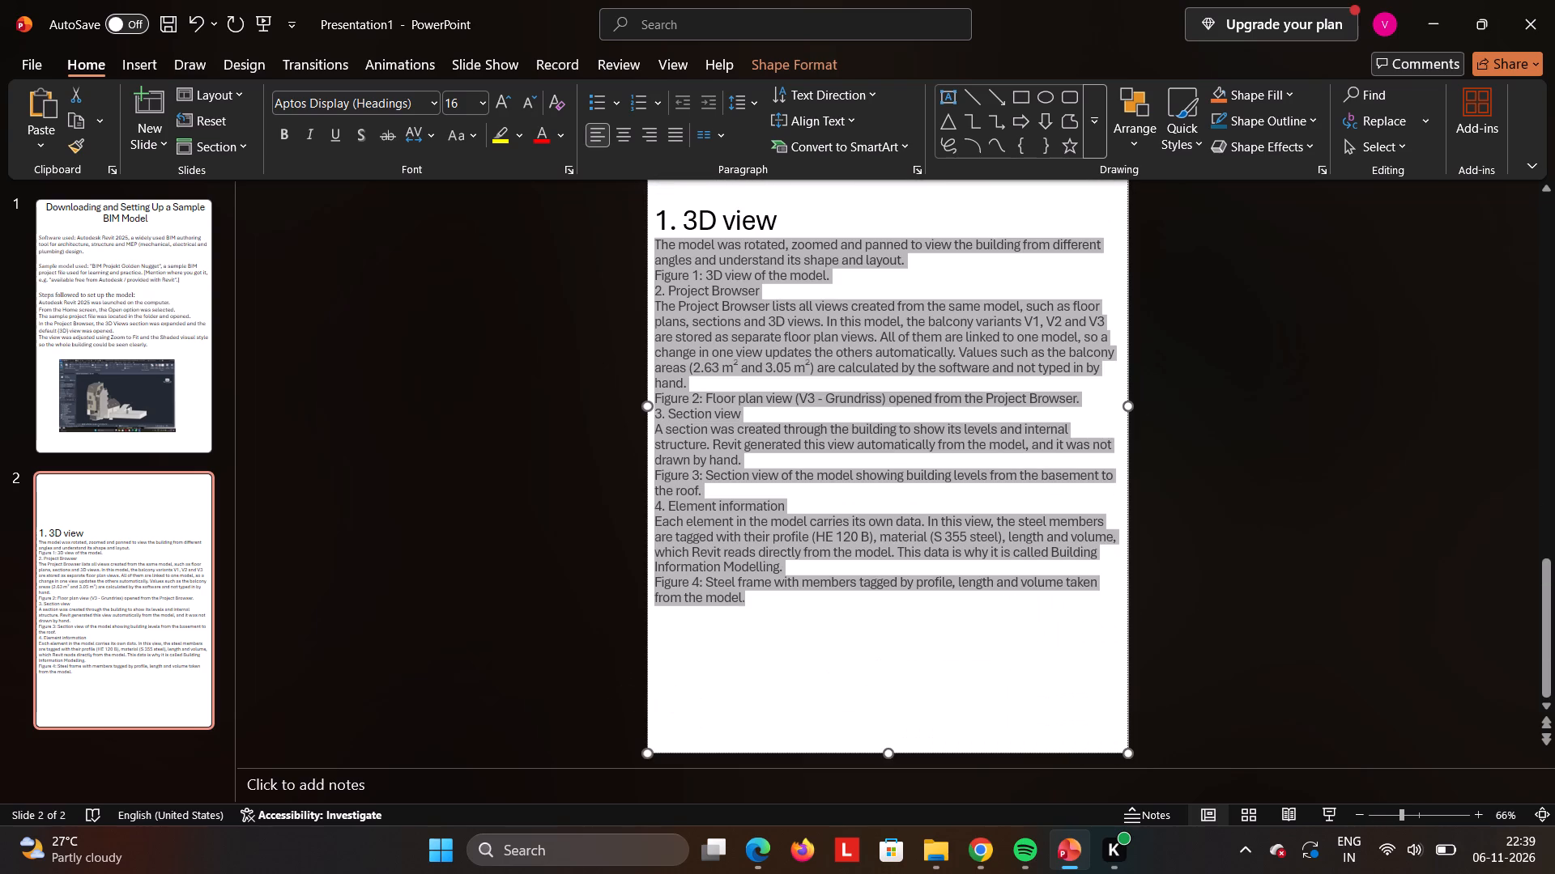
scroll(875, 546, "down", 1, "ctrl")
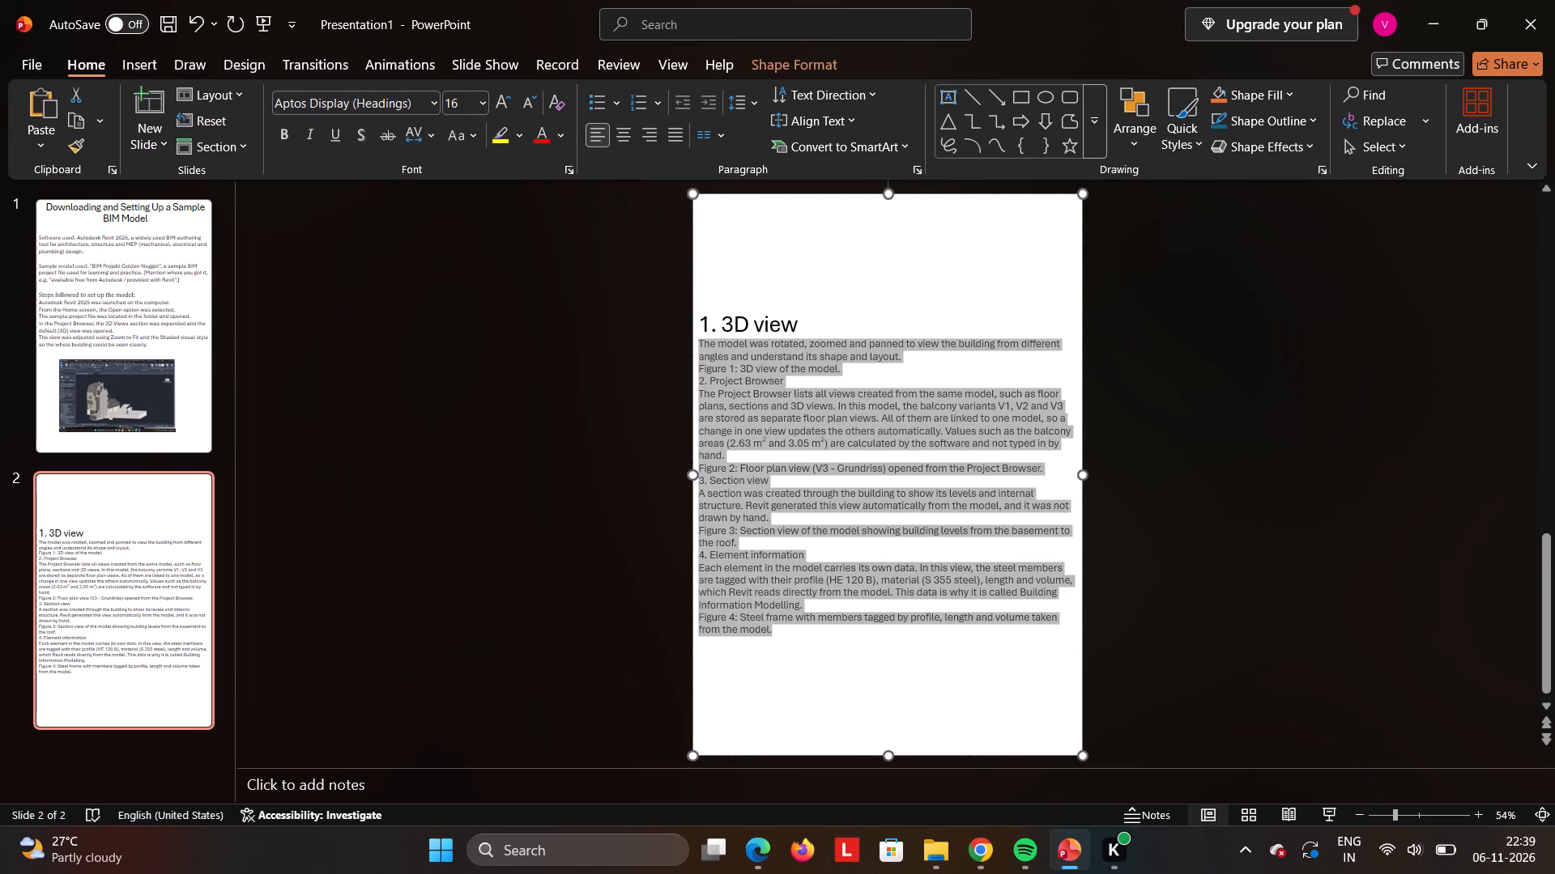
left_click_drag(893, 757, 929, 554)
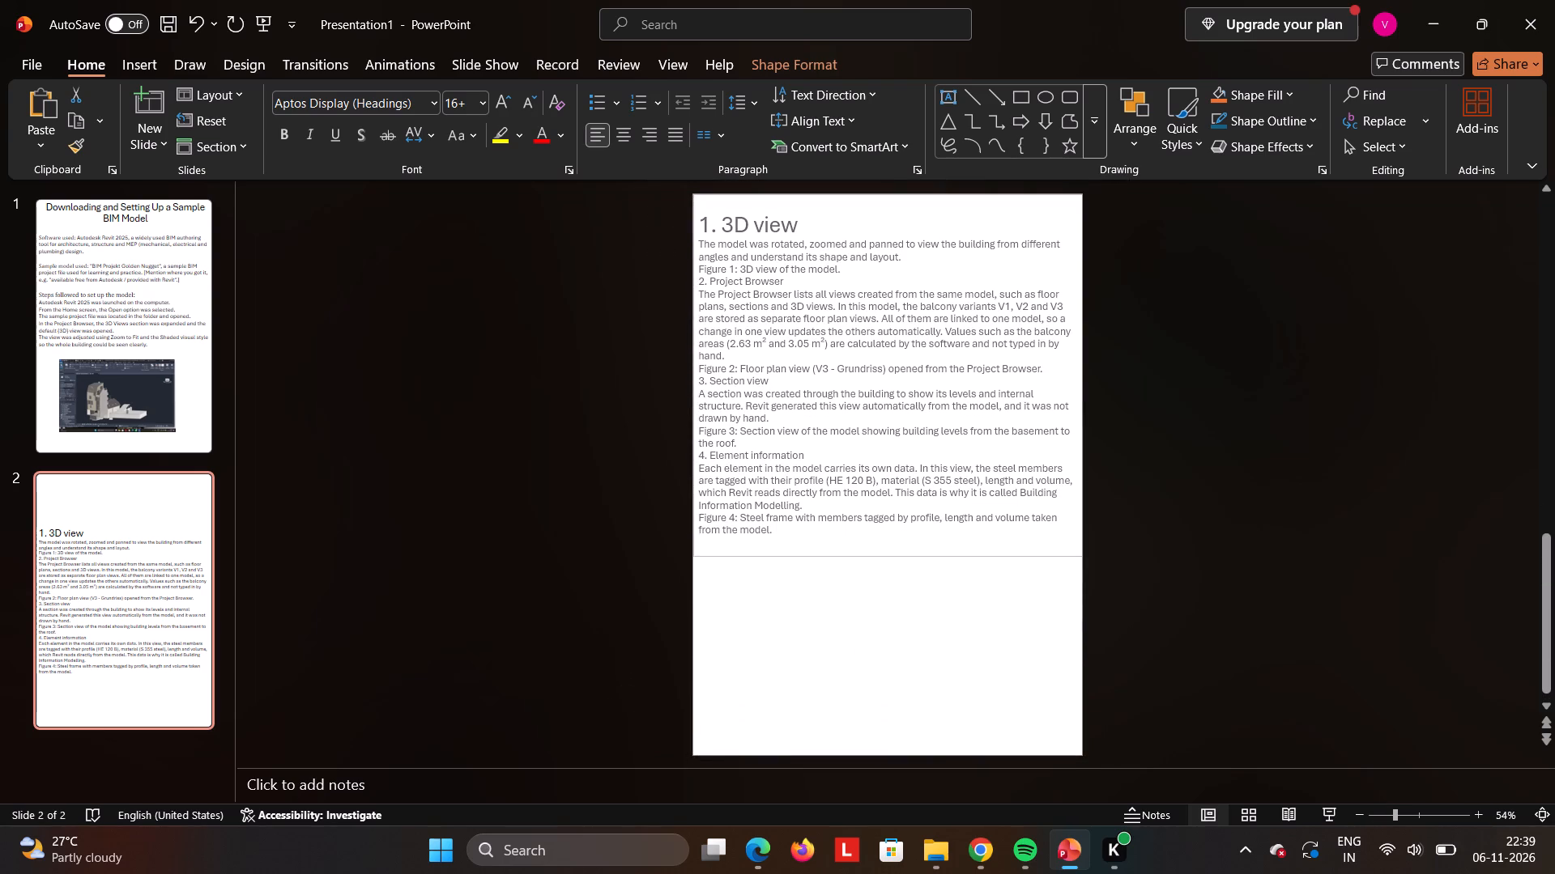
left_click_drag(929, 554, 933, 533)
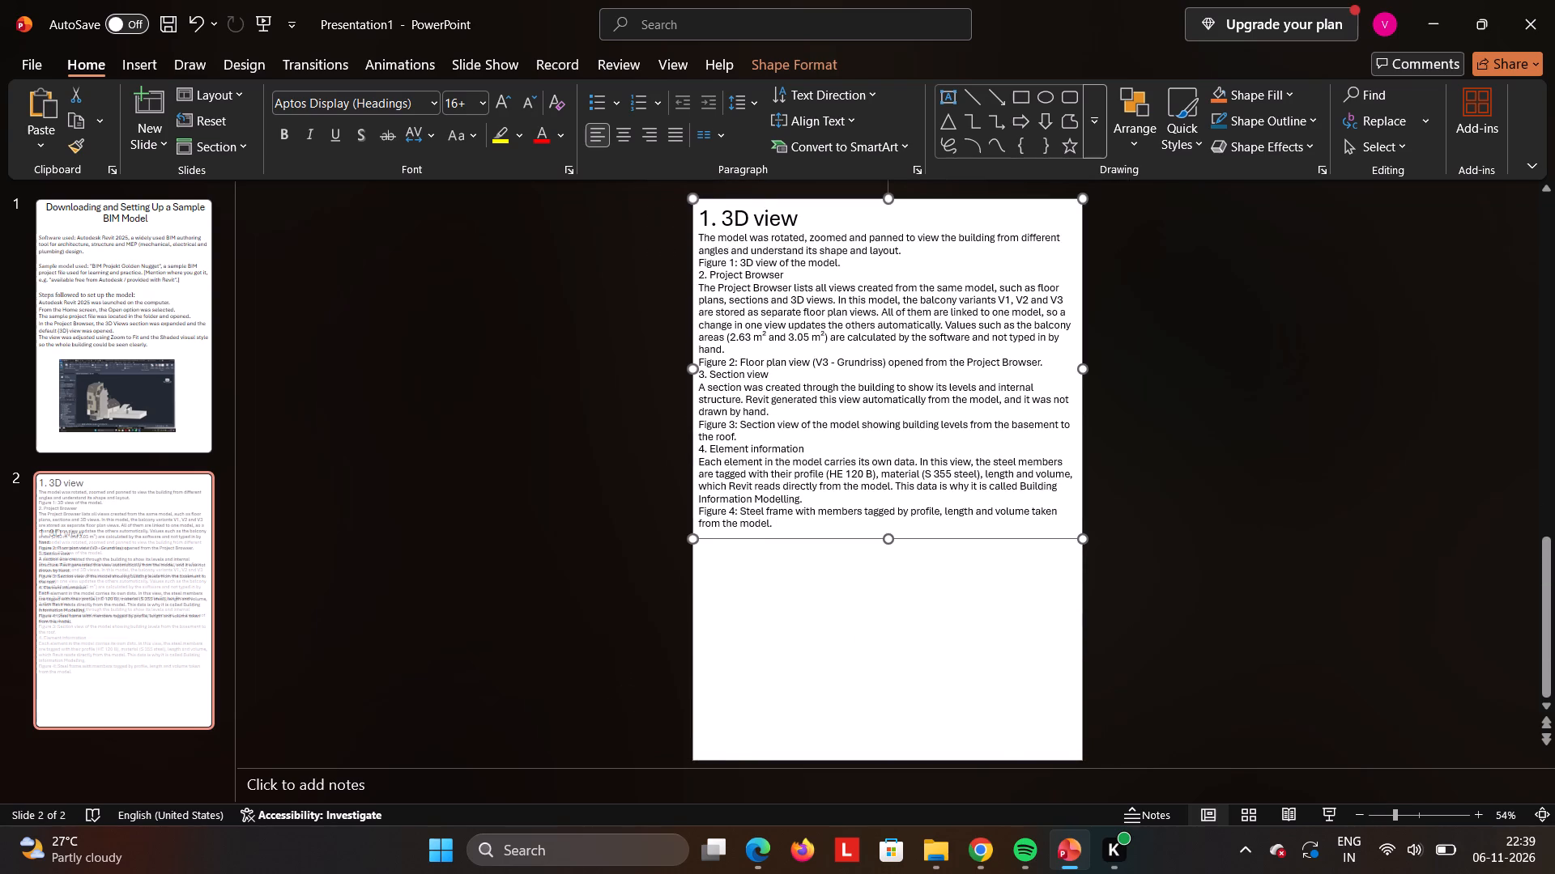
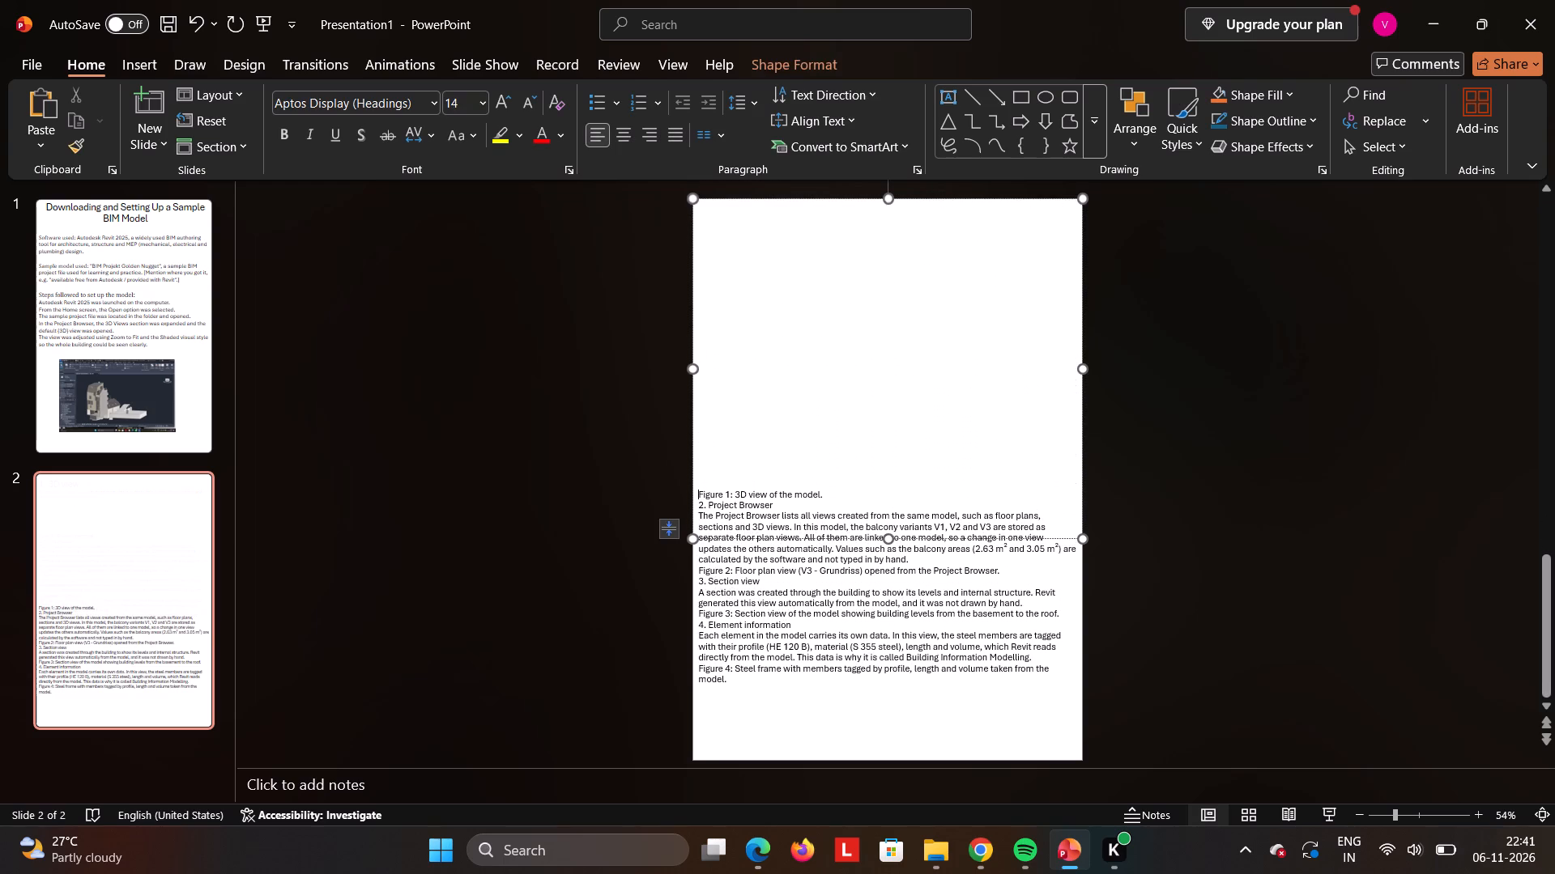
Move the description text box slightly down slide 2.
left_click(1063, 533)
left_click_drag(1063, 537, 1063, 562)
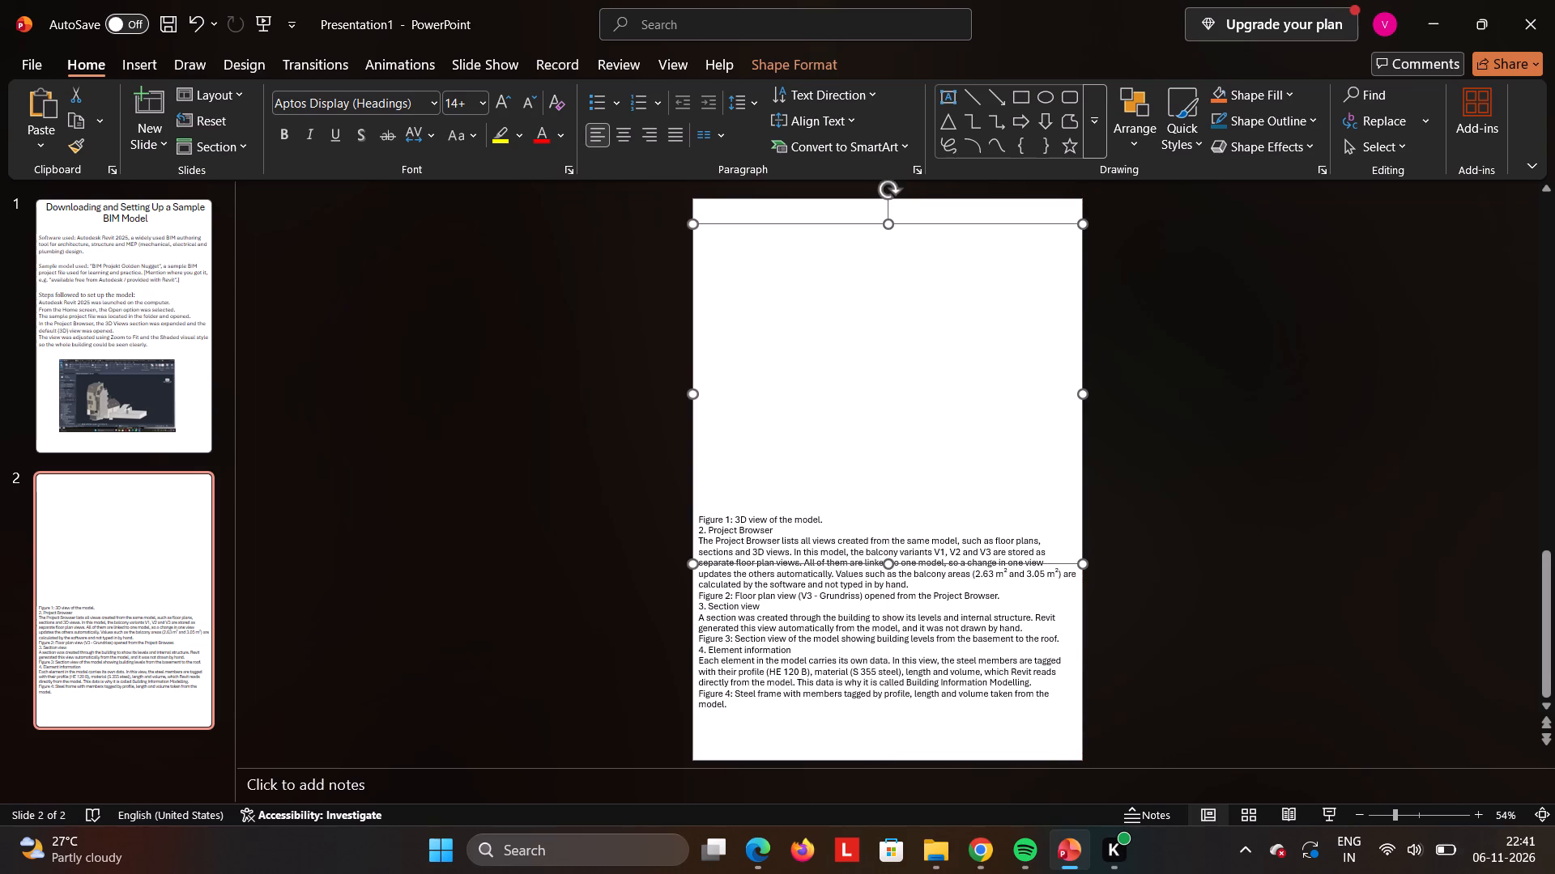
Remove the blank lines before the "Figure 1: 3D view of the model." caption so it follows "shape and layout" after two spaces.
left_click(698, 520)
key("BackSpace")
key("BackSpace")
key("BackSpace")
key("BackSpace")
key("BackSpace")
key("BackSpace")
key("BackSpace")
key("BackSpace")
key("BackSpace")
key("BackSpace")
key("BackSpace")
key("BackSpace")
key("BackSpace")
key("BackSpace")
key("BackSpace")
key("BackSpace")
key("BackSpace")
key("BackSpace")
key("BackSpace")
key("BackSpace")
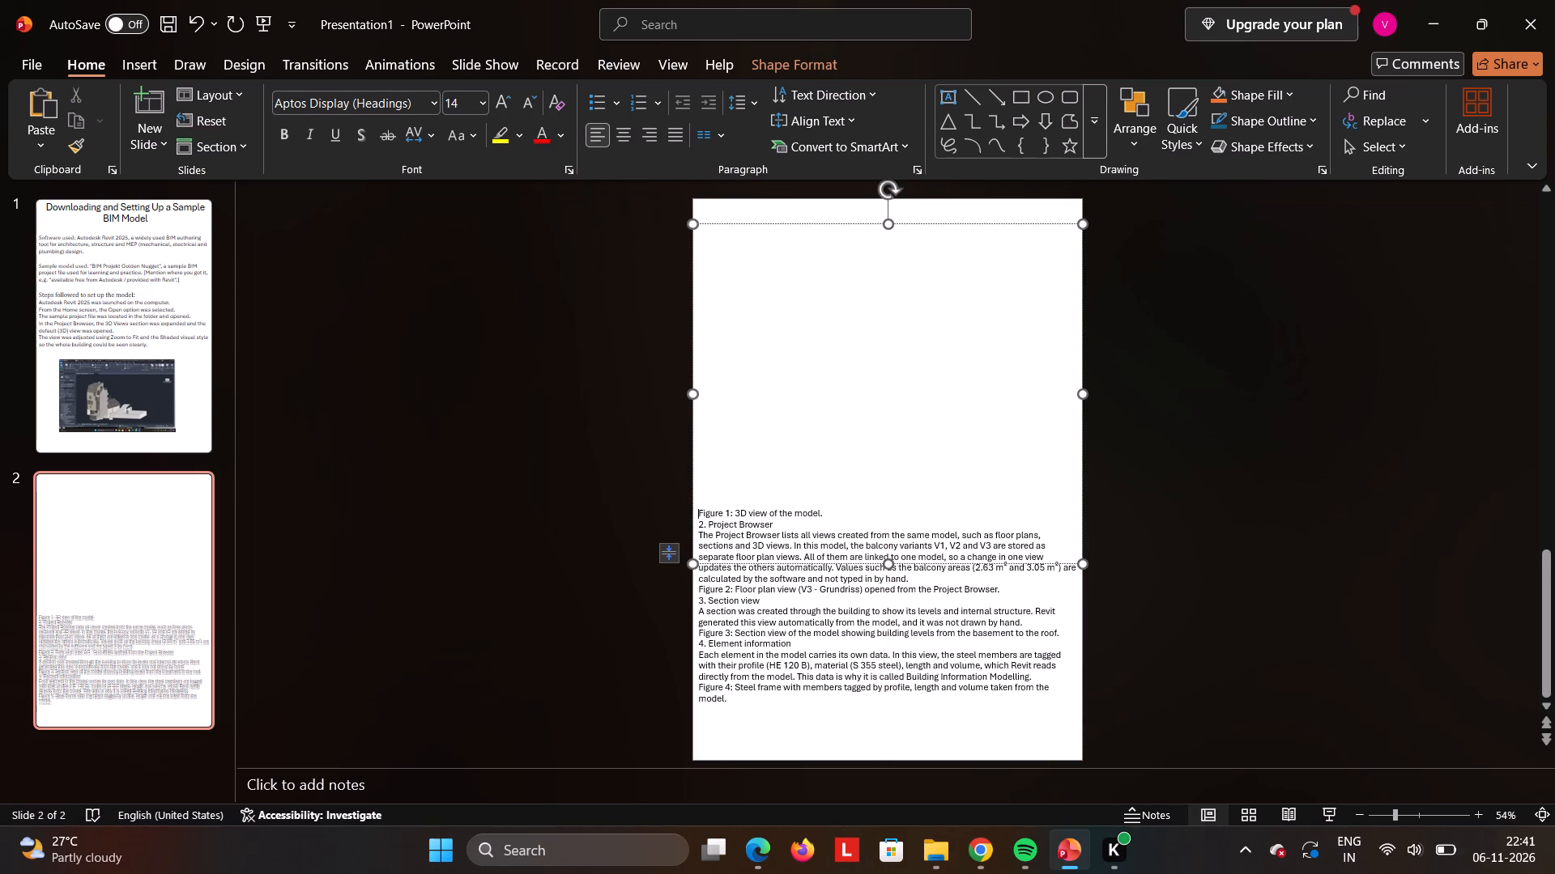
key("BackSpace")
key("BackSpace")
key("BackSpace")
key("BackSpace")
key("BackSpace")
key("BackSpace")
key("BackSpace")
key("BackSpace")
key("BackSpace")
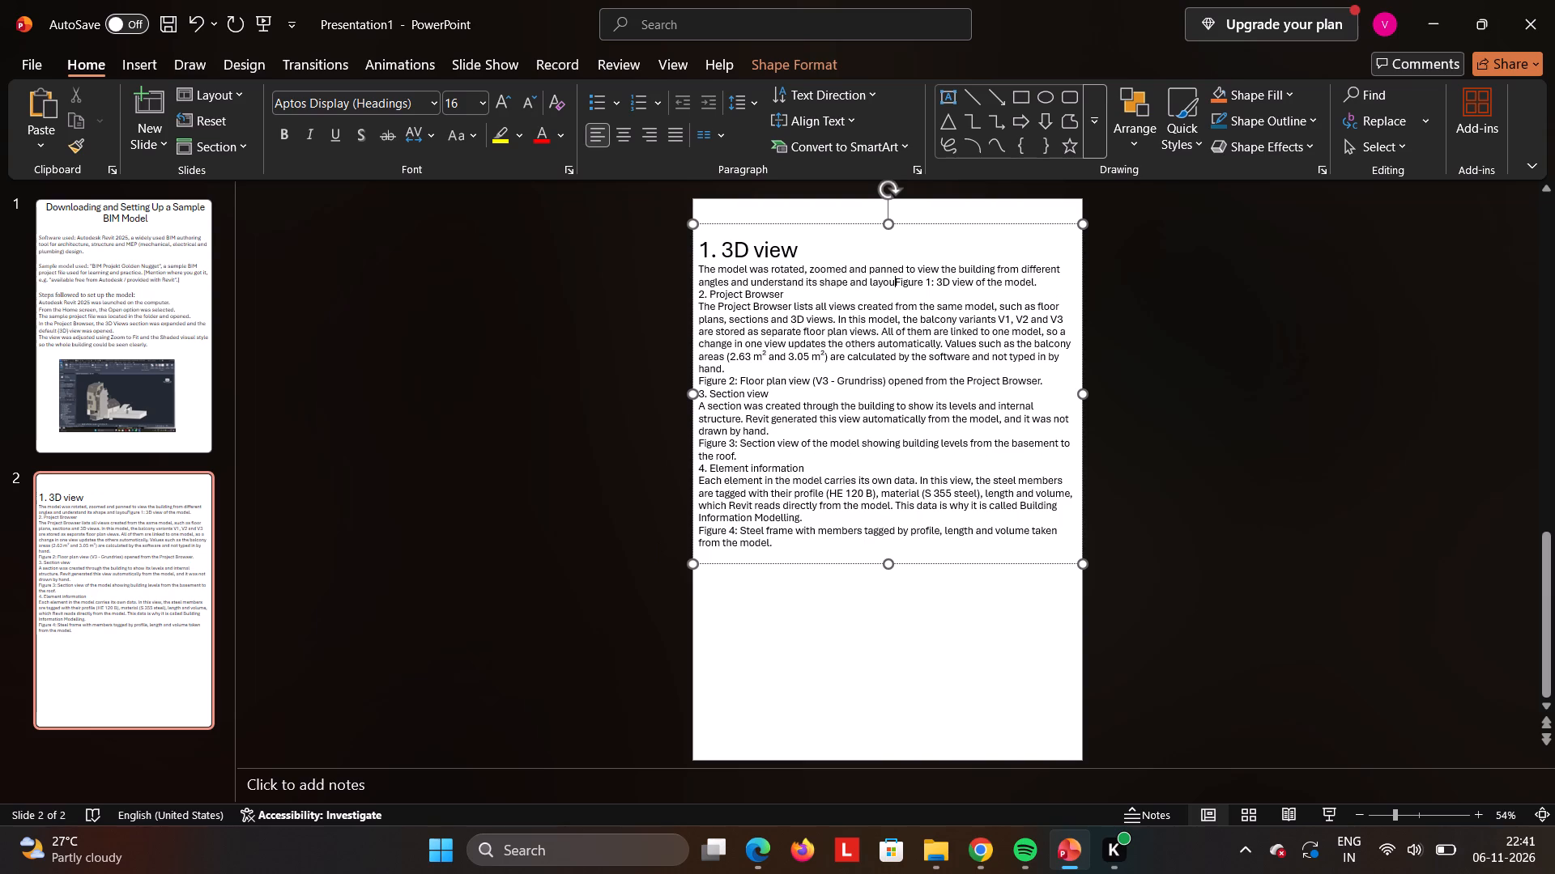
type("T")
key("space")
key("space")
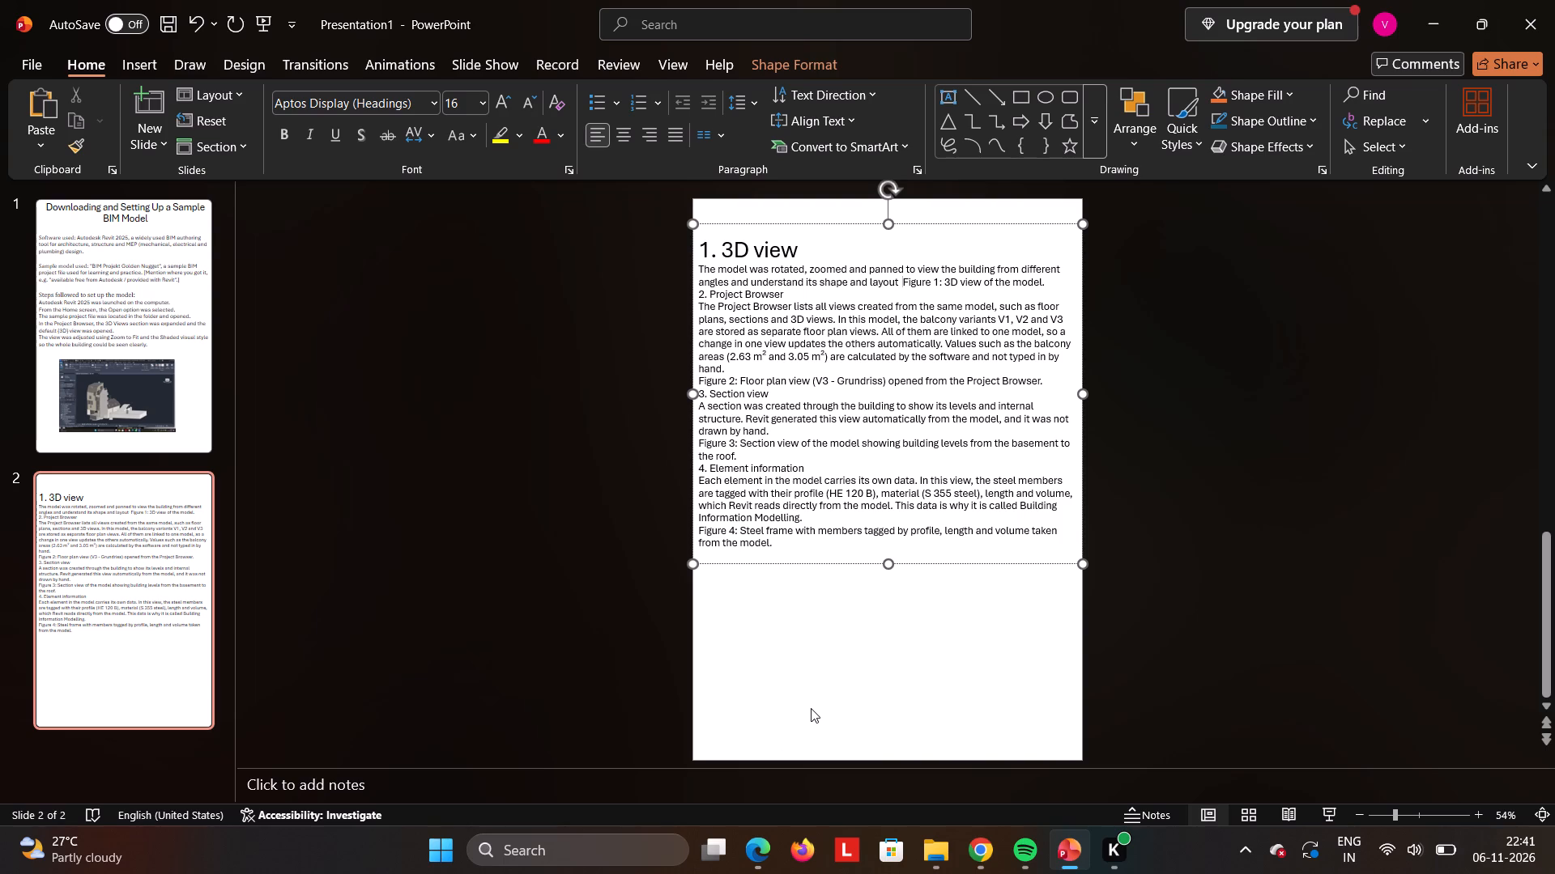
Paste the copied Revit 3D view screenshot, move it to the slide's bottom, and squash it to about 5.07 cm high, below the text.
key("ctrl+v")
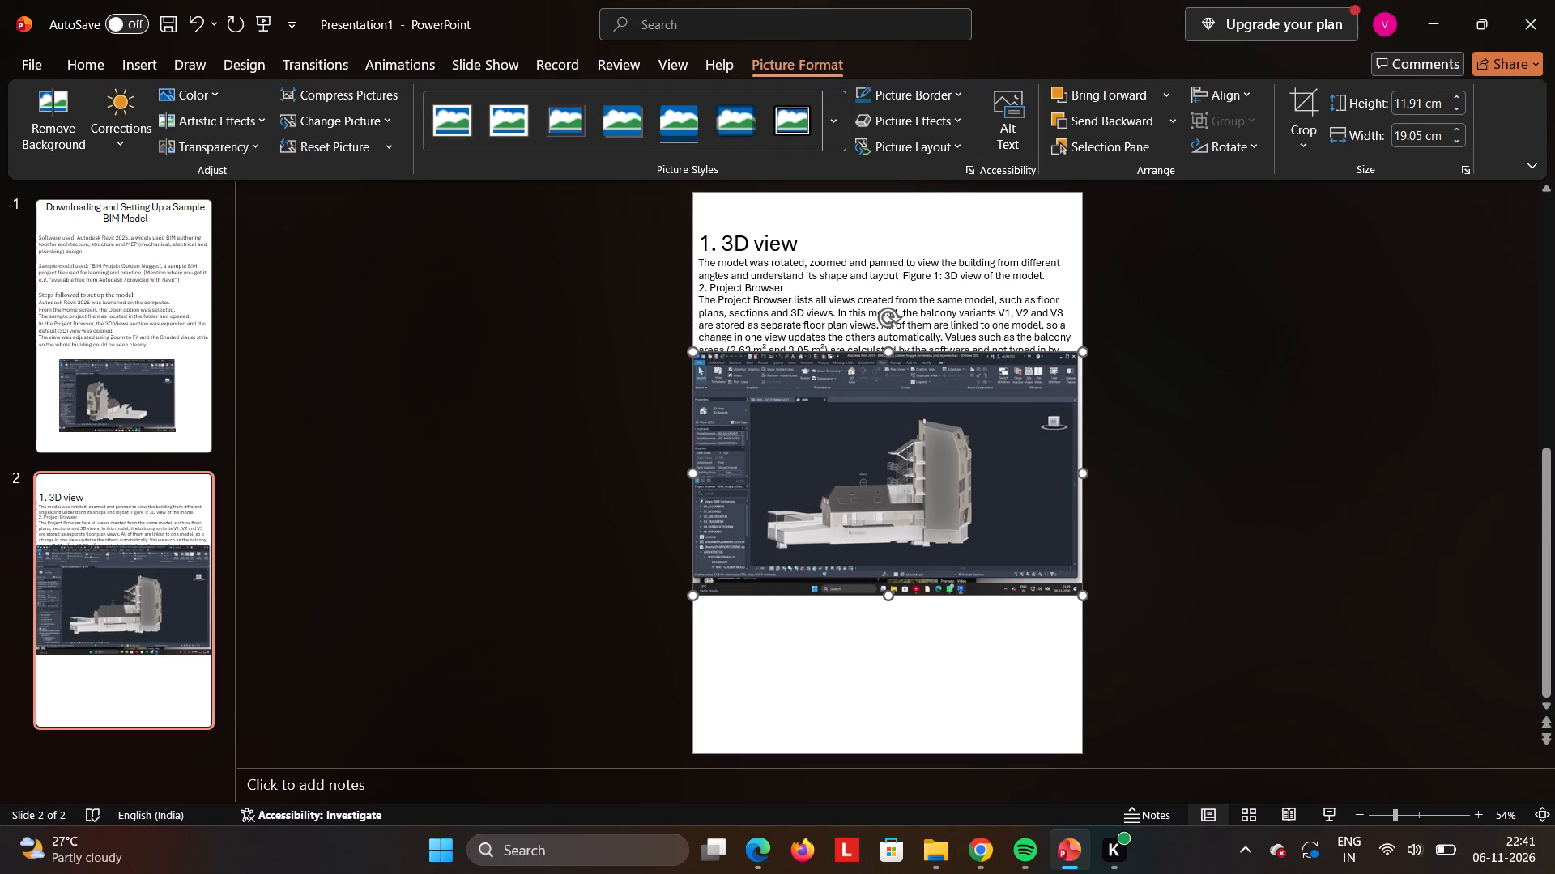
left_click_drag(994, 411, 996, 551)
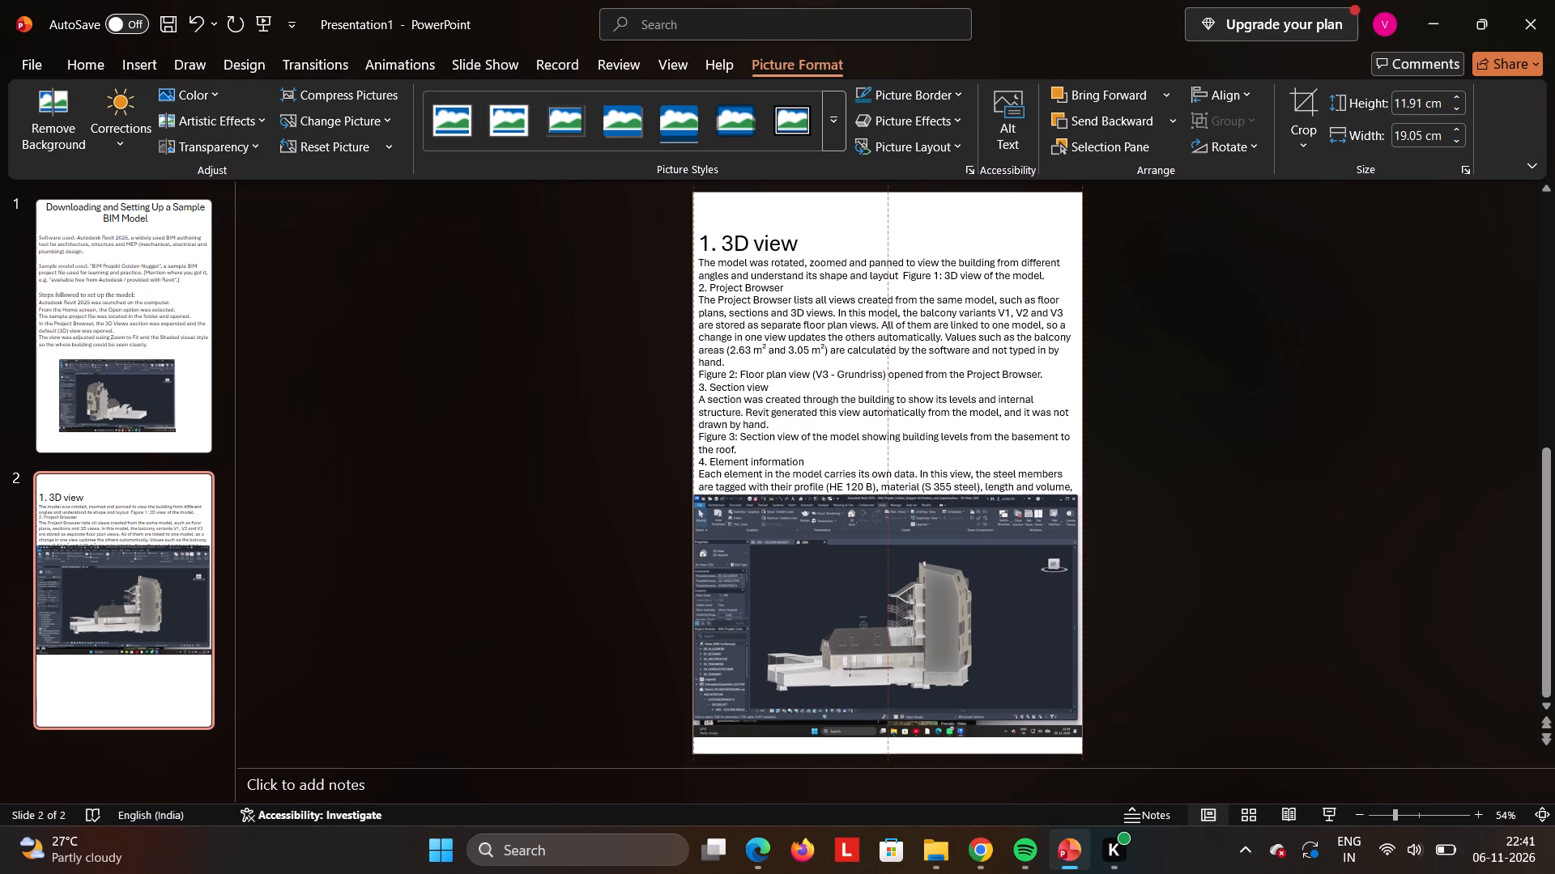
left_click_drag(996, 551, 996, 552)
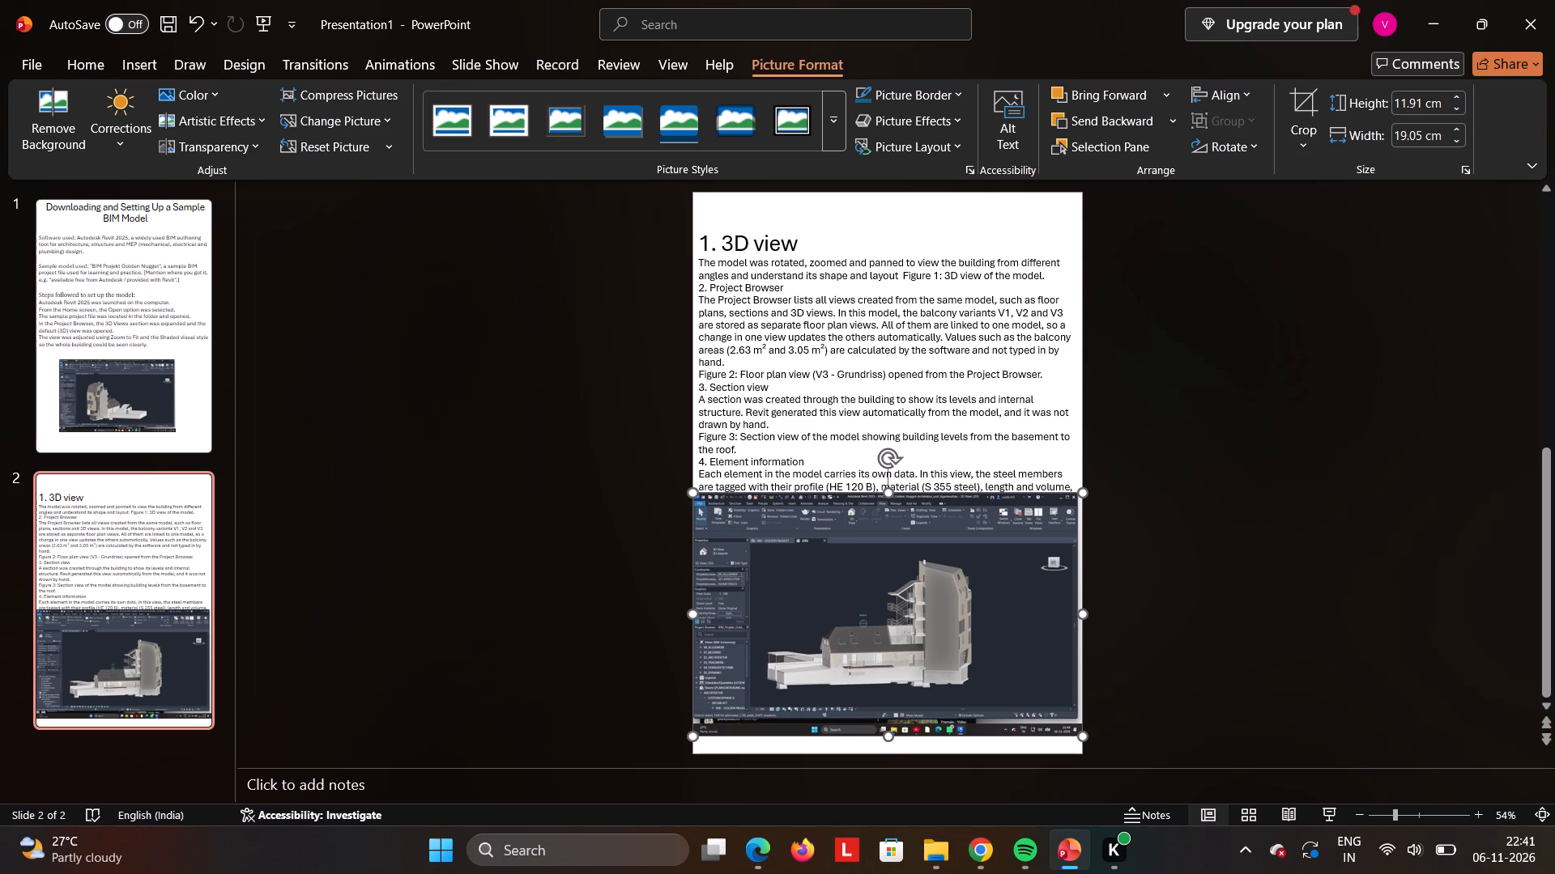
scroll(934, 308, "down", 1)
left_click_drag(890, 490, 888, 588)
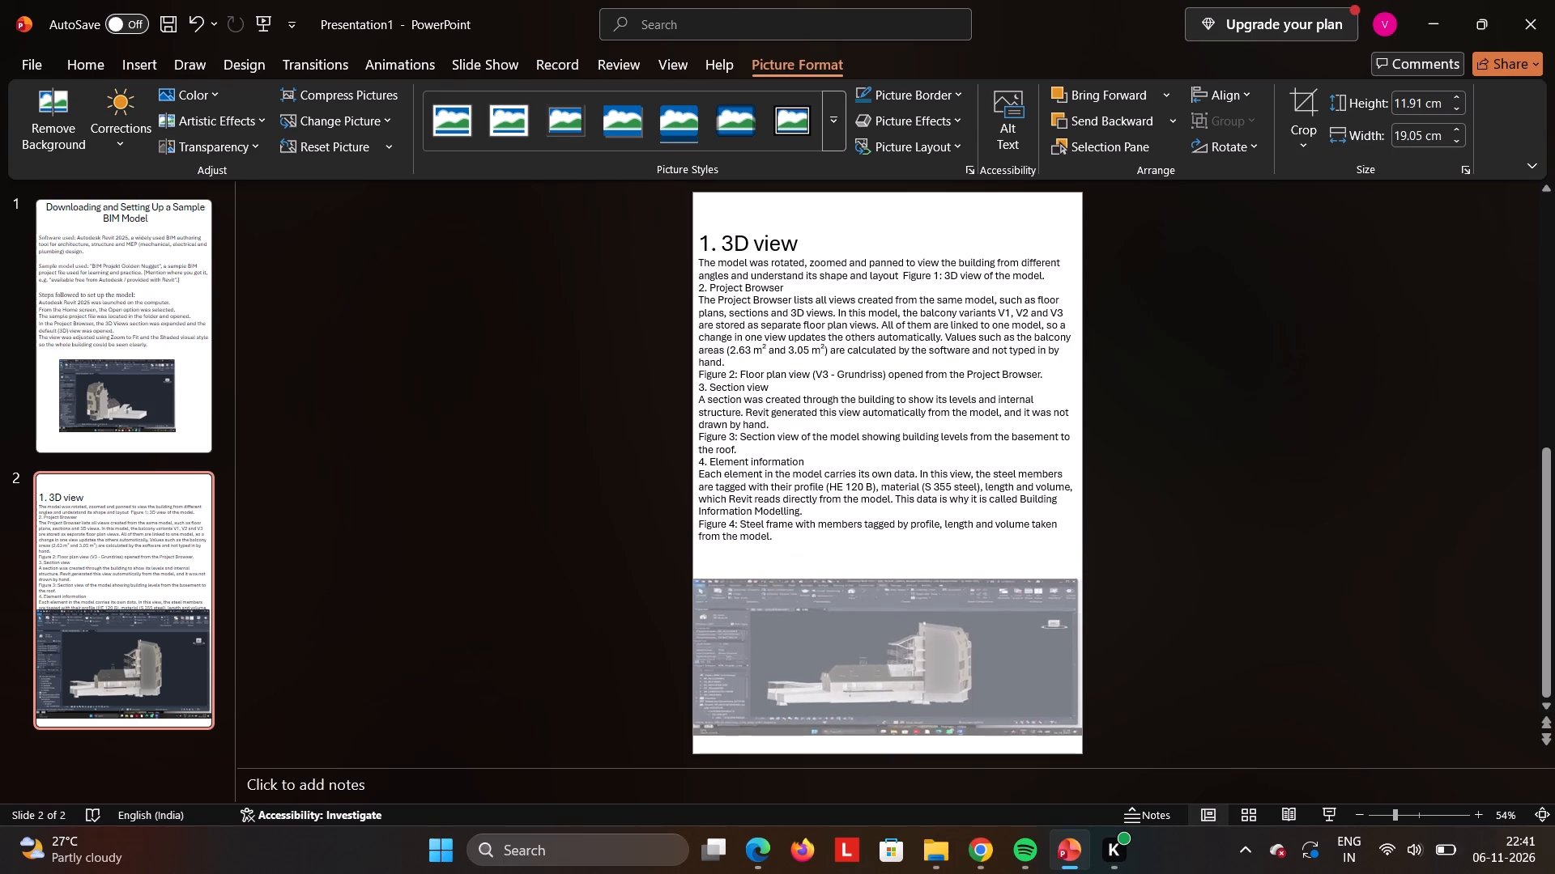
left_click_drag(888, 588, 889, 632)
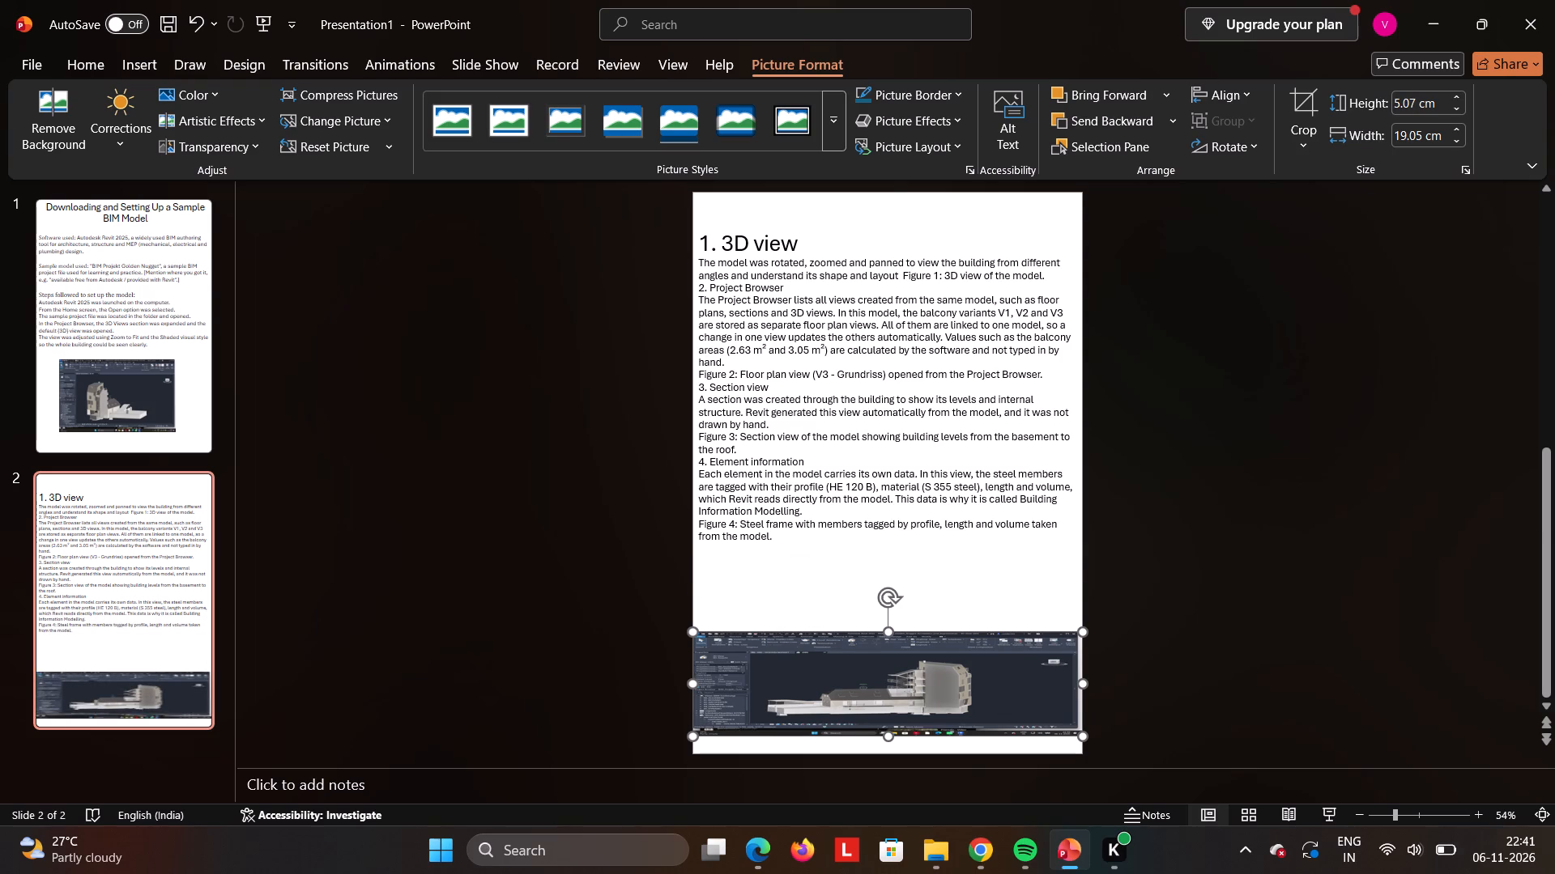
Delete all text from the "2. Project Browser" heading through the Figure 4 caption.
left_click_drag(773, 537, 731, 307)
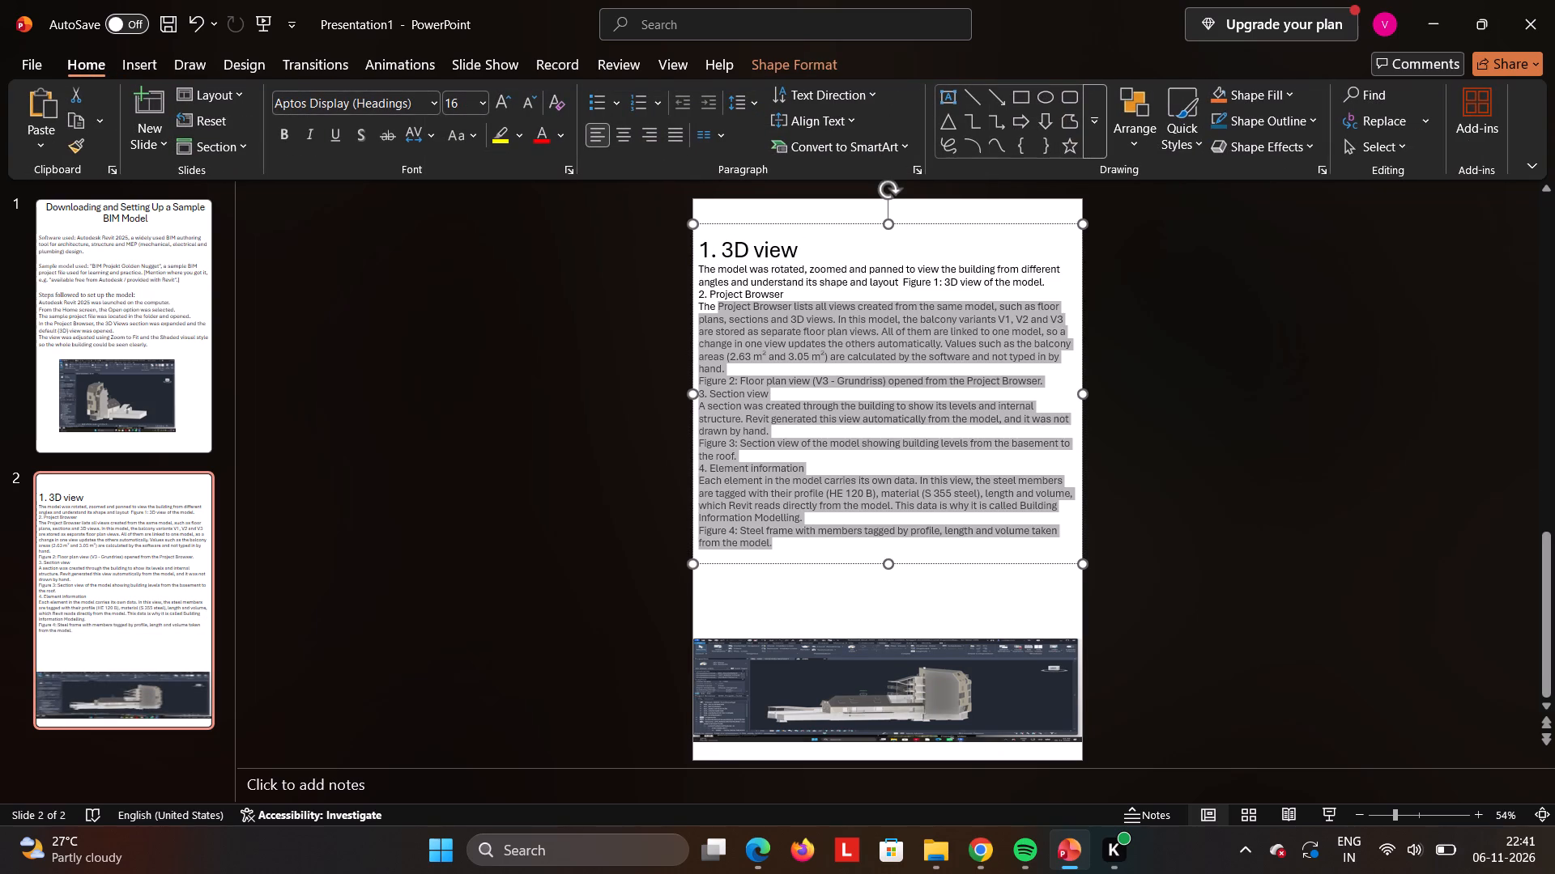
left_click_drag(731, 307, 706, 299)
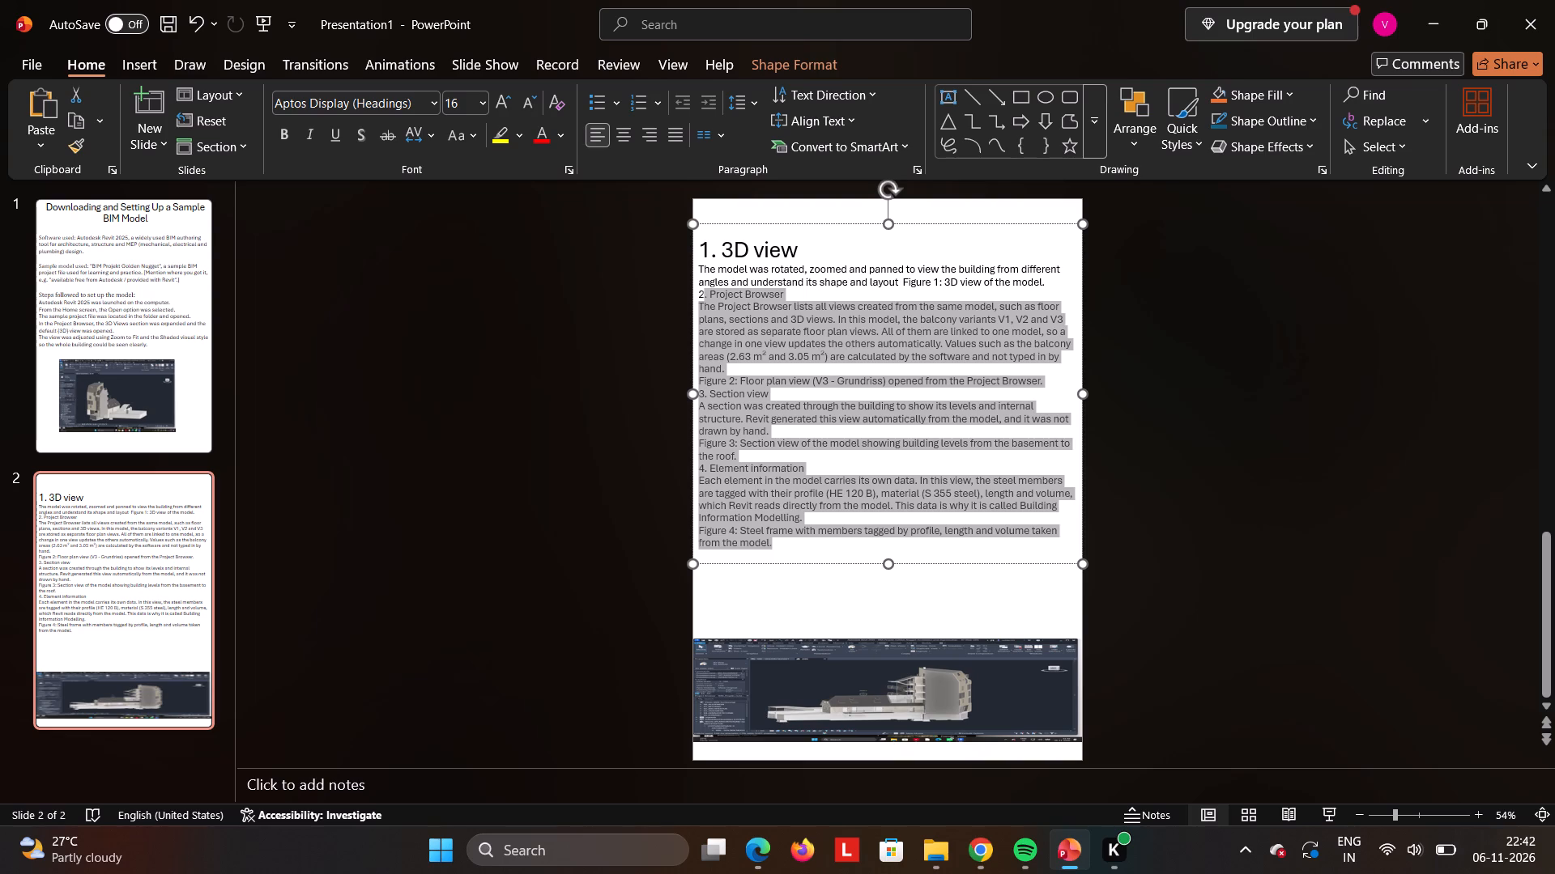
left_click_drag(706, 299, 692, 299)
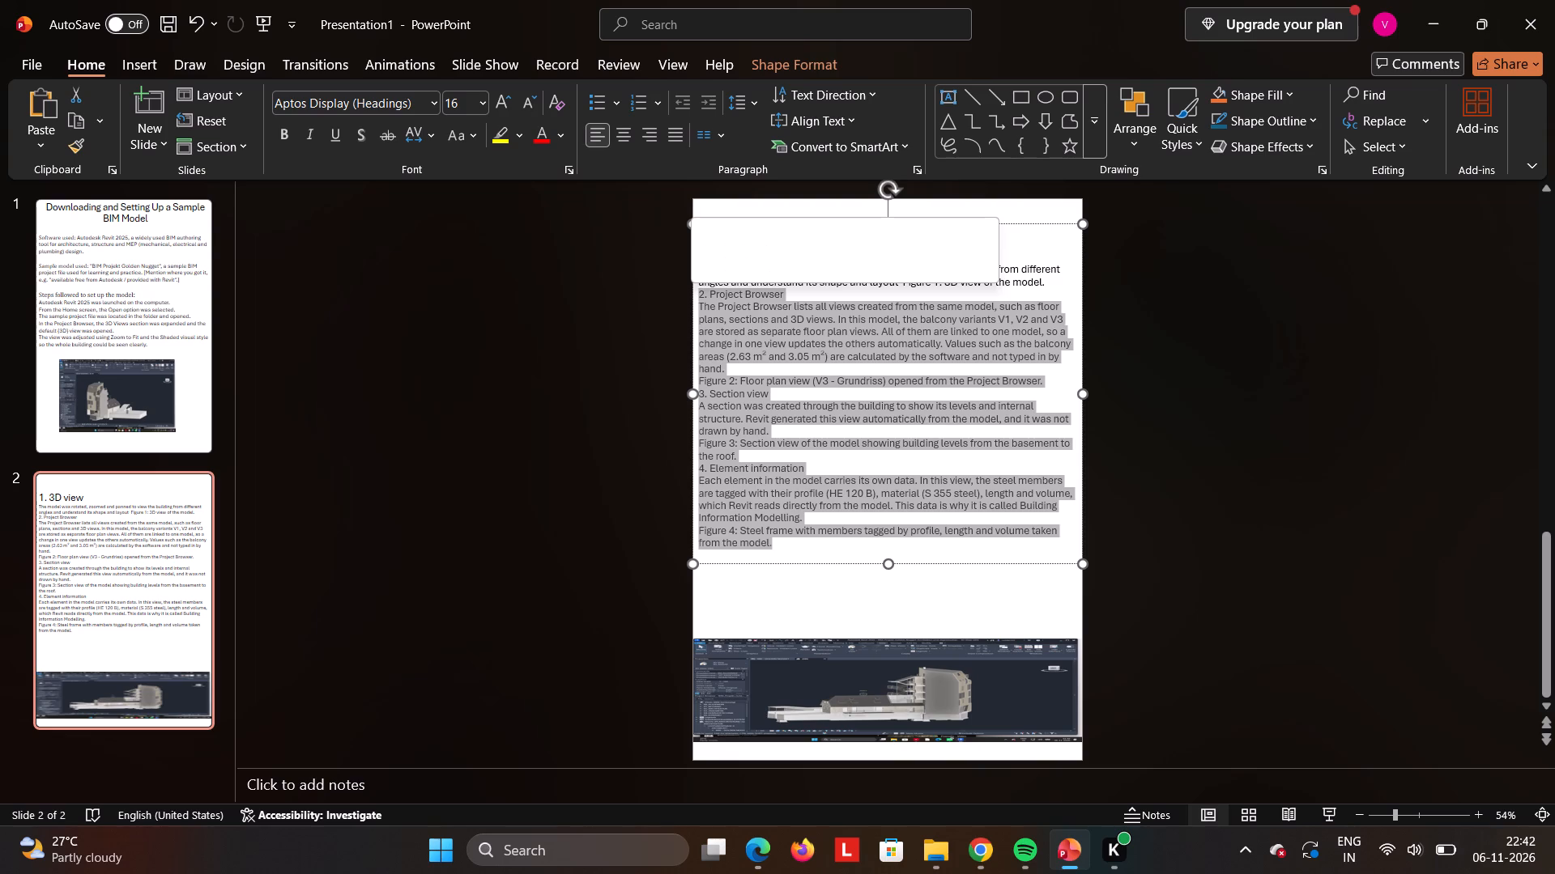
key("Delete")
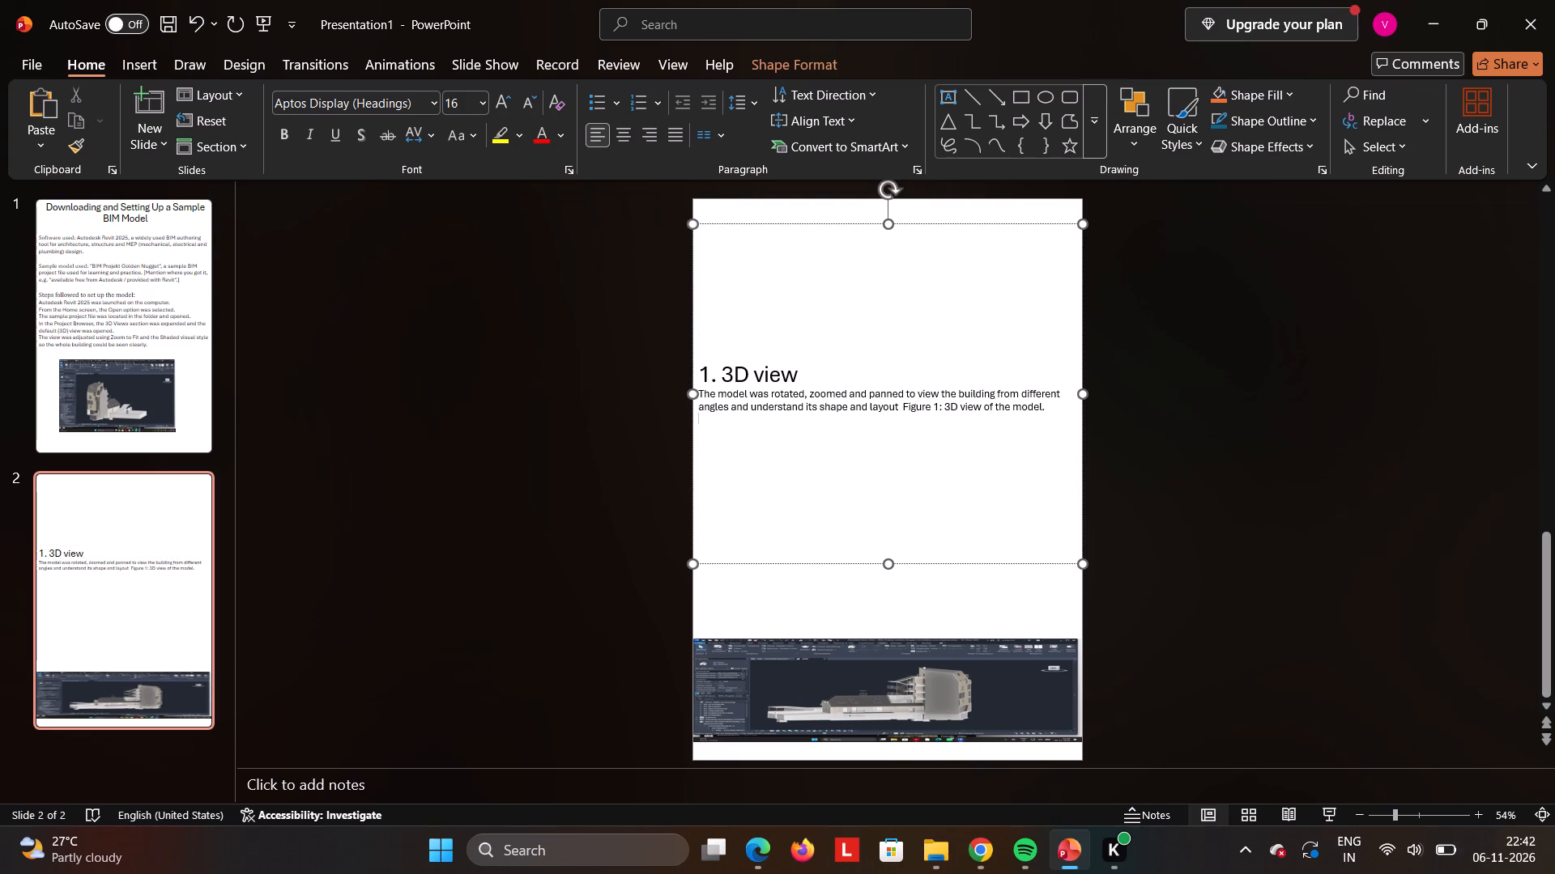
Delete the Figure 1 caption and end the 3D view sentence with a period after "layout".
left_click(1048, 405)
left_click_drag(1048, 405, 938, 405)
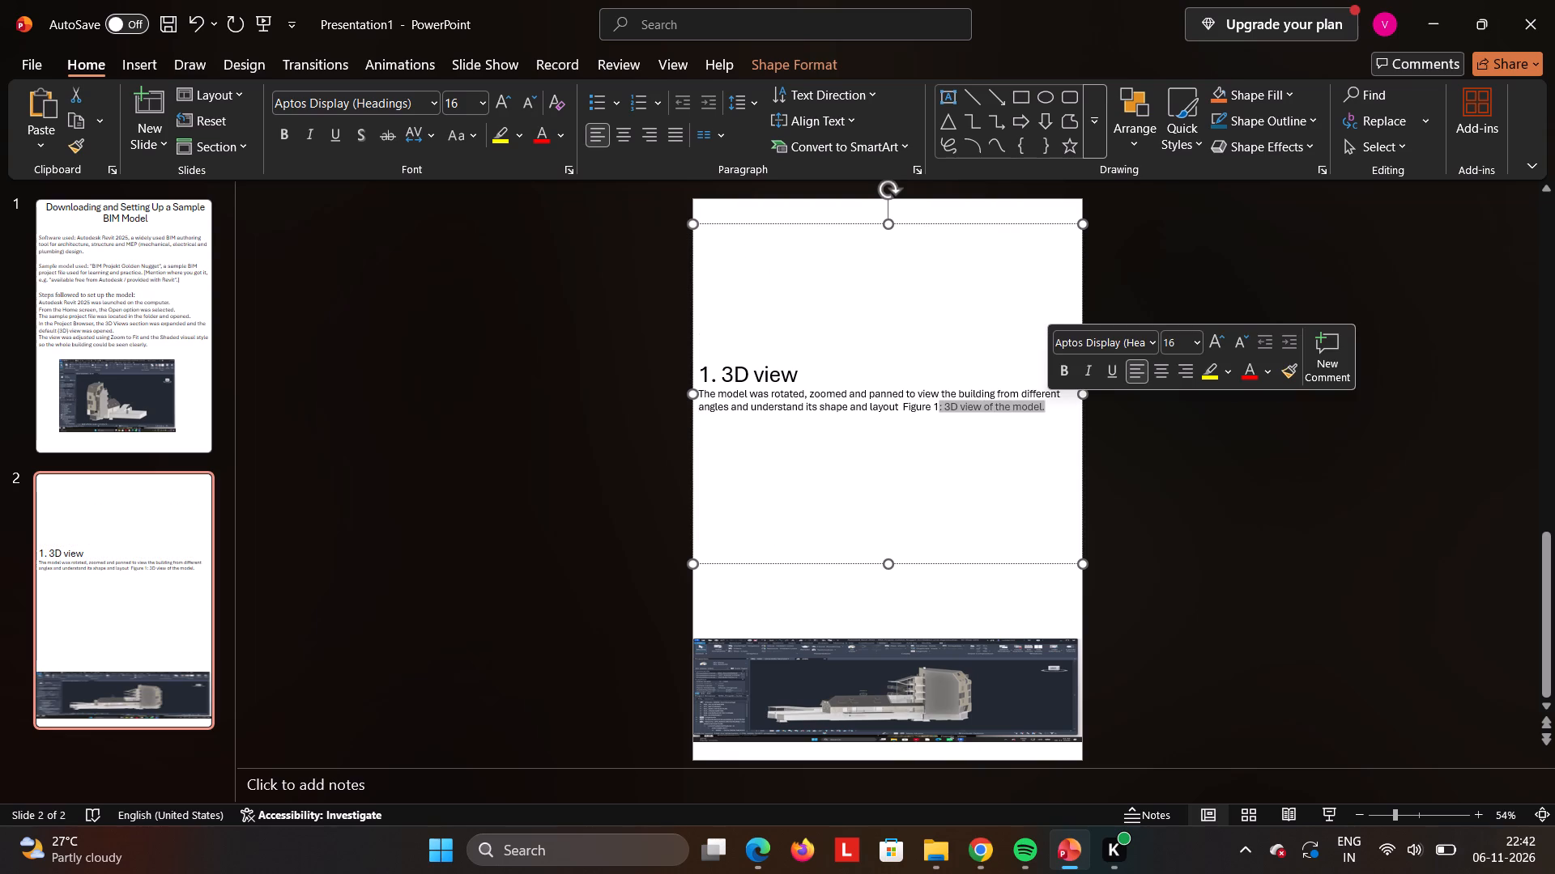
left_click_drag(938, 405, 918, 405)
left_click_drag(918, 405, 914, 405)
key("Delete")
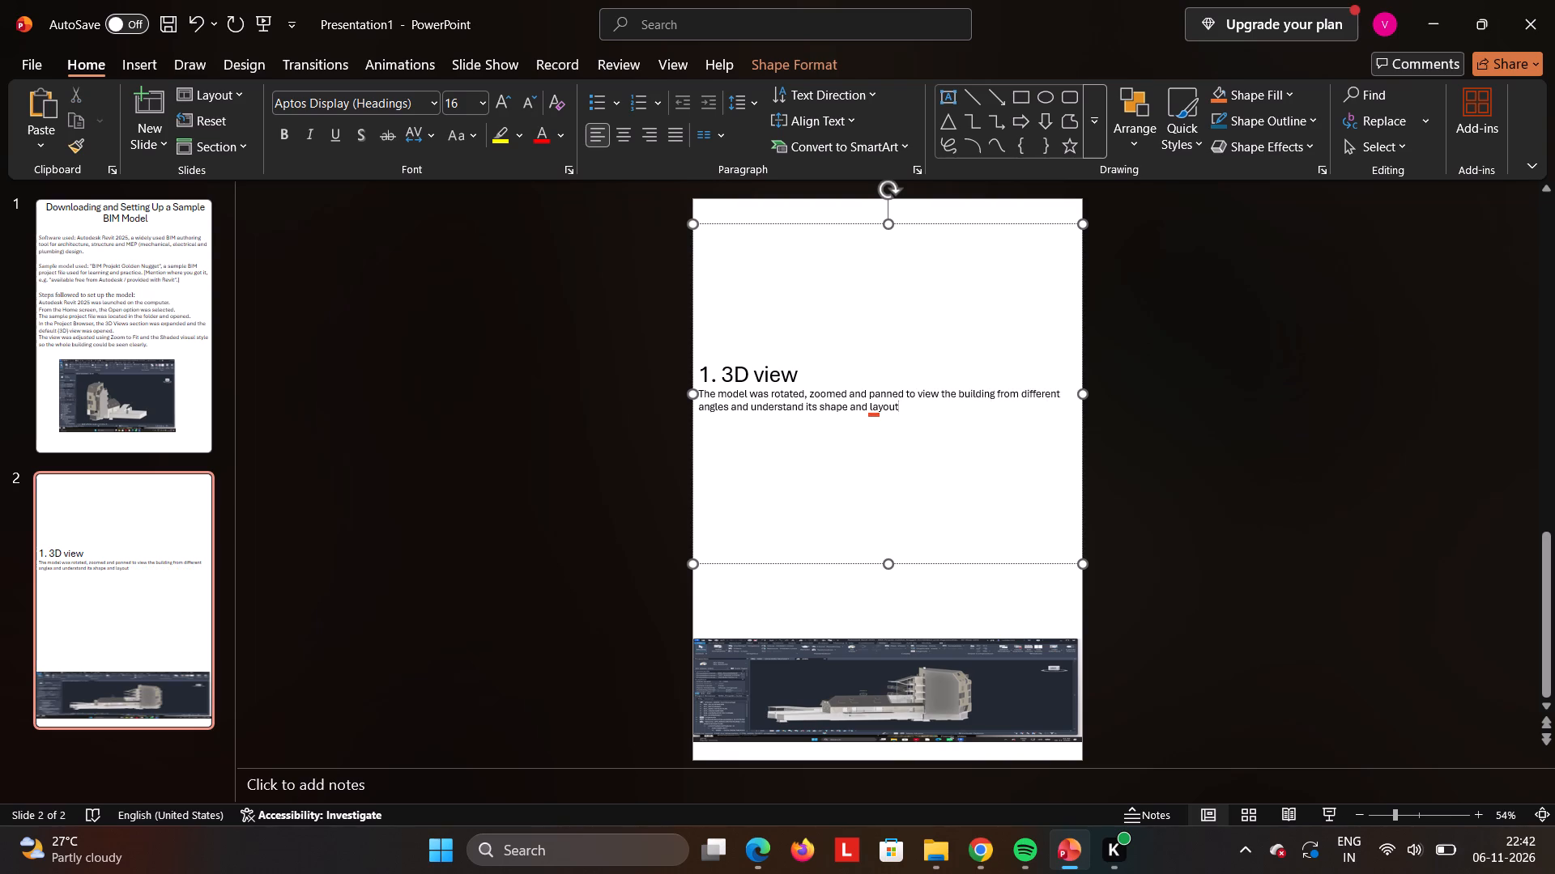
key("period")
Shorten the text box to fit the 3D view heading and paragraph, and move it to the top of slide 2.
left_click_drag(887, 561, 889, 375)
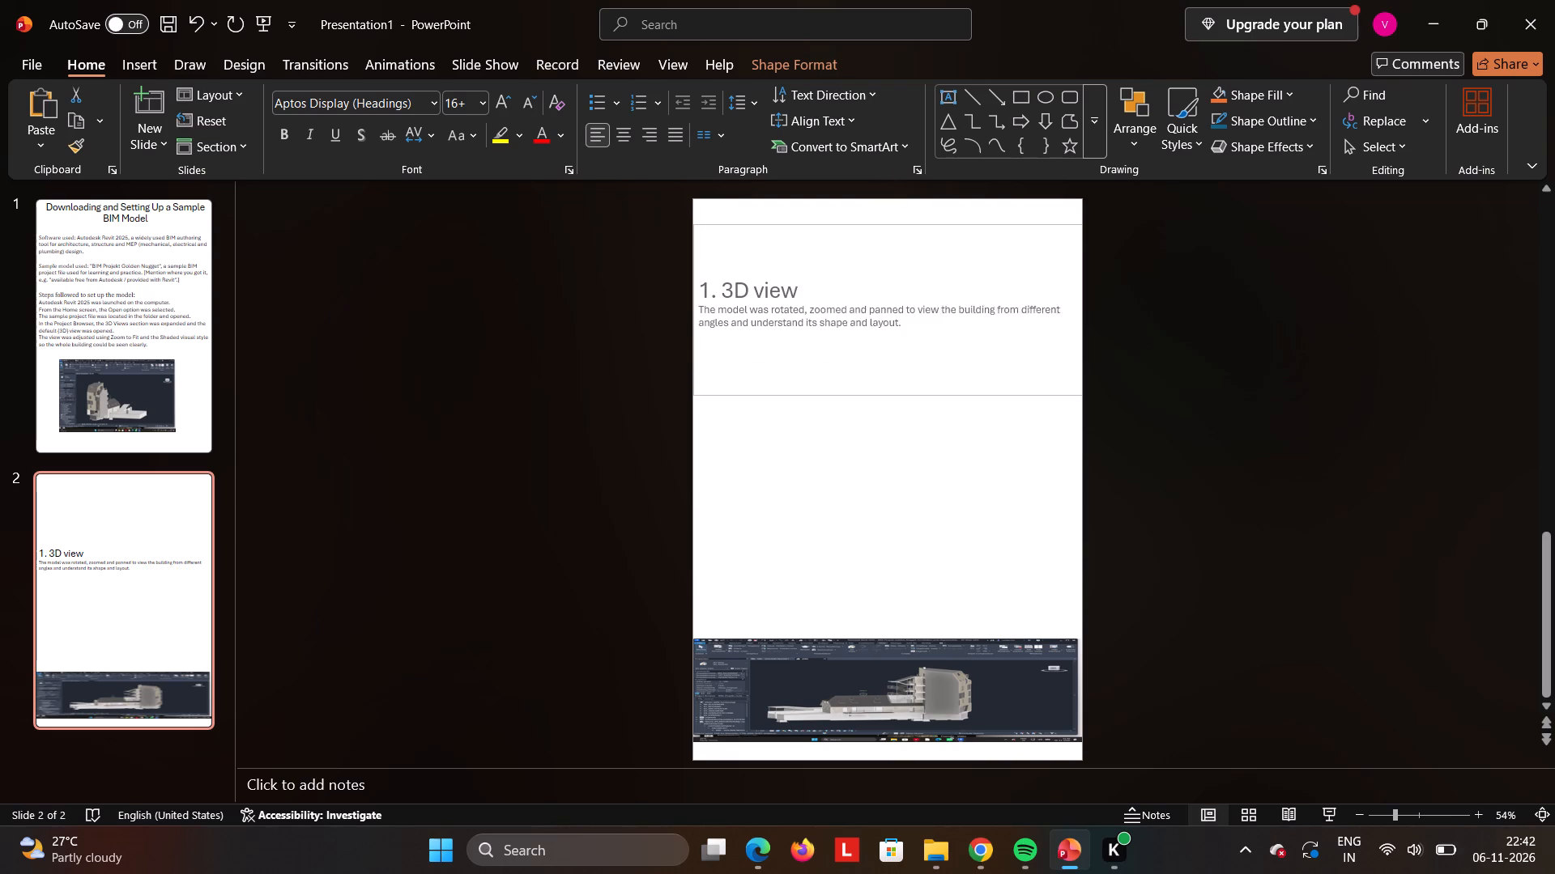
left_click_drag(889, 375, 896, 286)
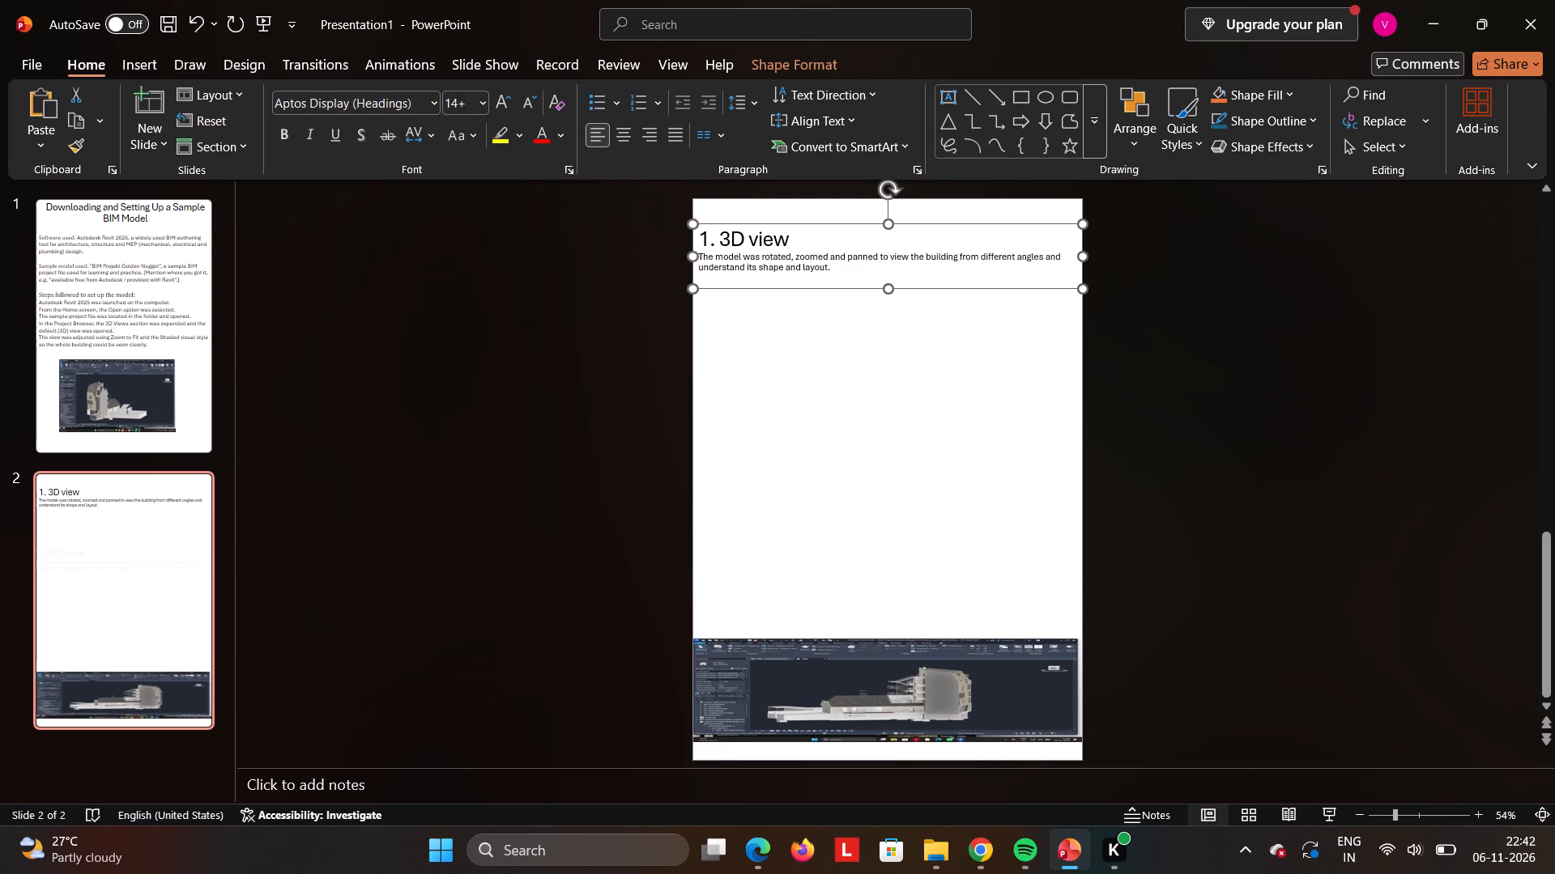
left_click_drag(884, 289, 885, 263)
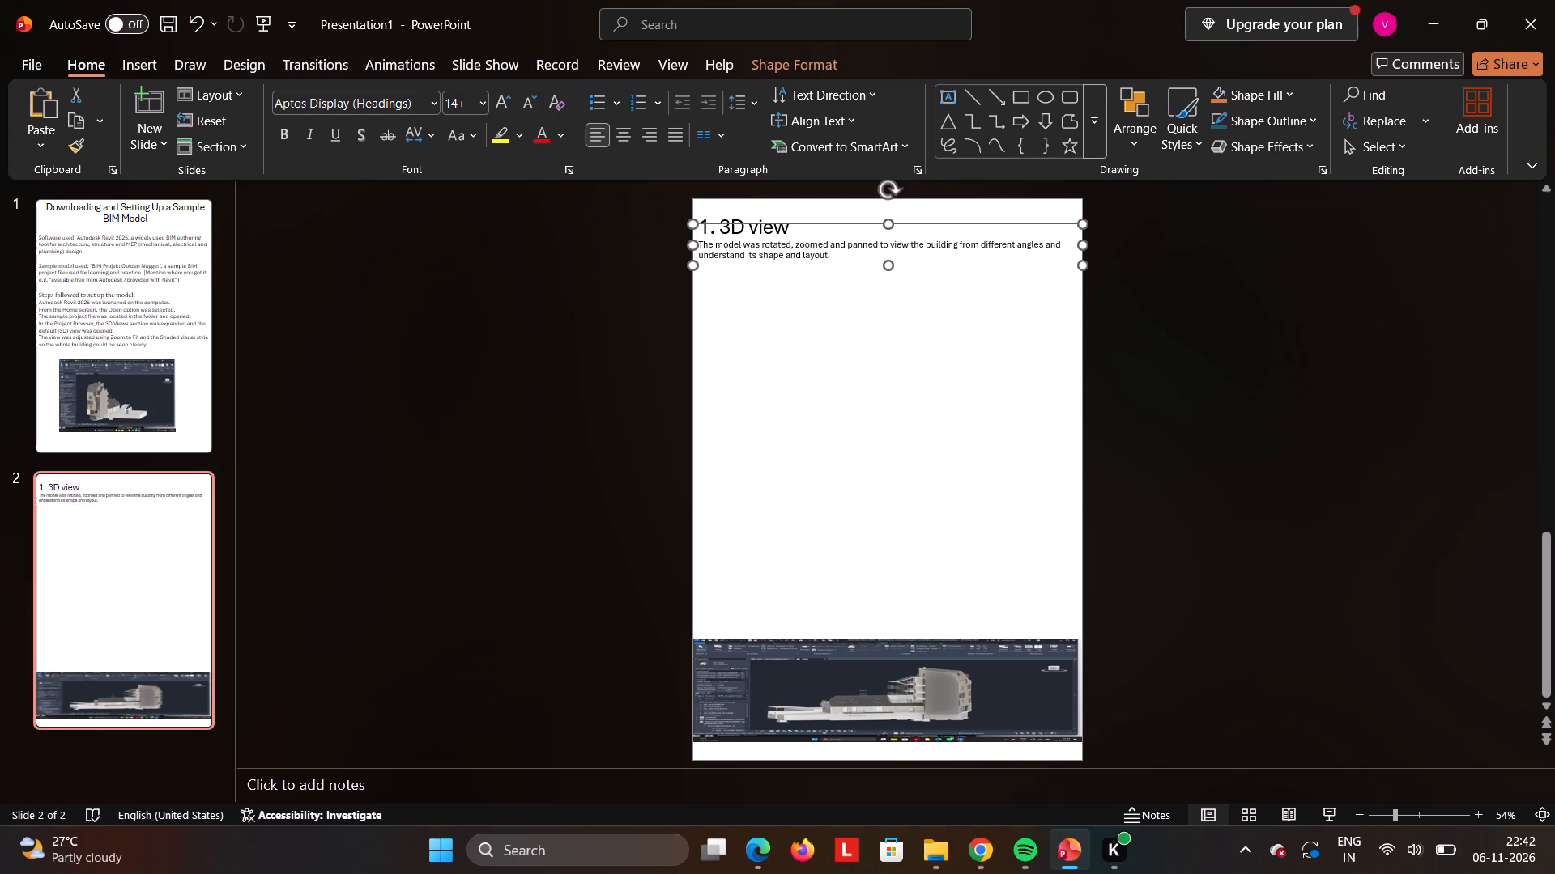
left_click_drag(921, 265, 924, 248)
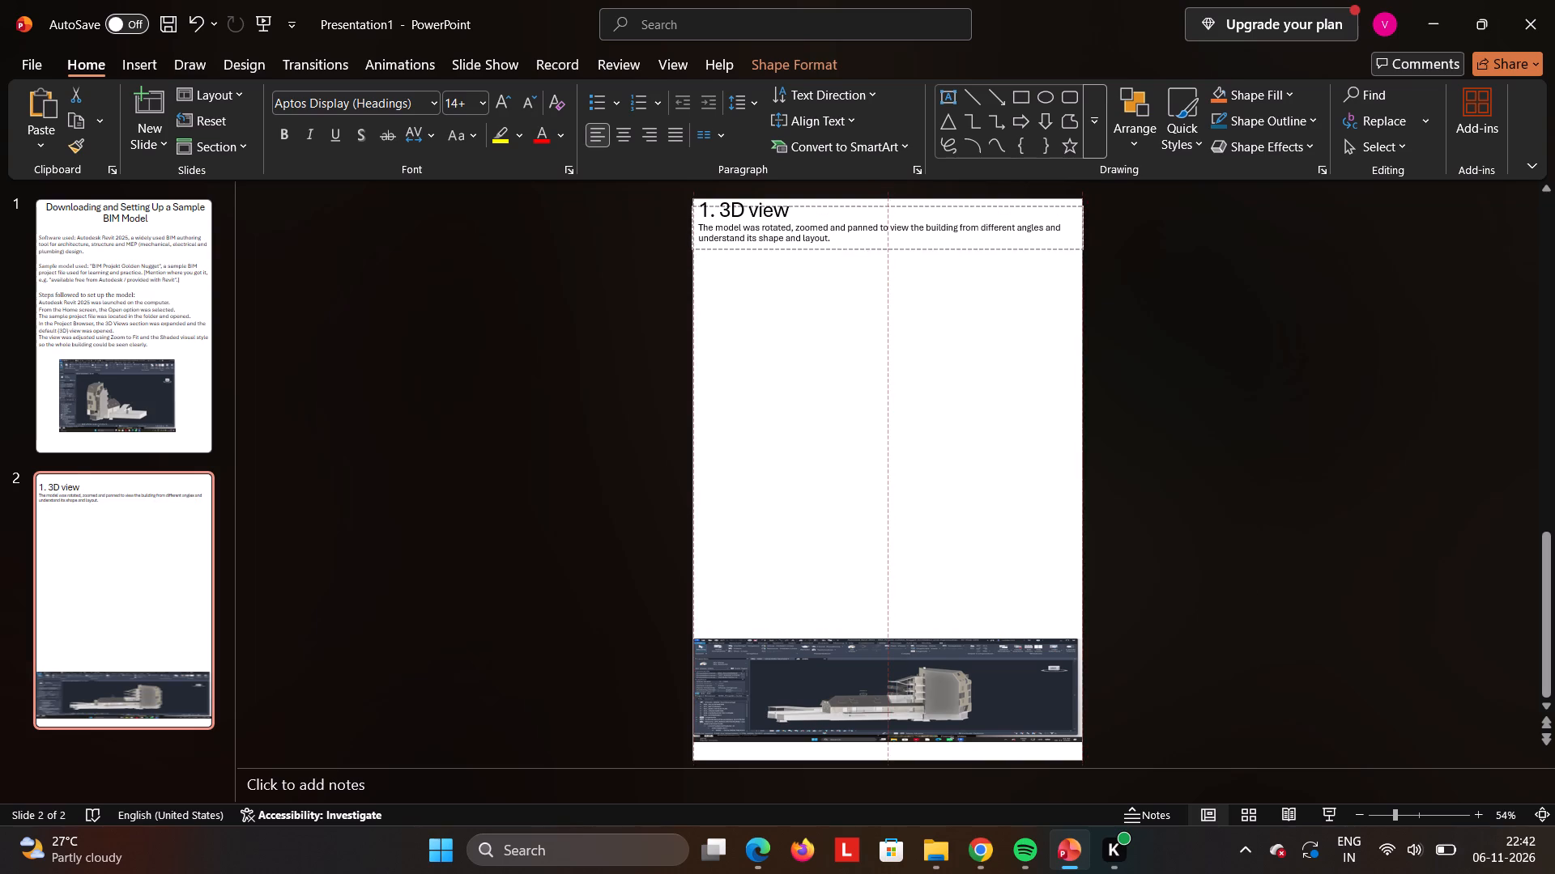
left_click_drag(924, 248, 924, 248)
Move the Revit screenshot up to sit directly below the 3D view paragraph, aligned with the slide's side edges.
left_click_drag(973, 672, 981, 314)
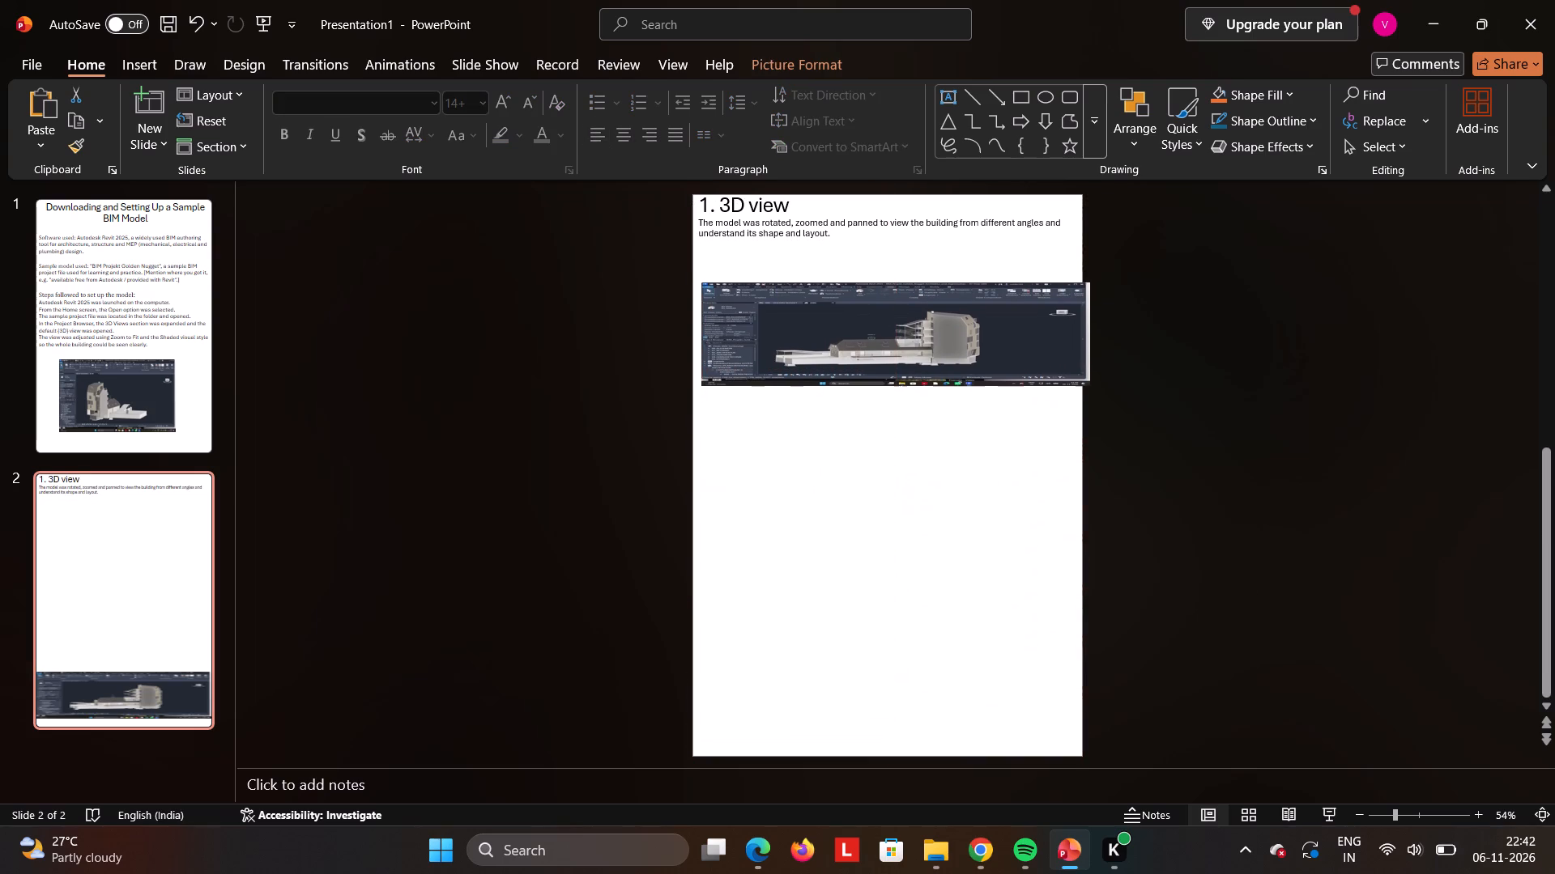
left_click_drag(981, 314, 970, 284)
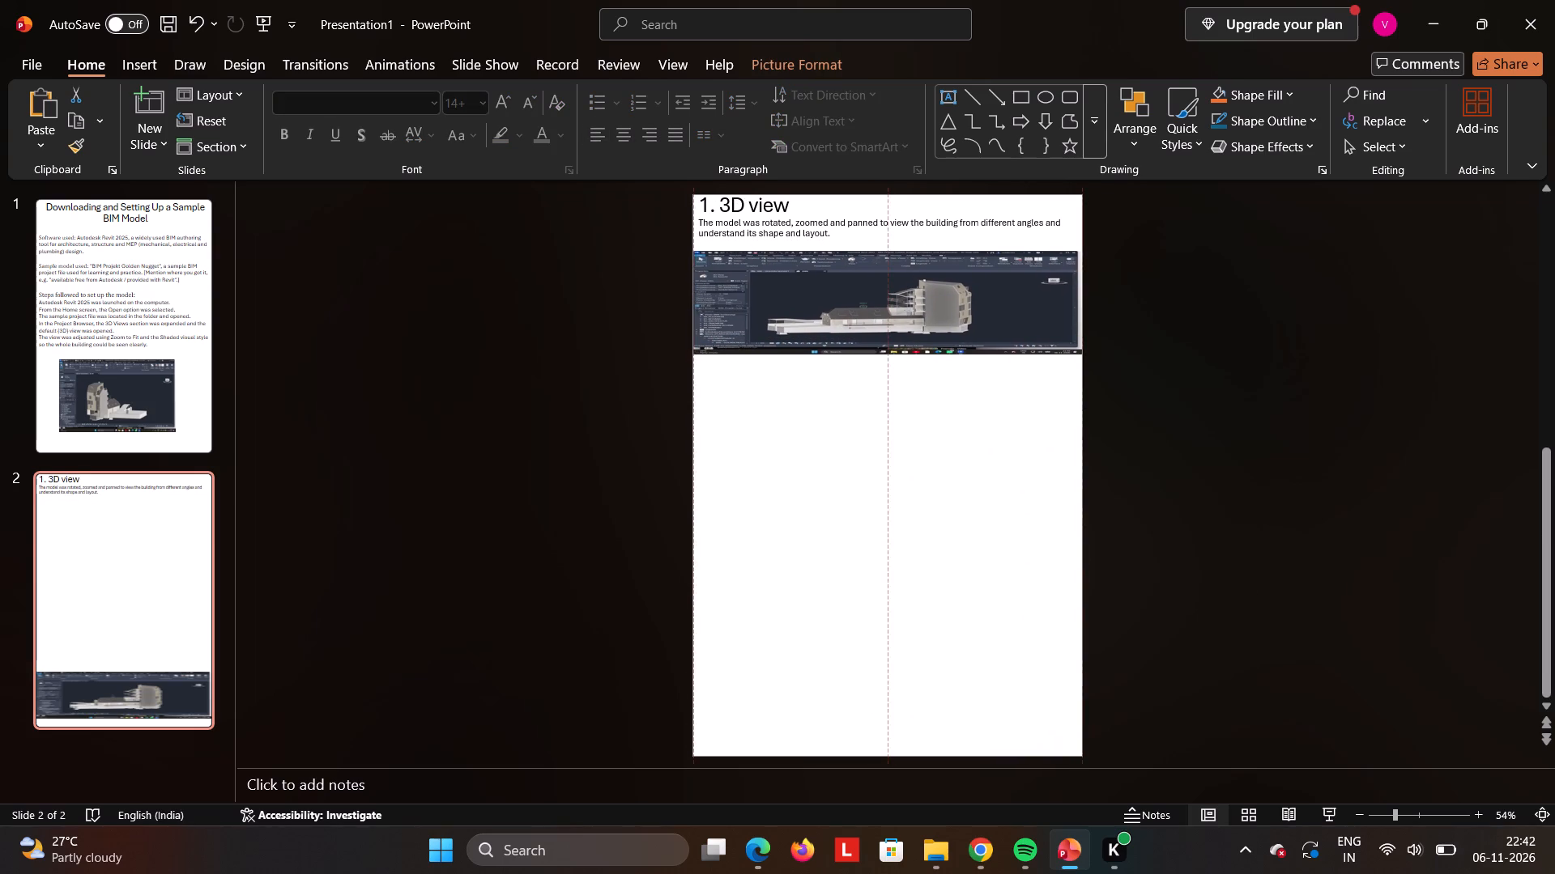
left_click_drag(970, 284, 971, 284)
Narrow the screenshot from its right edge, and enlarge it proportionally from its lower-right corner to span just over half the slide's width.
left_click_drag(1084, 303, 995, 312)
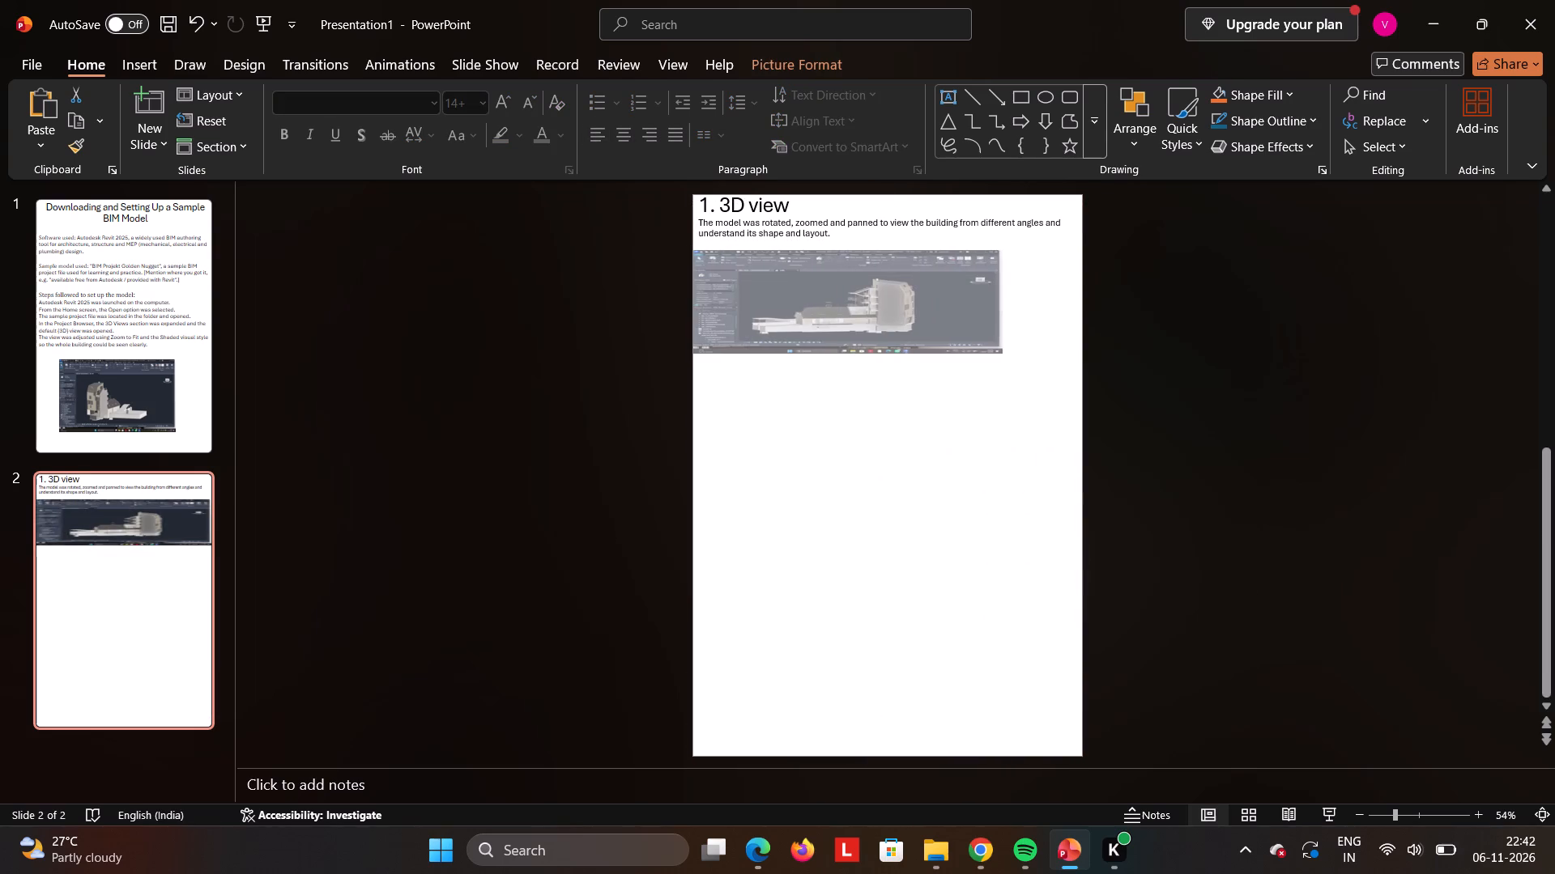
left_click_drag(995, 312, 865, 328)
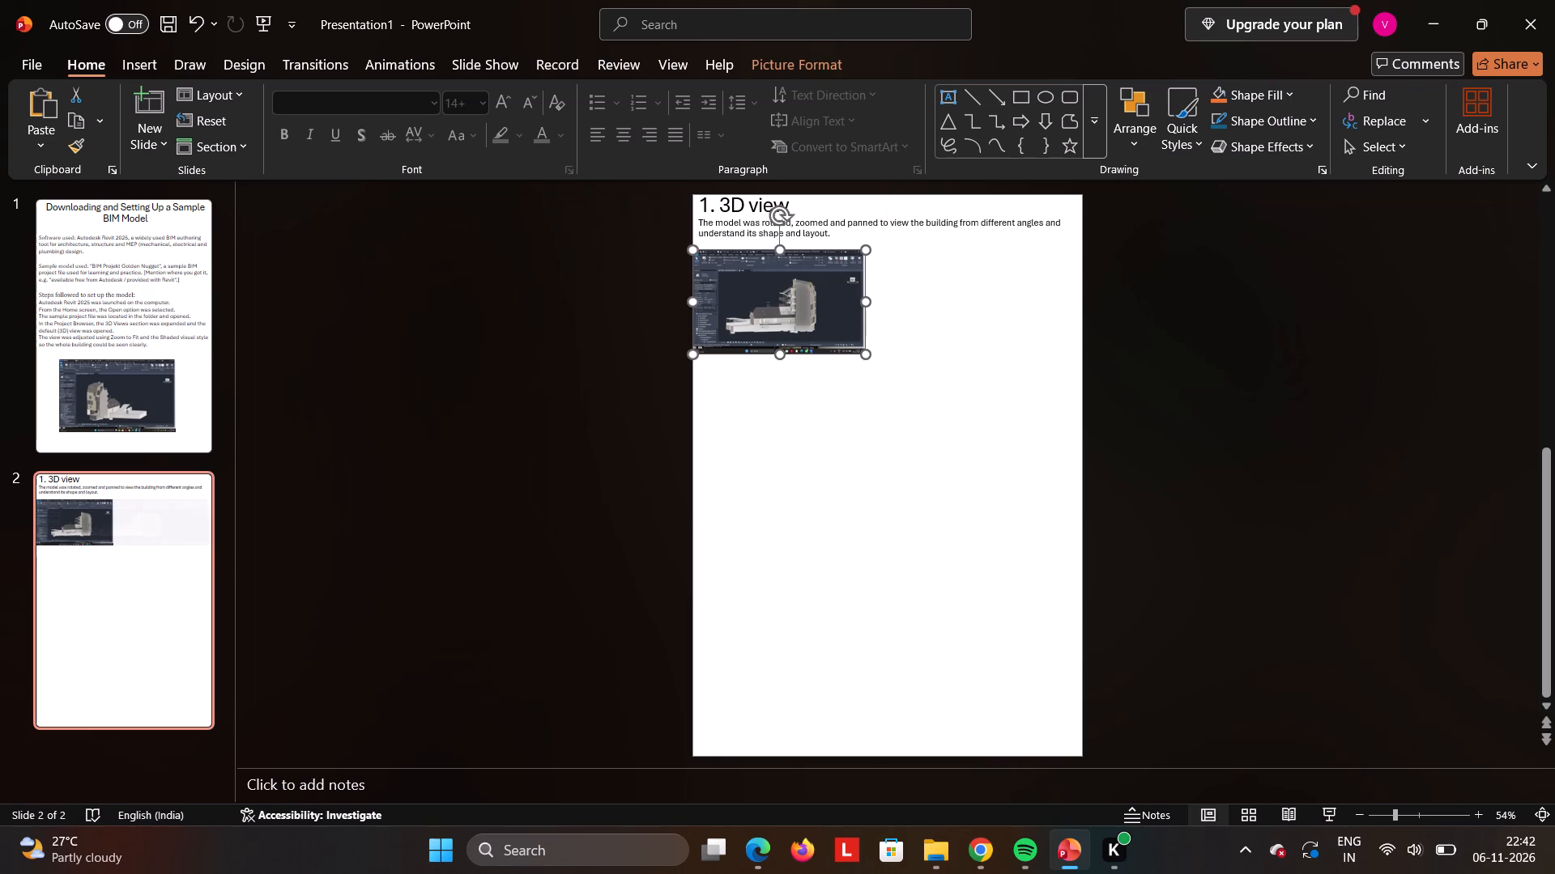
scroll(758, 308, "up", 5, "ctrl")
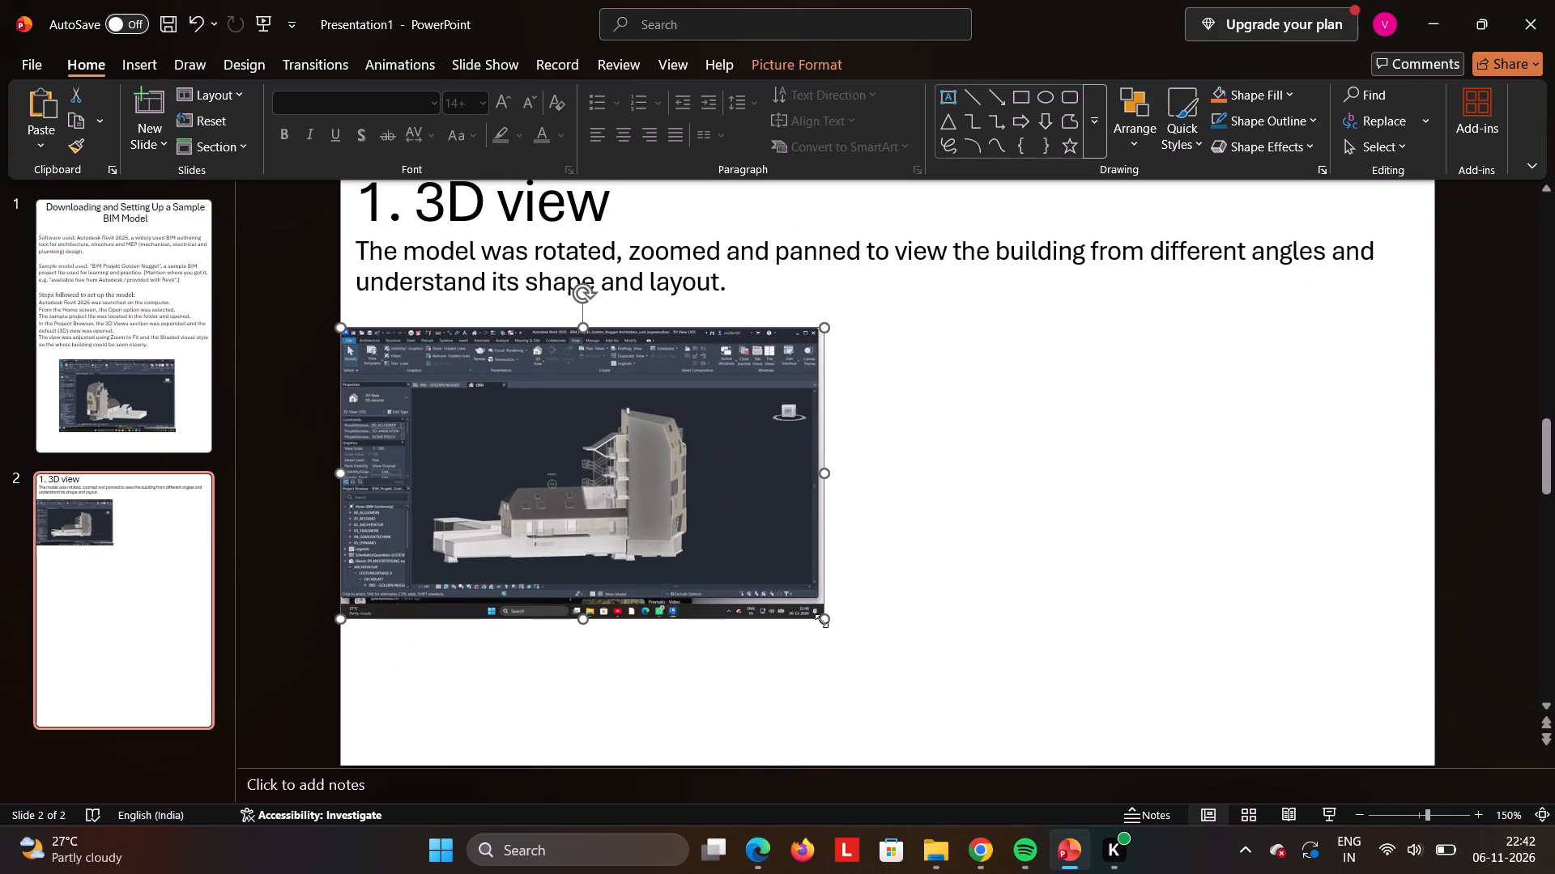
left_click_drag(821, 620, 890, 704)
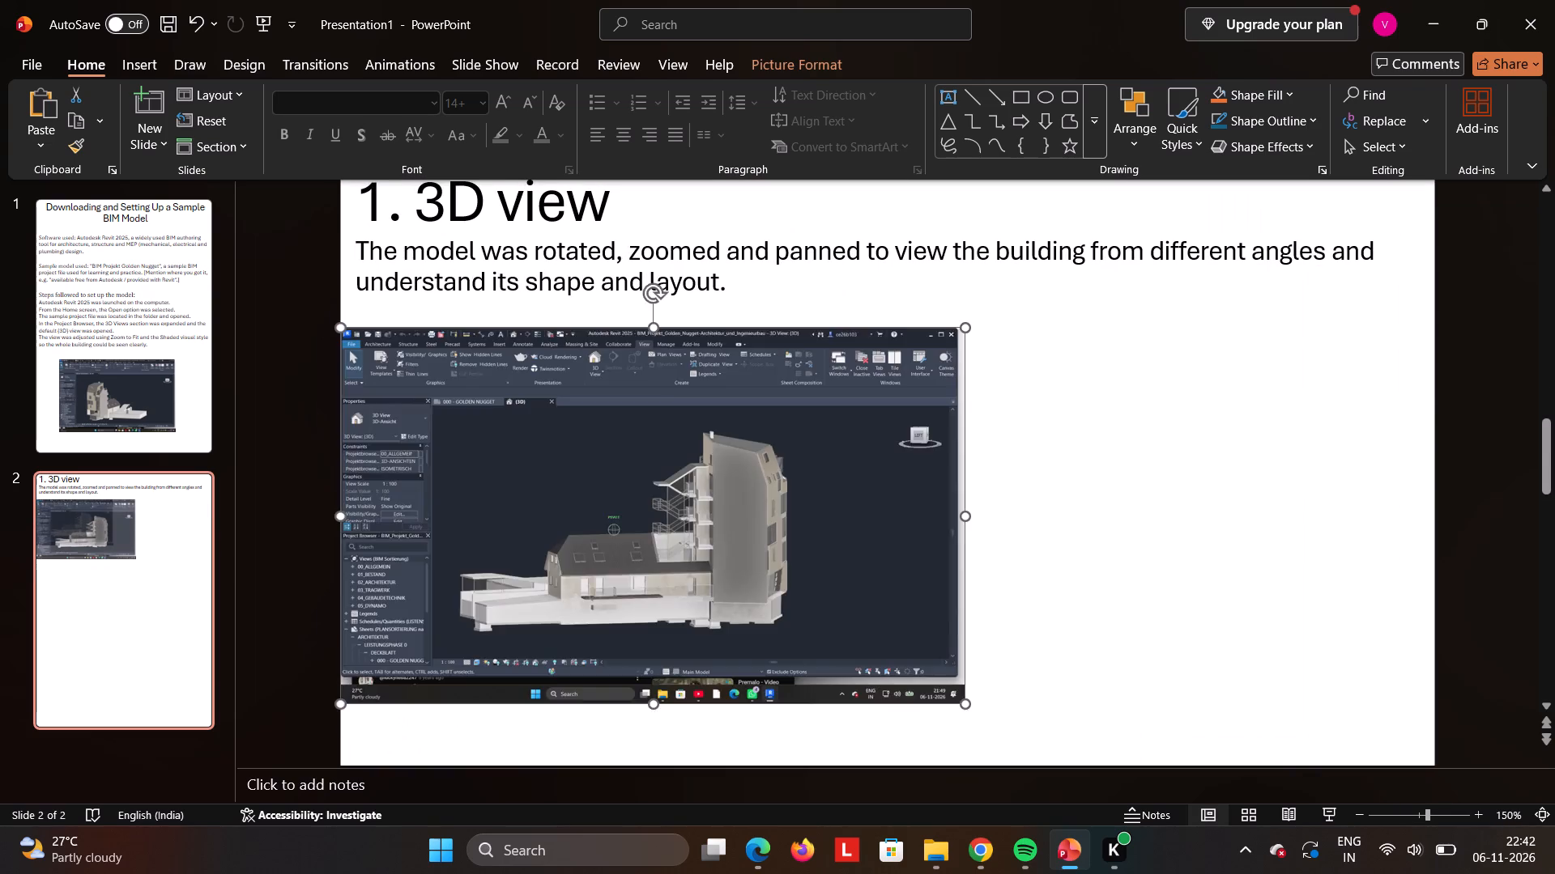
scroll(890, 704, "down", 3, "ctrl")
left_click(1401, 392)
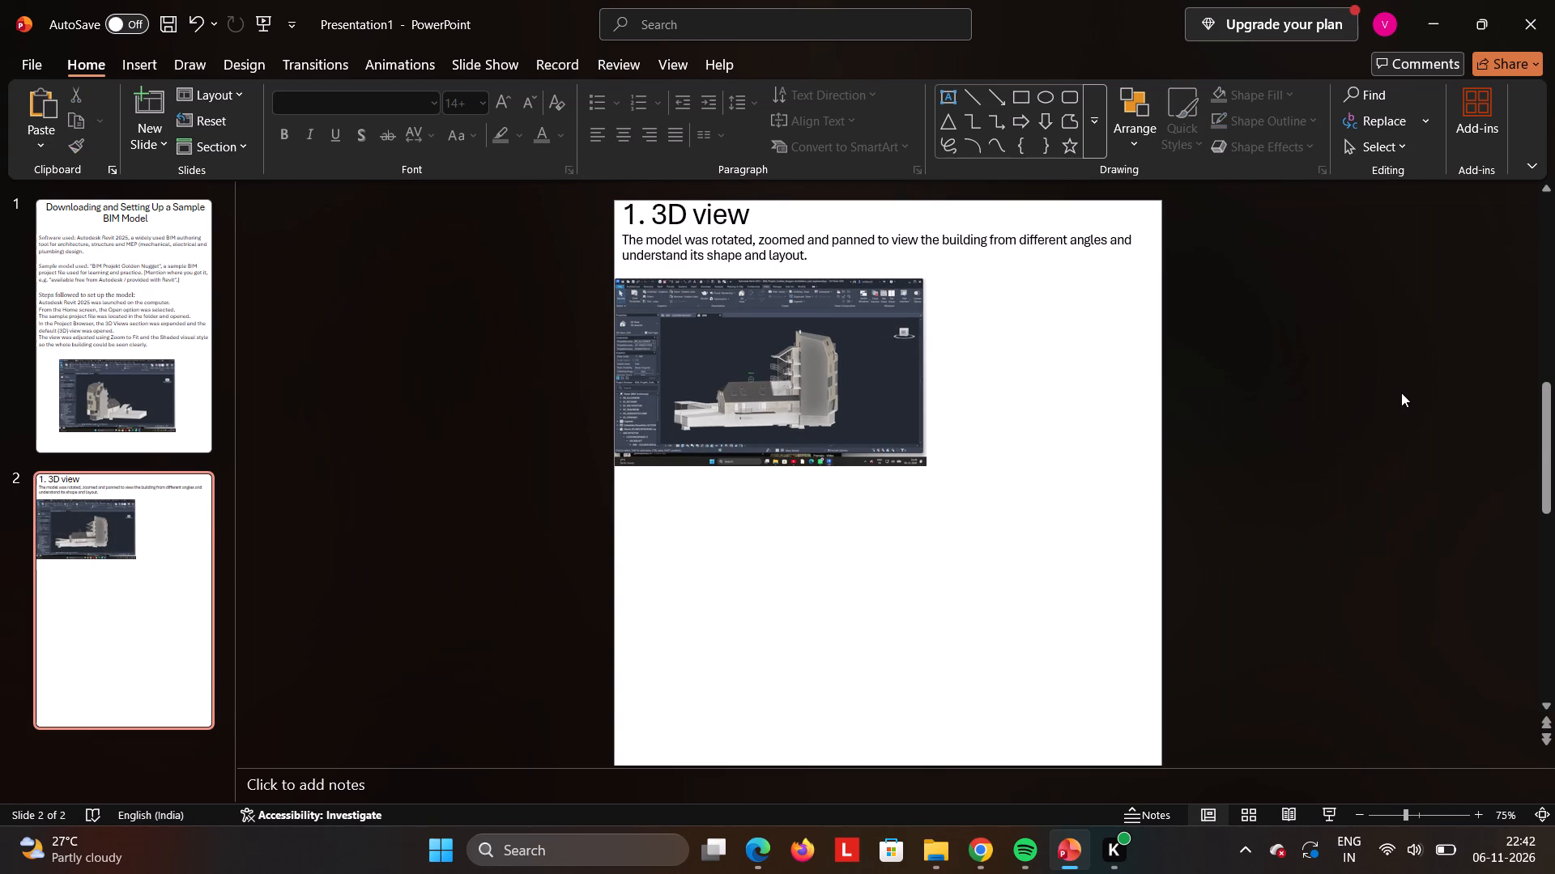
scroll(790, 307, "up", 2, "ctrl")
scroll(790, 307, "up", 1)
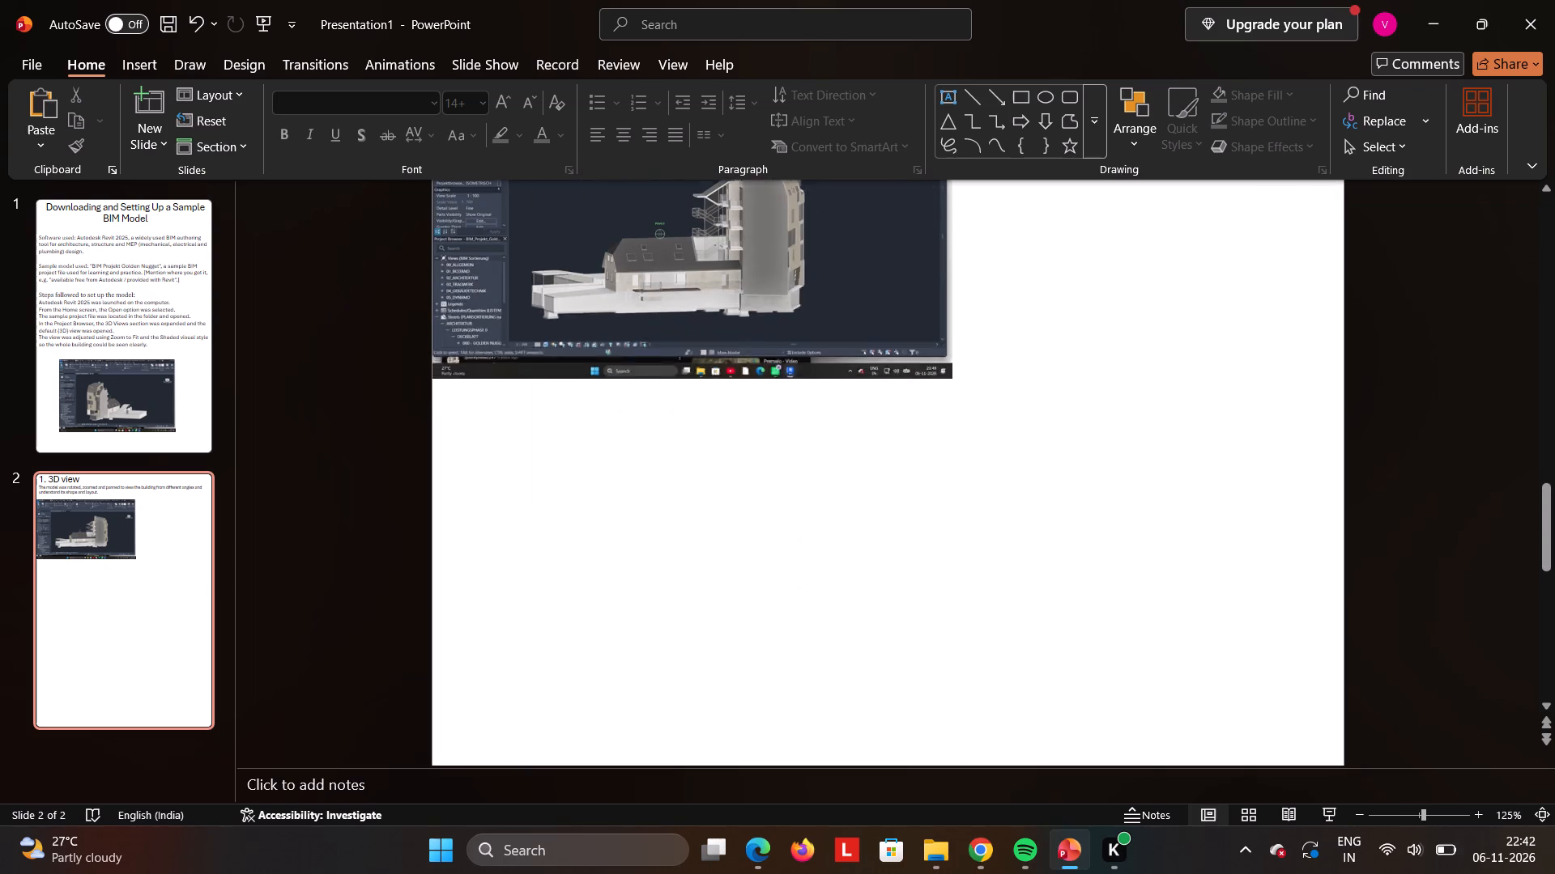
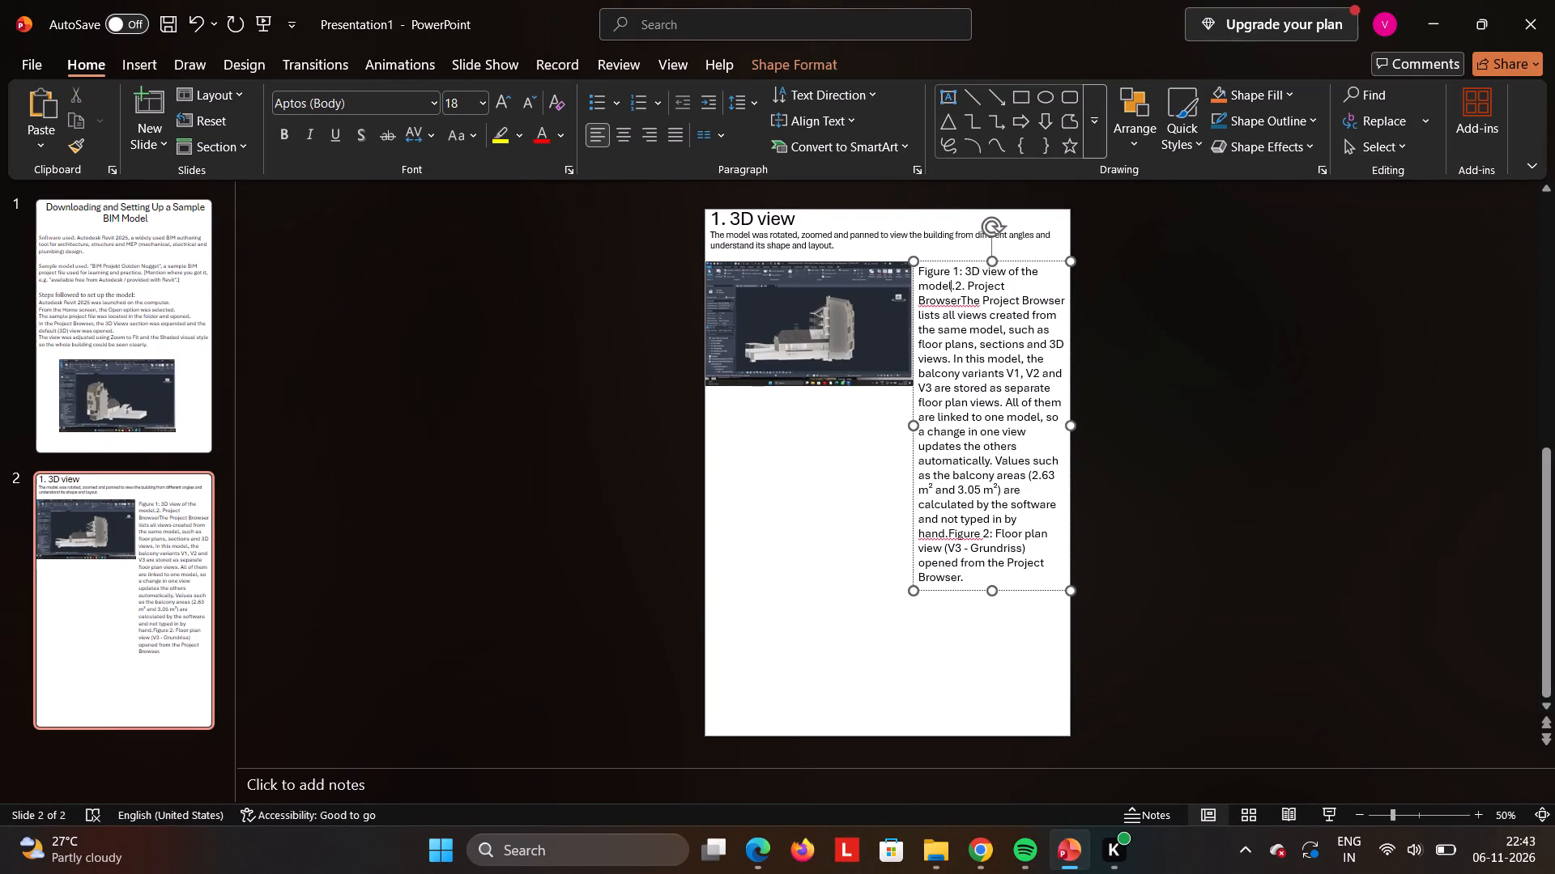
Start "2. Project Browser" on a new line after the Figure 1 caption in the text box beside the screenshot.
key("Right")
key("Return")
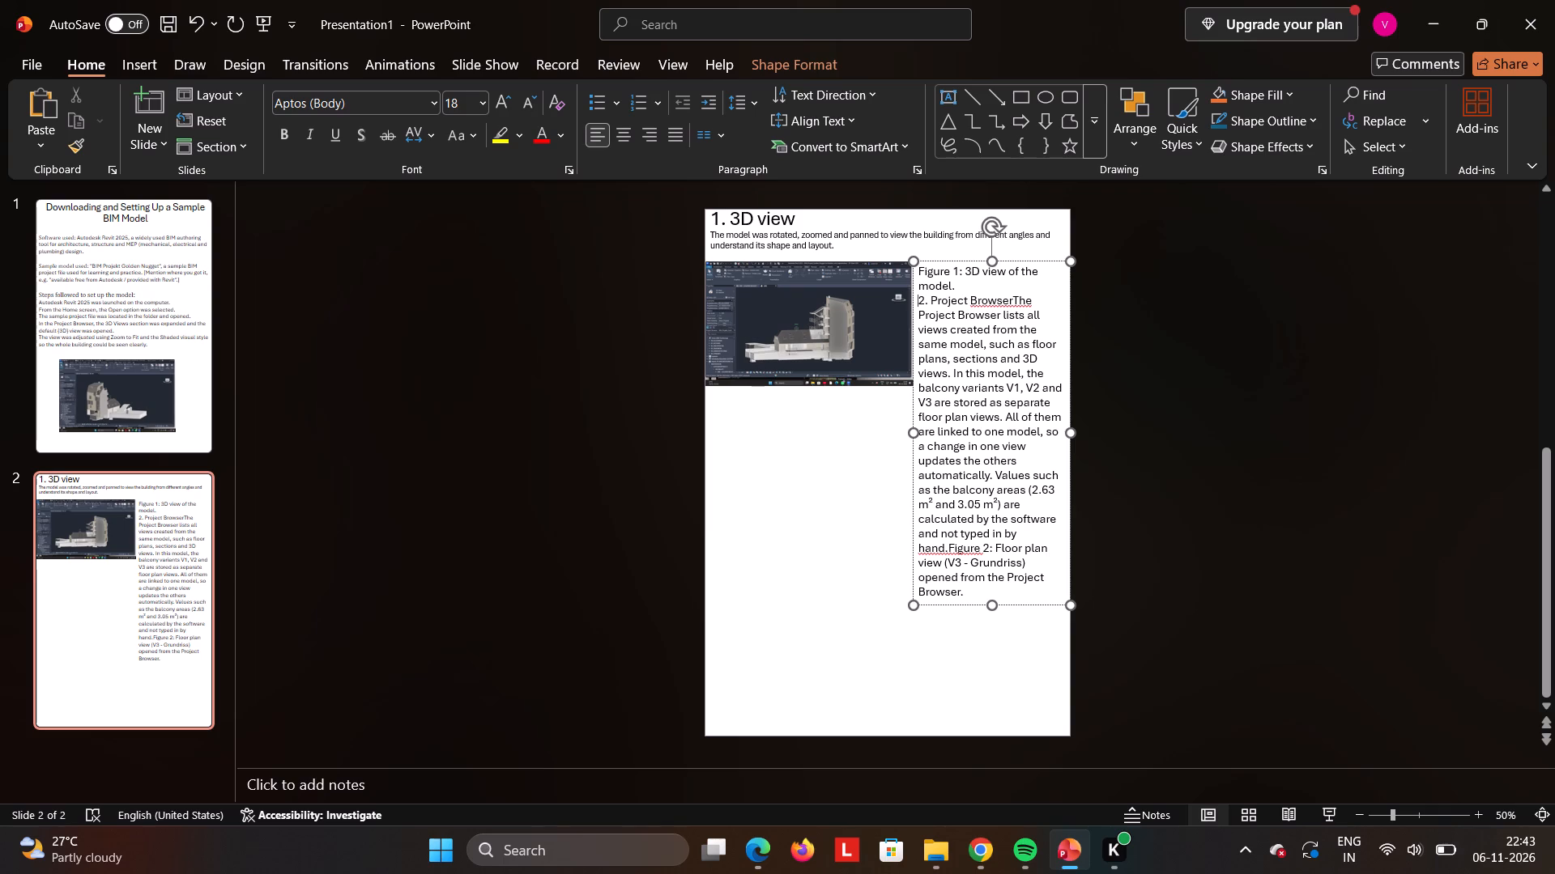
left_click(957, 589)
left_click(1131, 589)
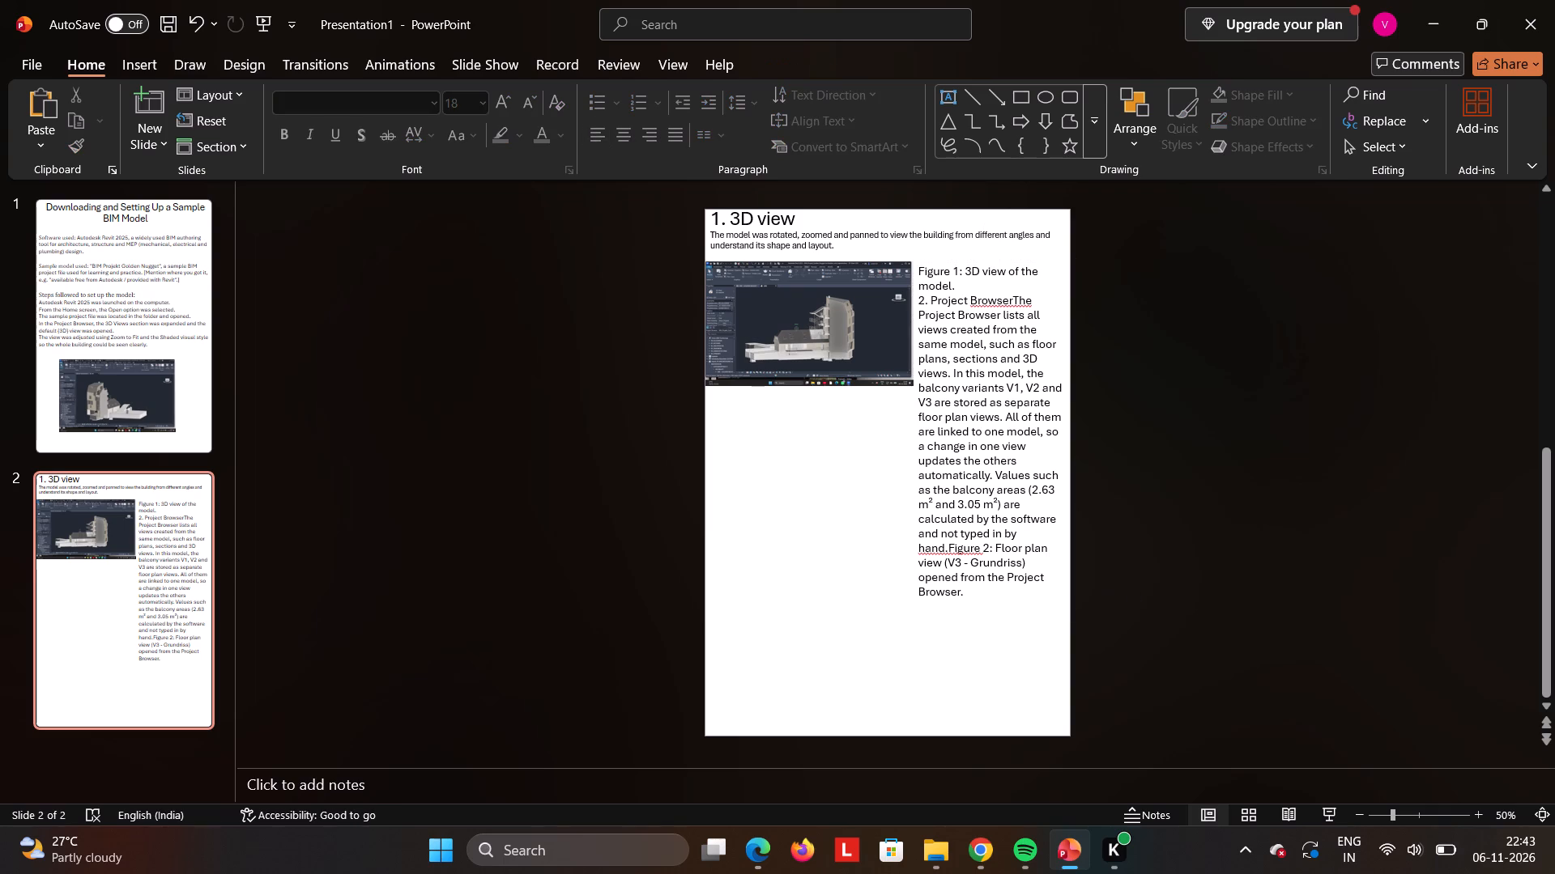
Copy the text from "V3 are stored as separate" to the end, delete it from the side text box, and nudge that box up.
left_click_drag(963, 596, 919, 350)
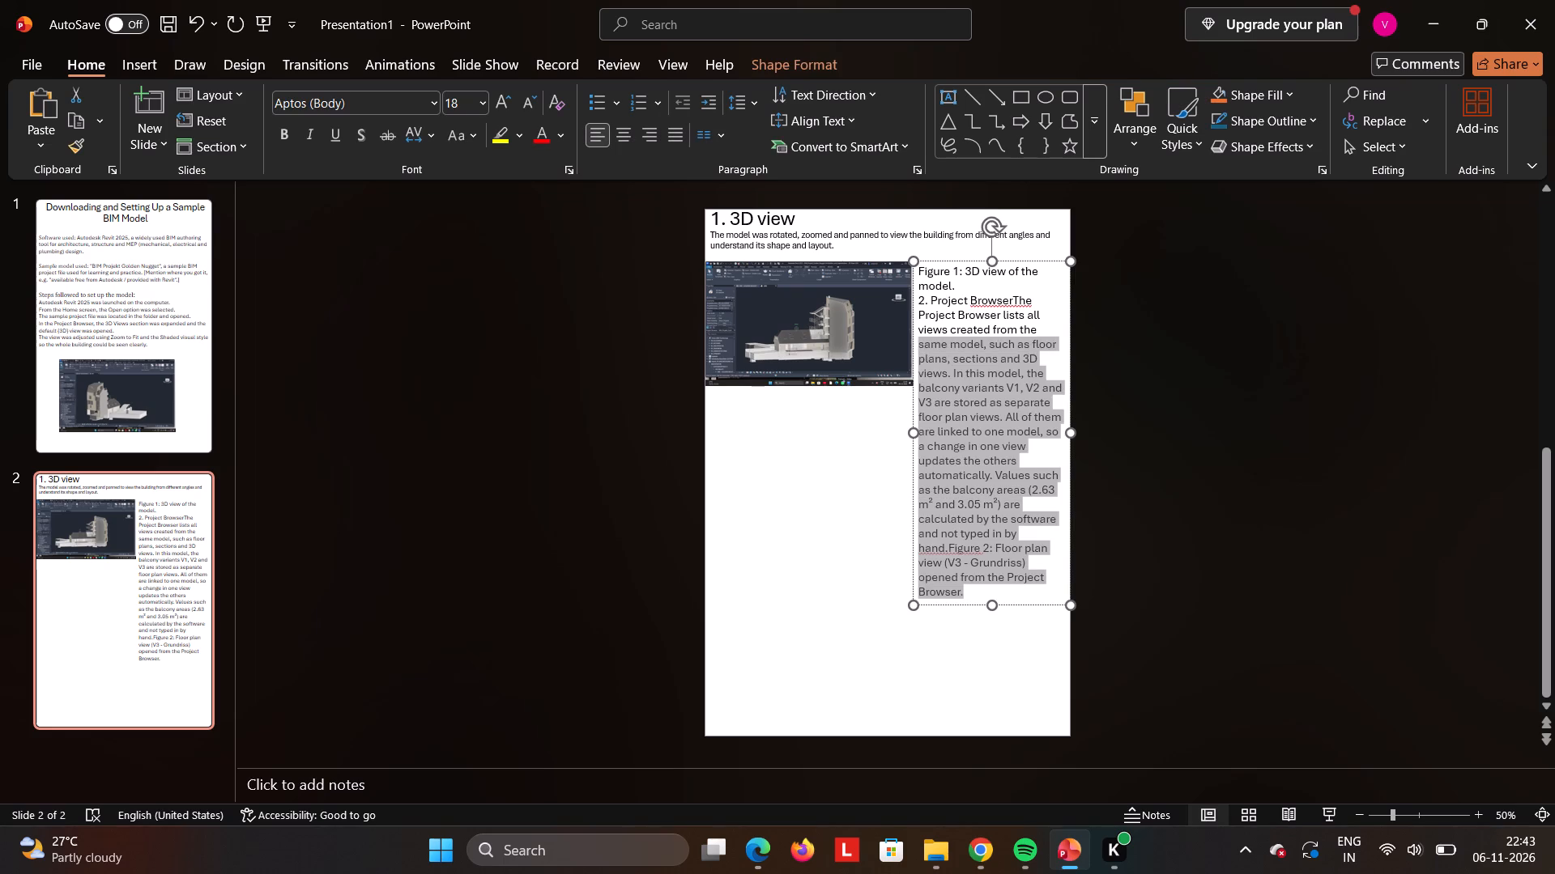
left_click_drag(919, 350, 913, 393)
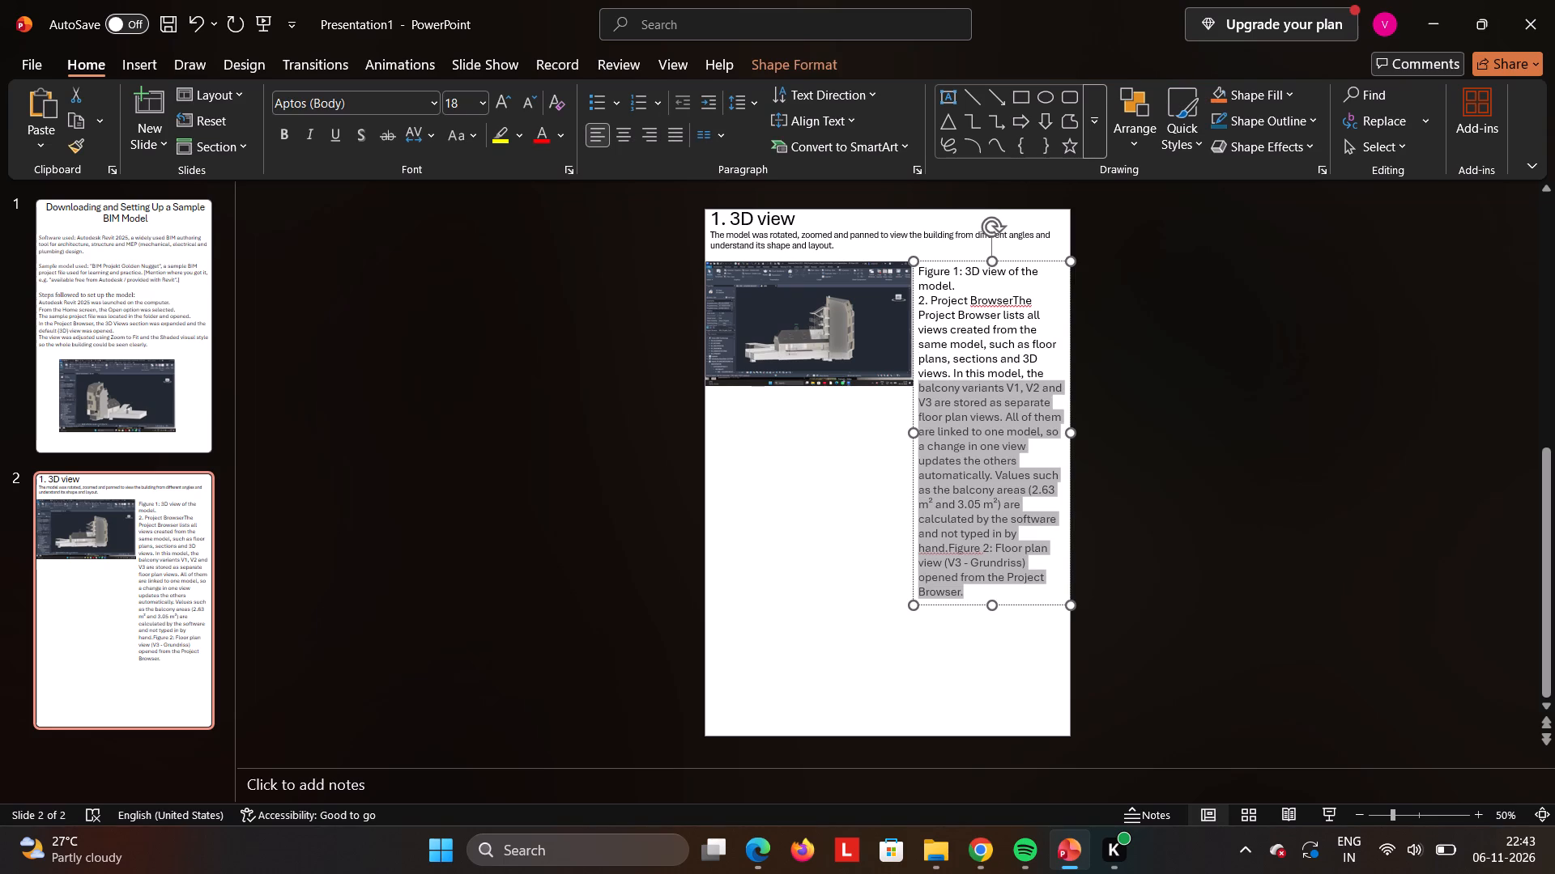
left_click_drag(913, 393, 908, 403)
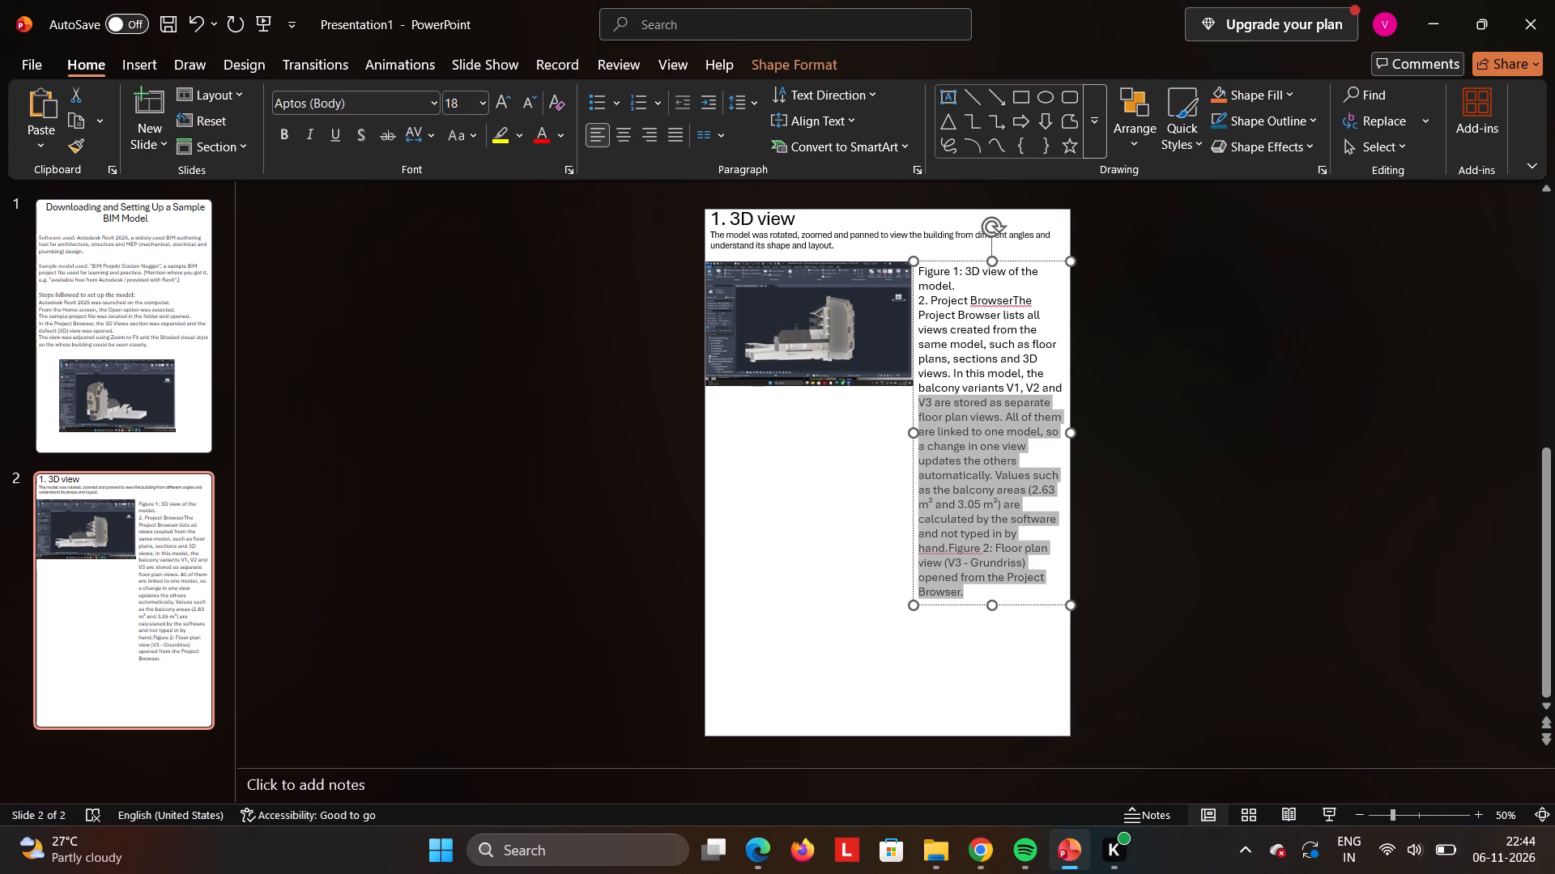
key("ctrl+c")
key("ctrl+c")
key("Delete")
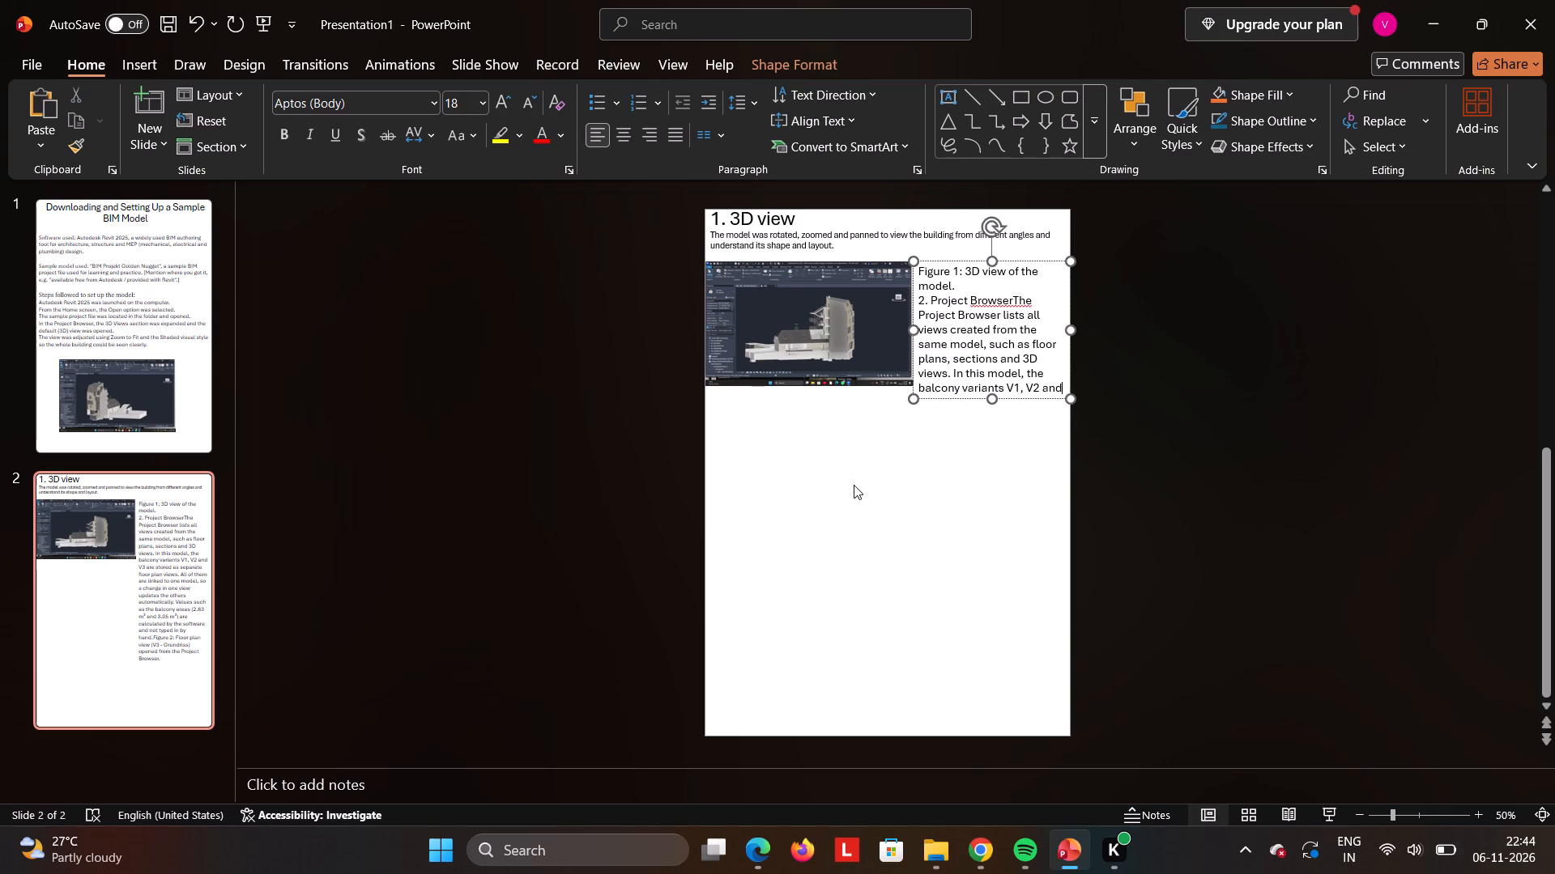
left_click(1032, 401)
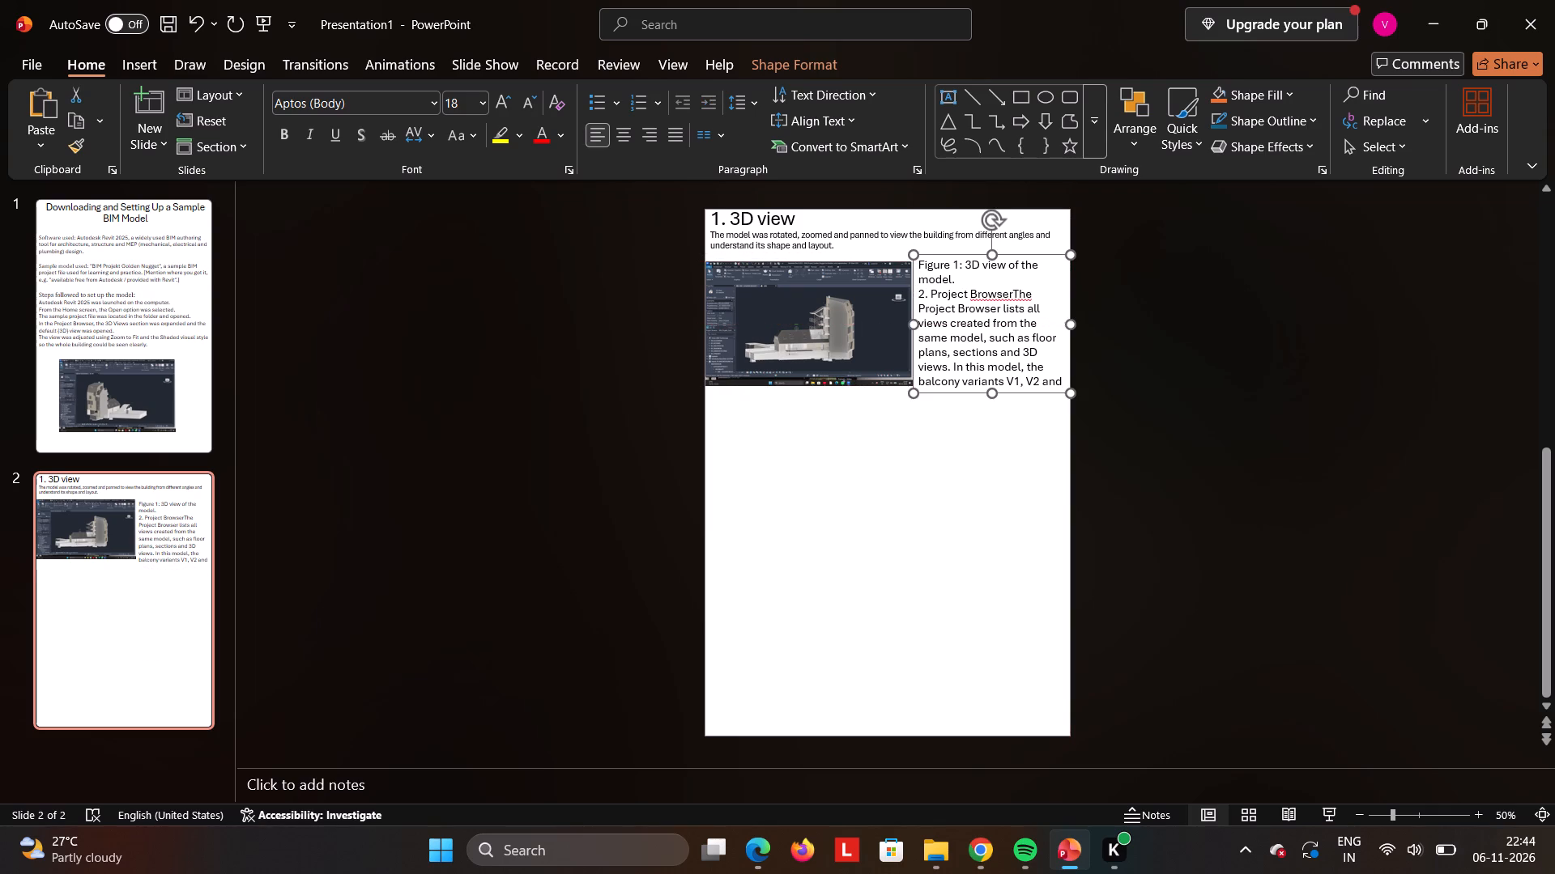
Draw a slide-wide text box below the screenshot, paste the copied text into it, and move it up against the screenshot's lower edge.
left_click(866, 468)
double_click(866, 468)
left_click_drag(866, 468, 831, 449)
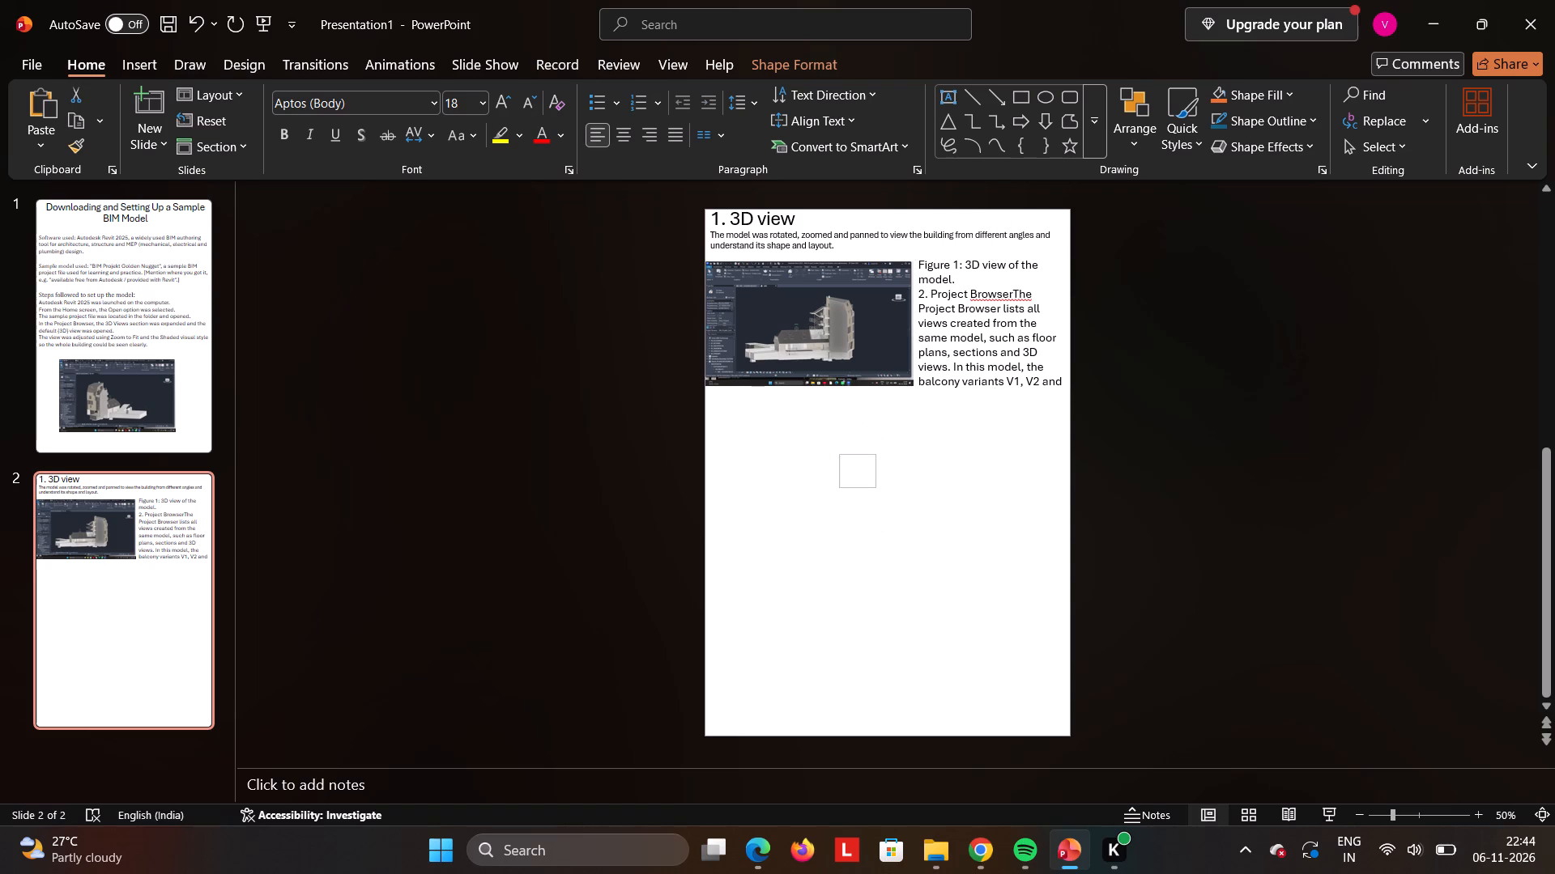
left_click_drag(831, 449, 708, 393)
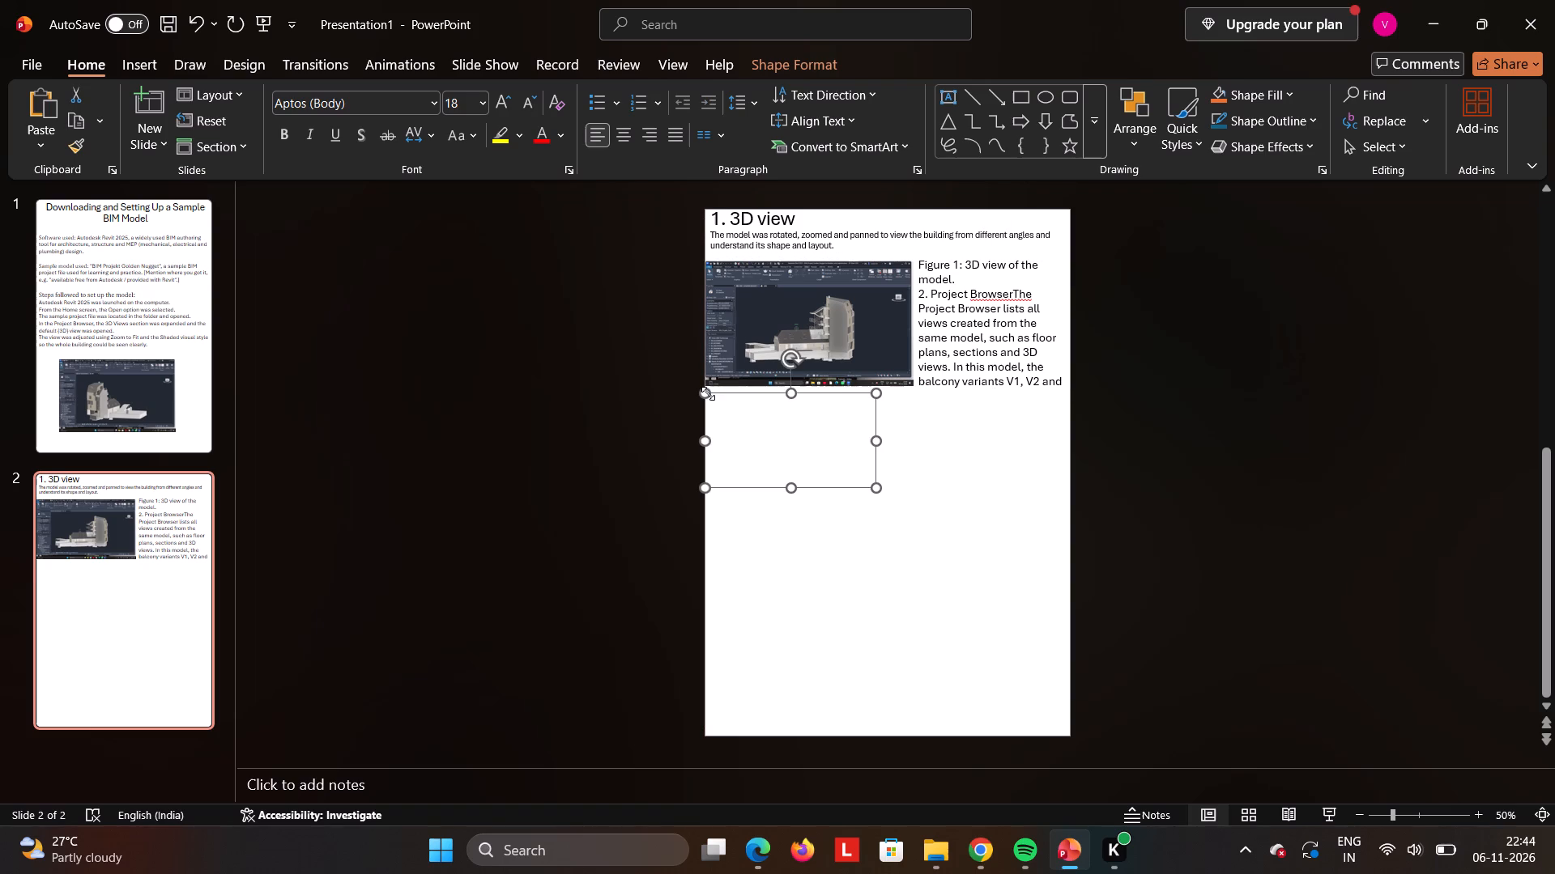
left_click(871, 488)
left_click_drag(871, 488, 1069, 513)
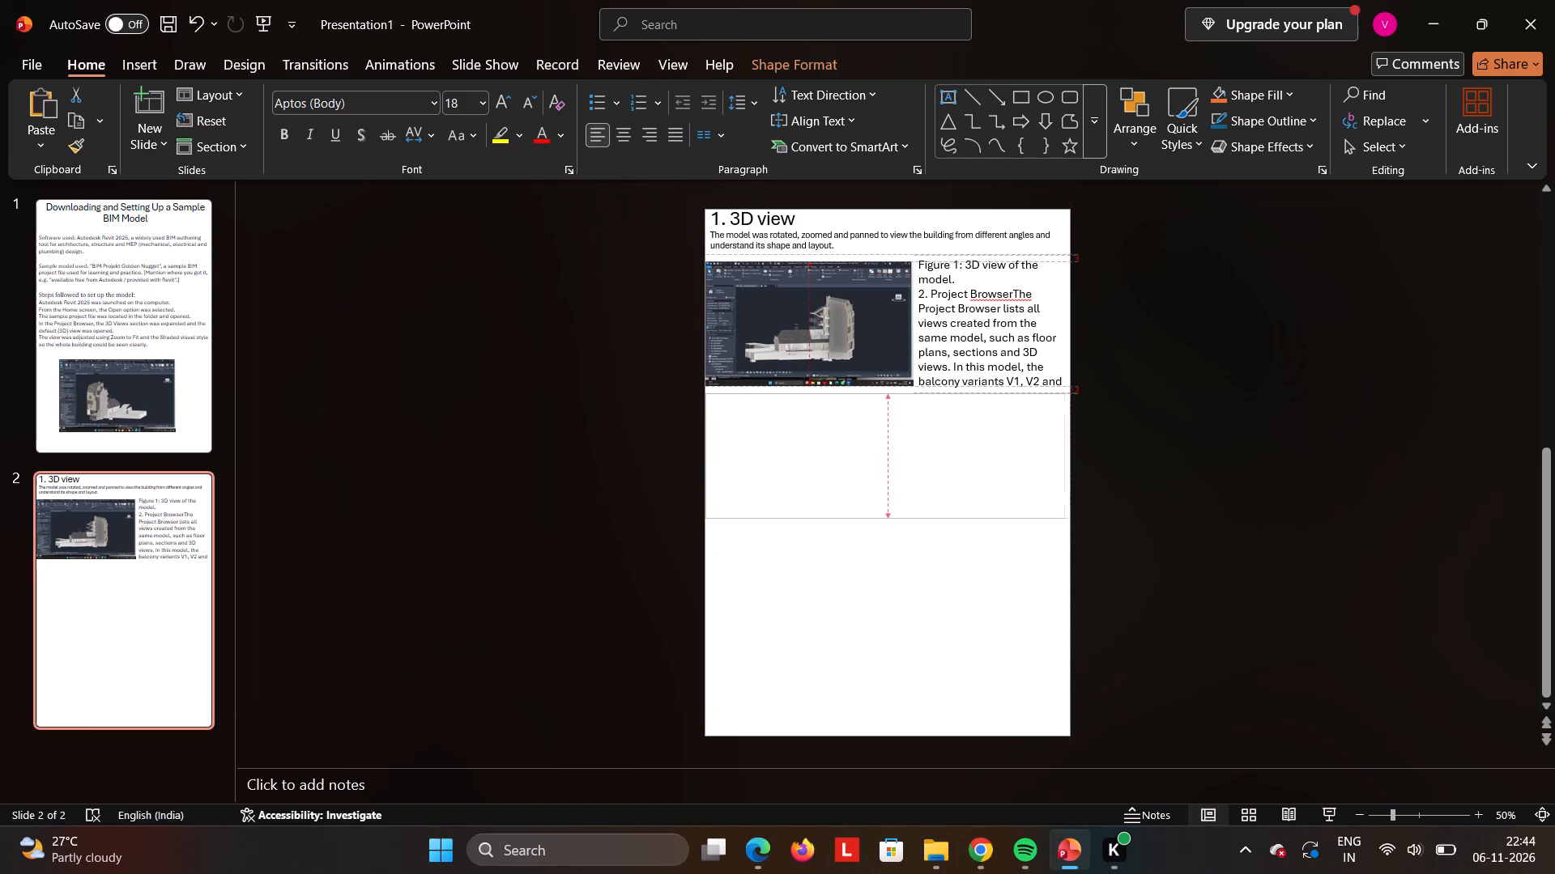
left_click_drag(1069, 513, 1073, 501)
key("ctrl+v")
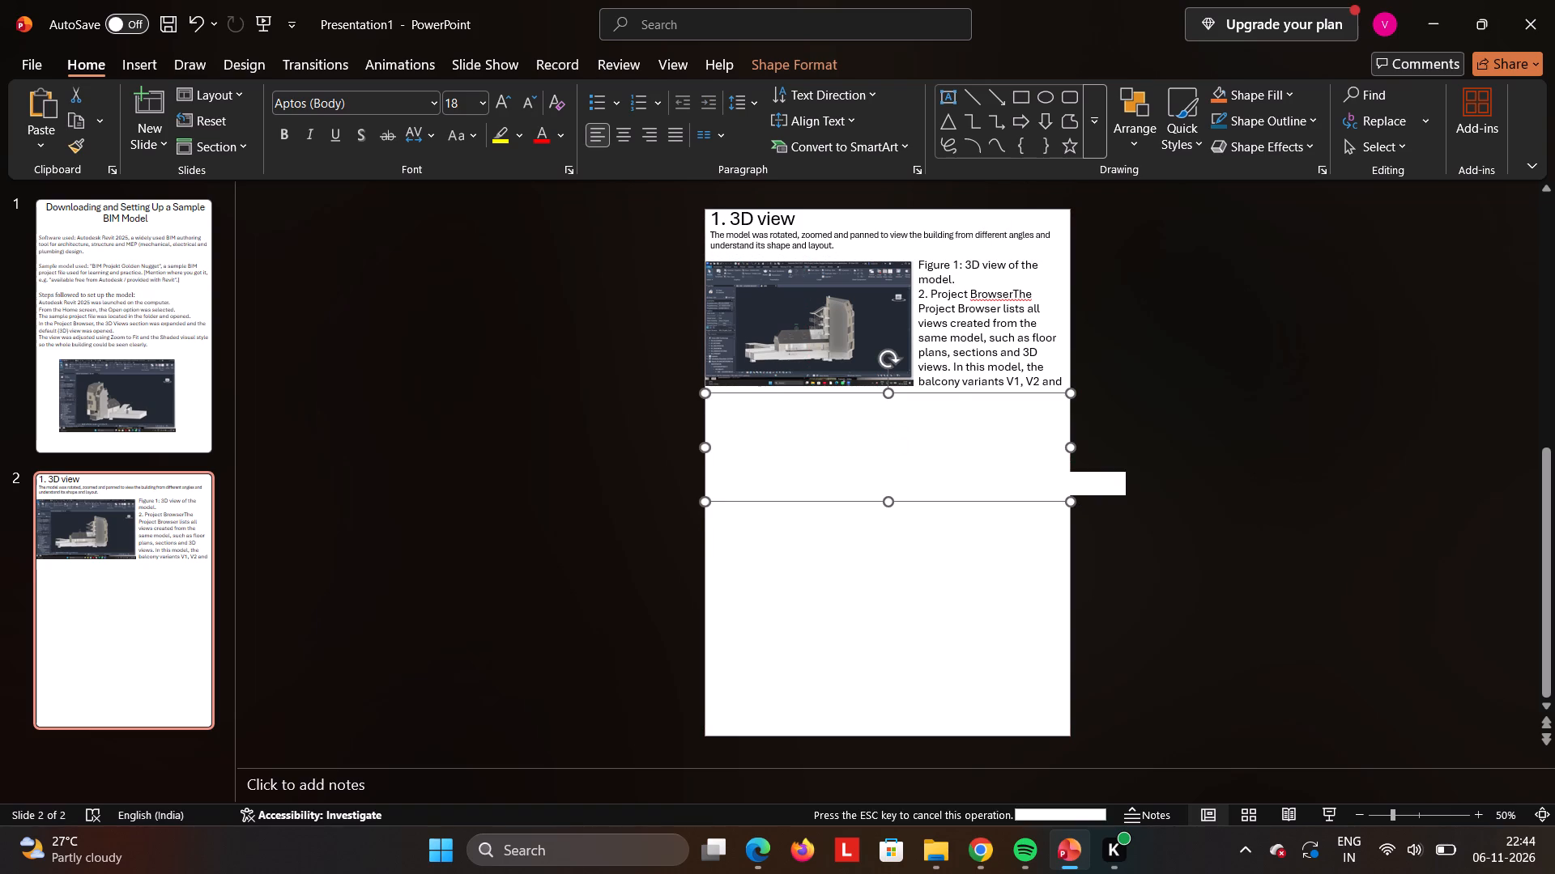
left_click(1243, 471)
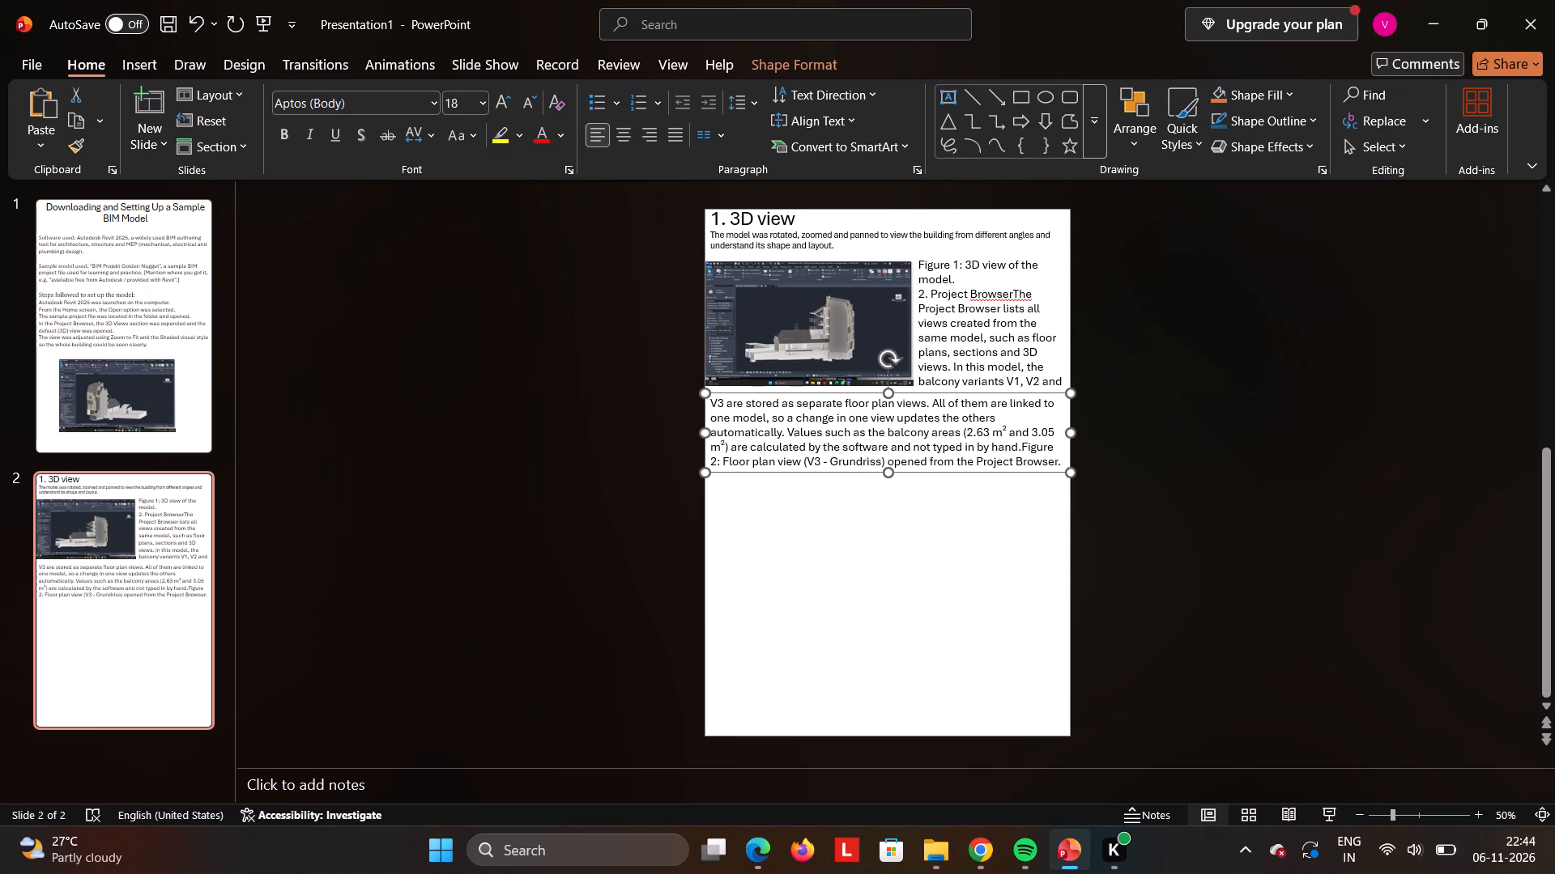
left_click(979, 473)
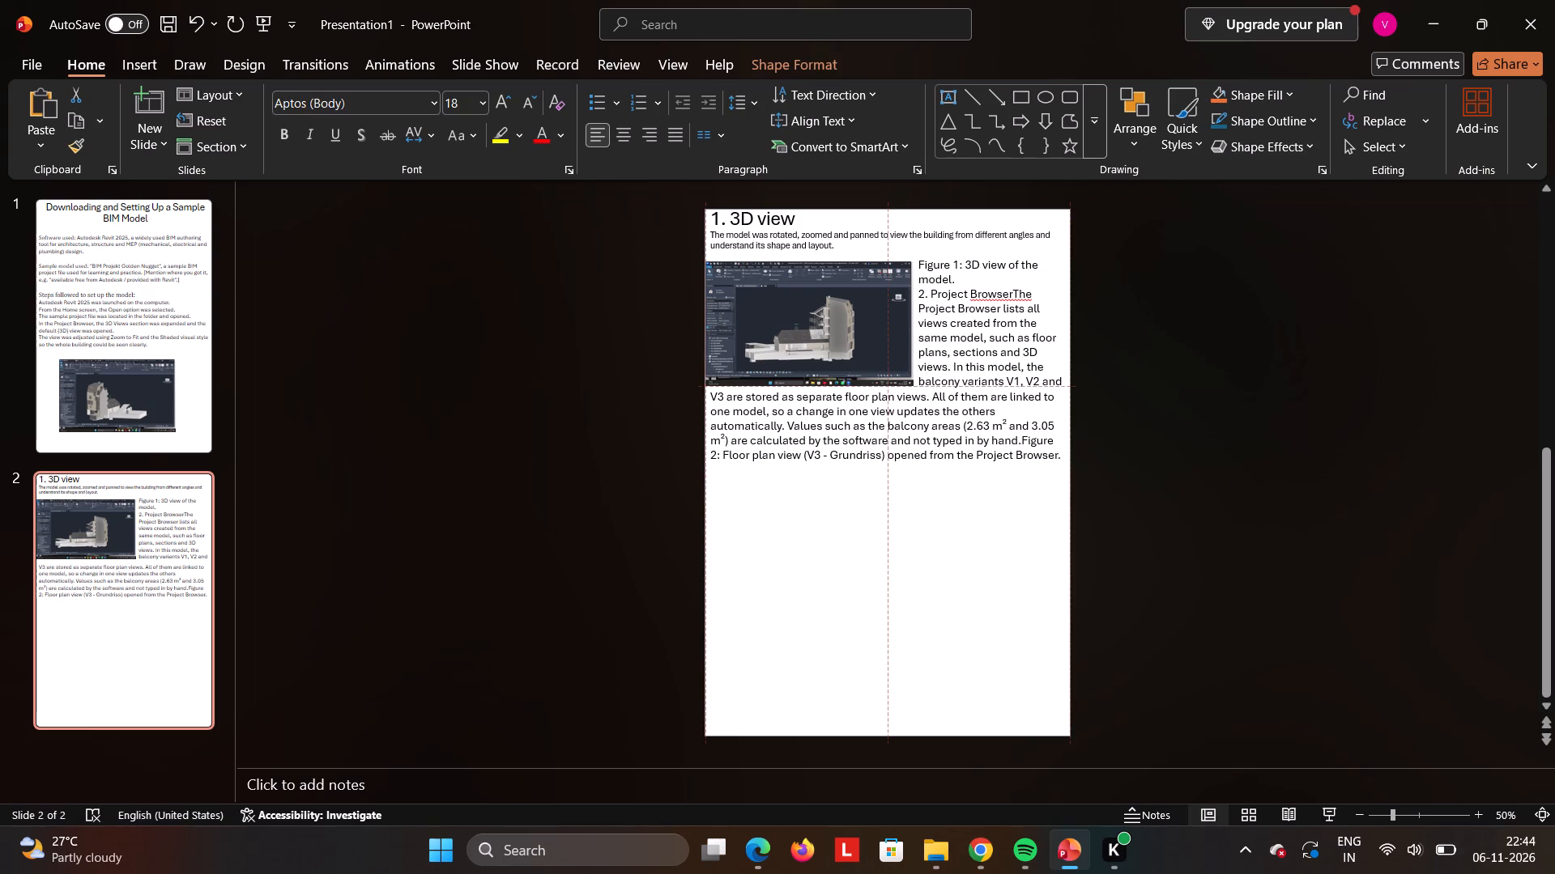
left_click(1272, 477)
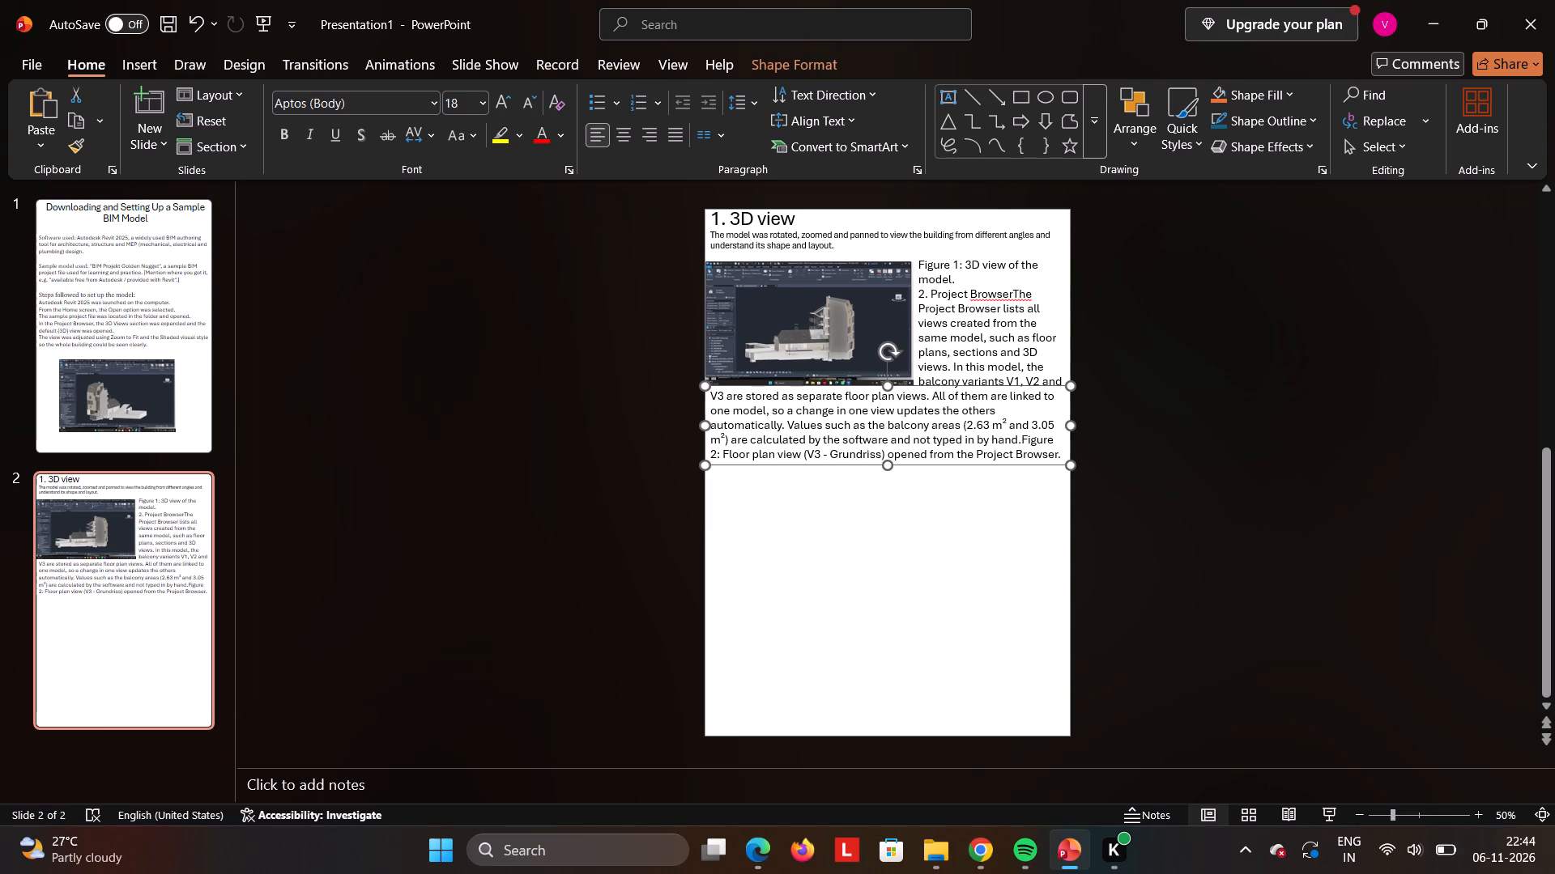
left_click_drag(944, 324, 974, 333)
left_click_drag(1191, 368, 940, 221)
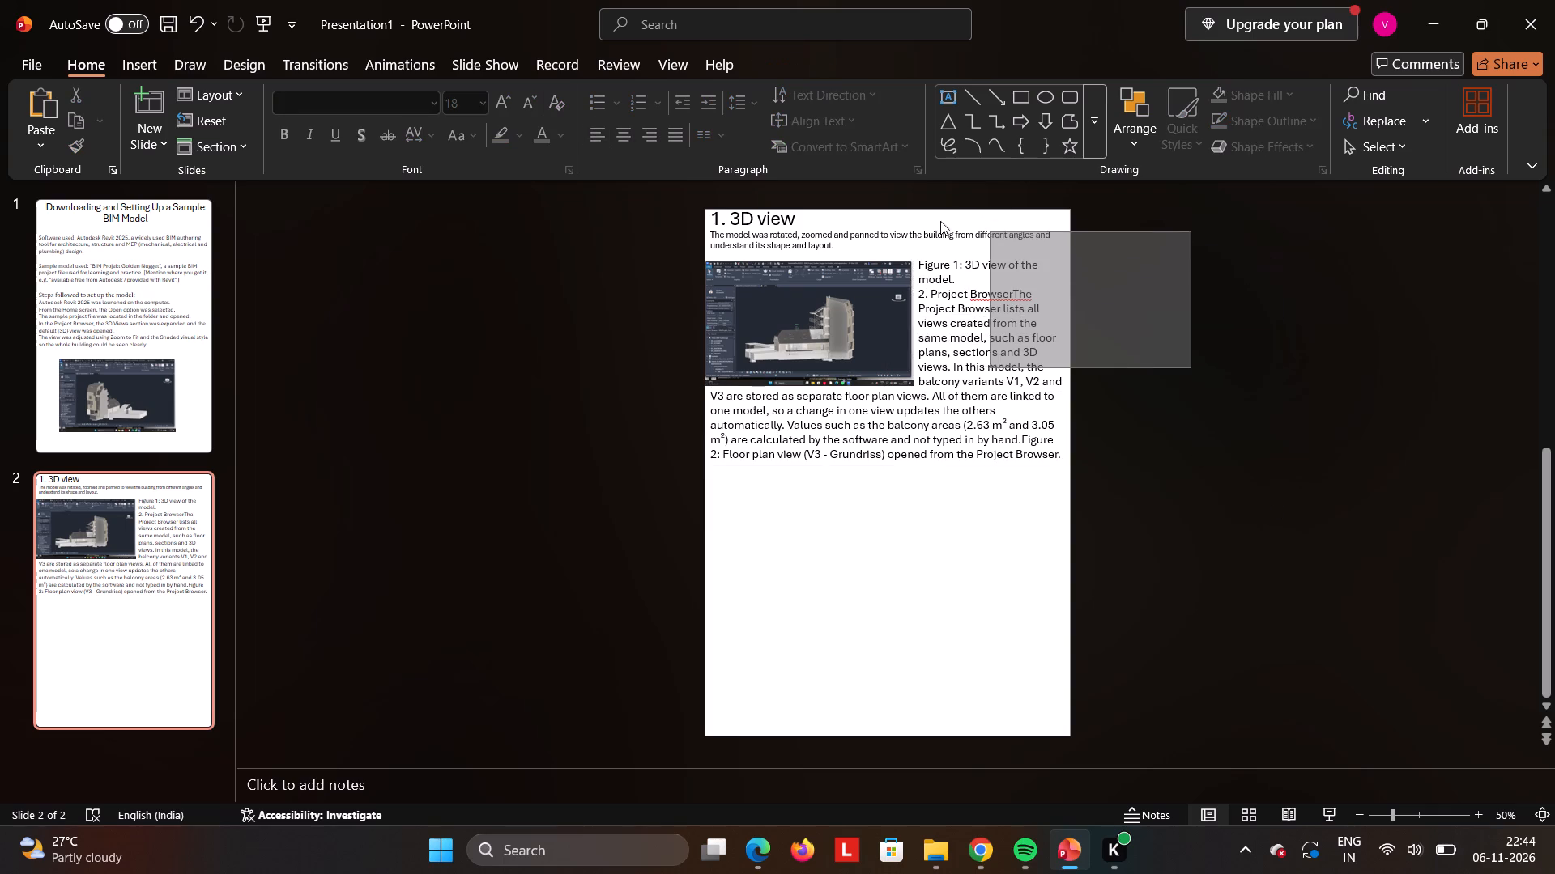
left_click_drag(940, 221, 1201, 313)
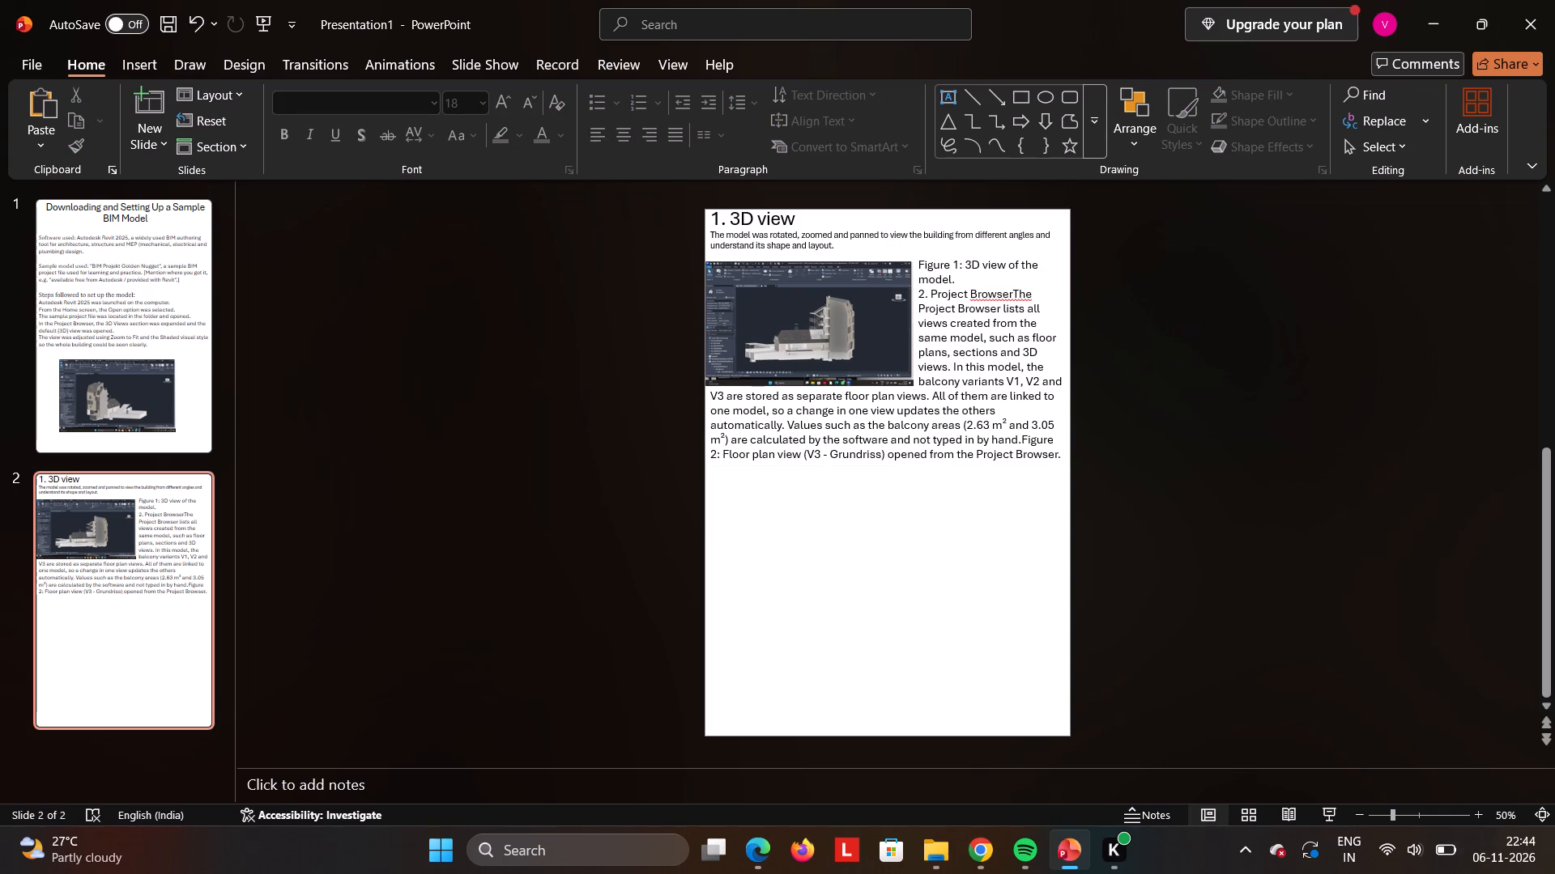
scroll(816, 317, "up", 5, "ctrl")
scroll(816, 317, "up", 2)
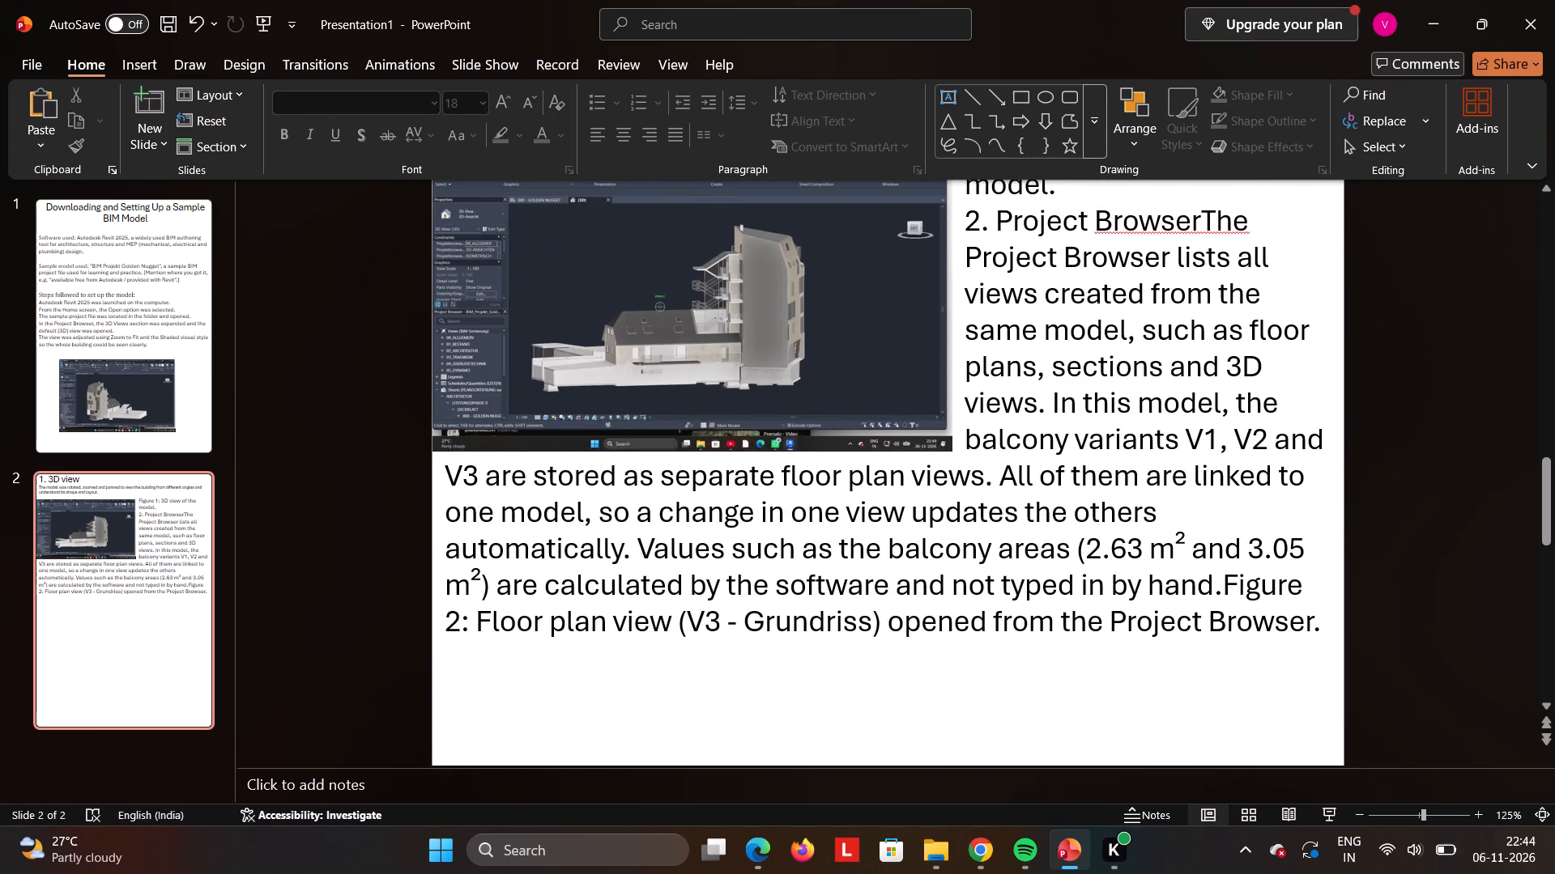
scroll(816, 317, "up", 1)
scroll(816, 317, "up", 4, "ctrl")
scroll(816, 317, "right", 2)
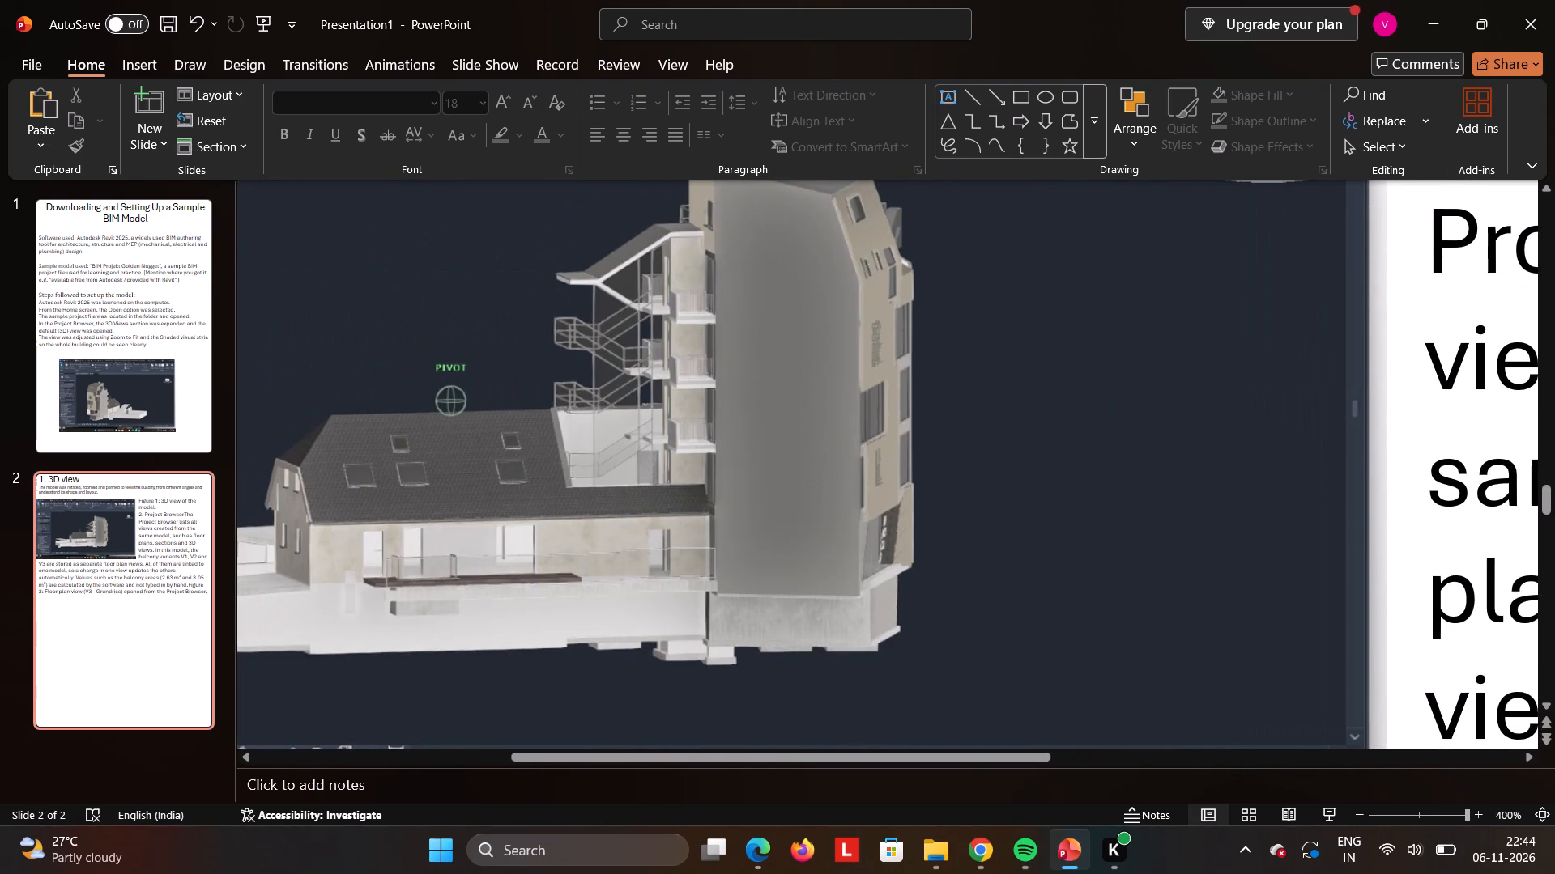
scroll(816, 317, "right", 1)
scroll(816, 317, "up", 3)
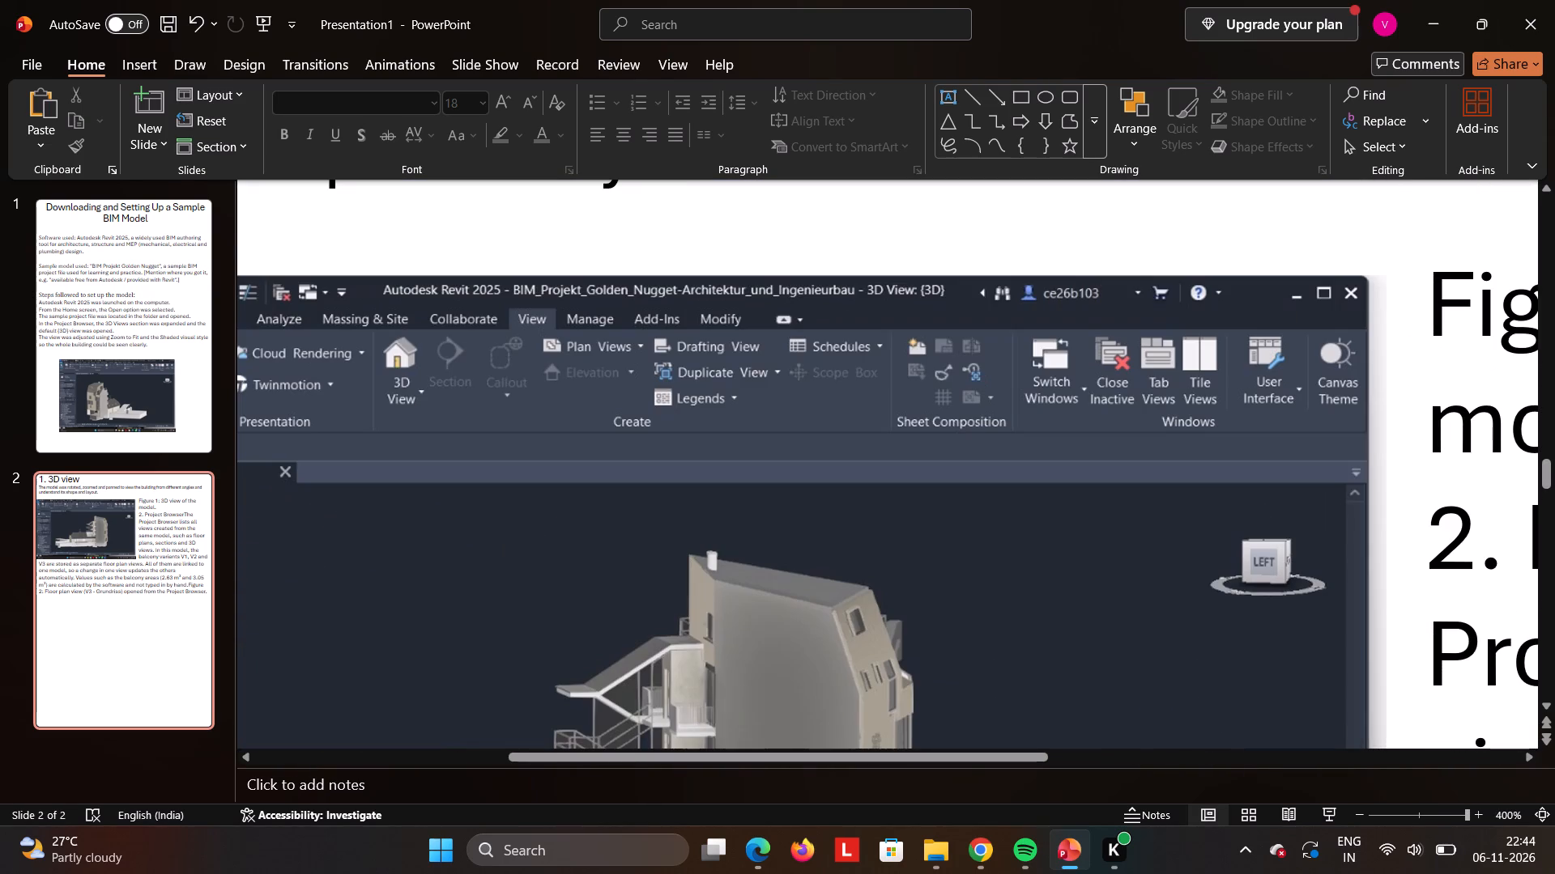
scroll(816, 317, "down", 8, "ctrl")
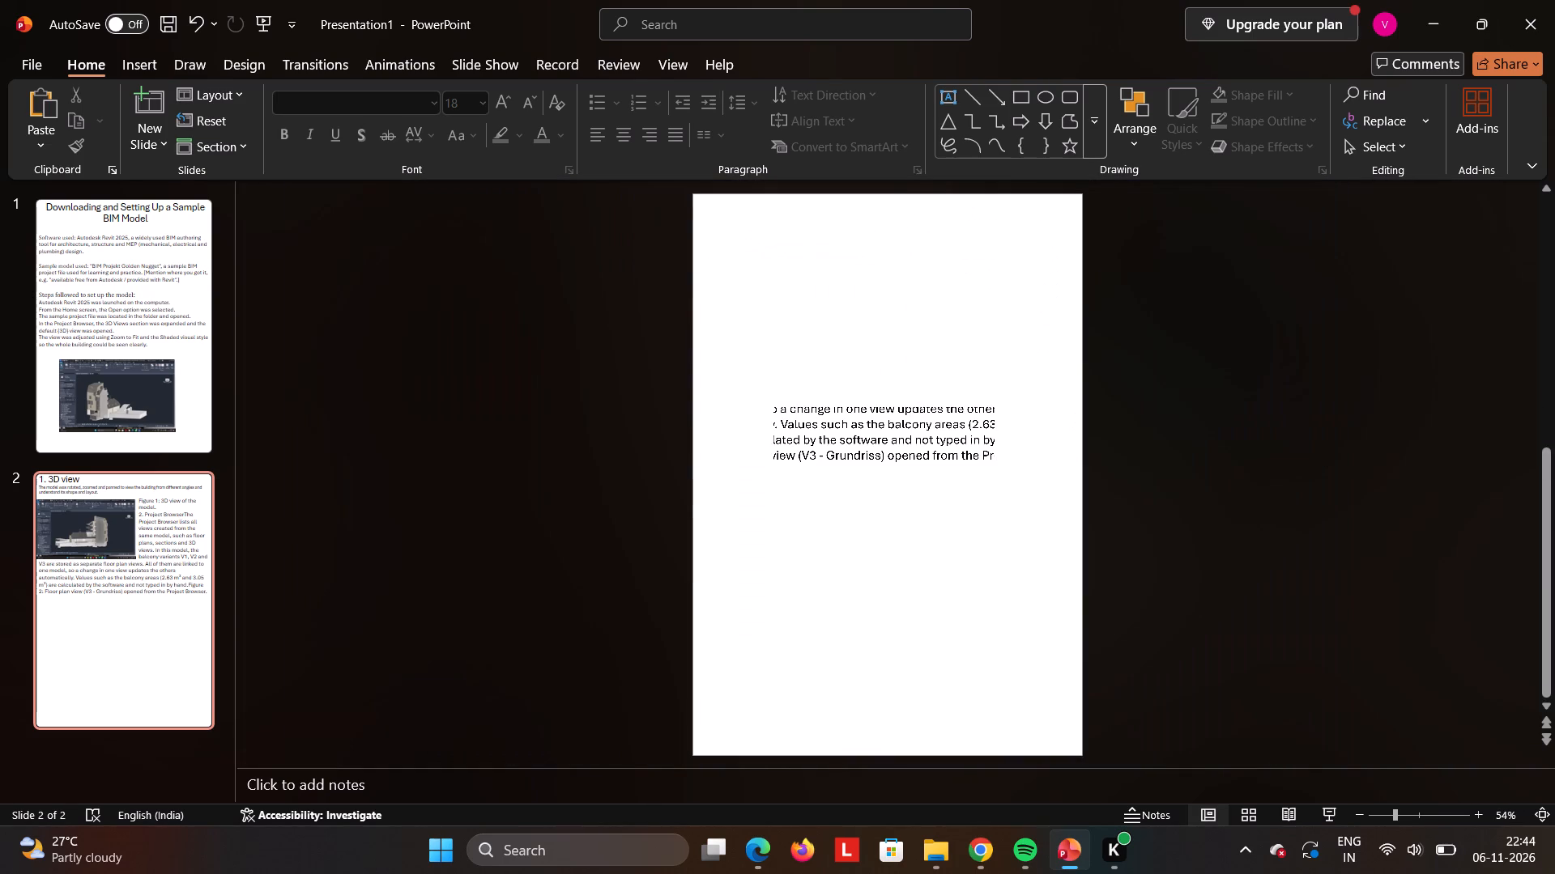
Set the font size of the description paragraph under the 3D view heading to 18.
left_click_drag(827, 237, 825, 237)
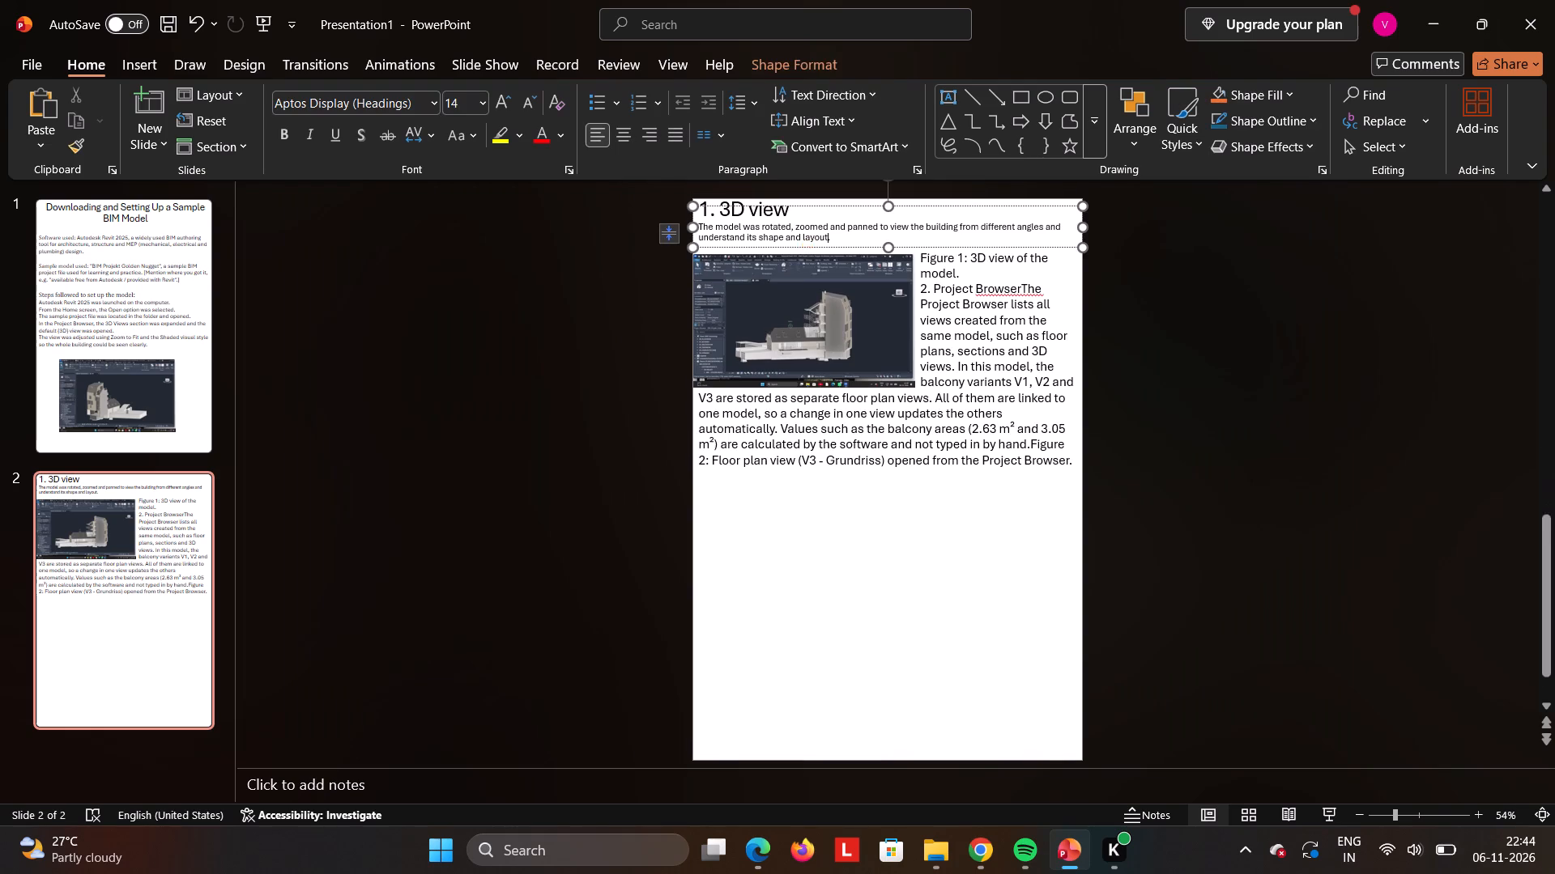
left_click_drag(825, 237, 702, 224)
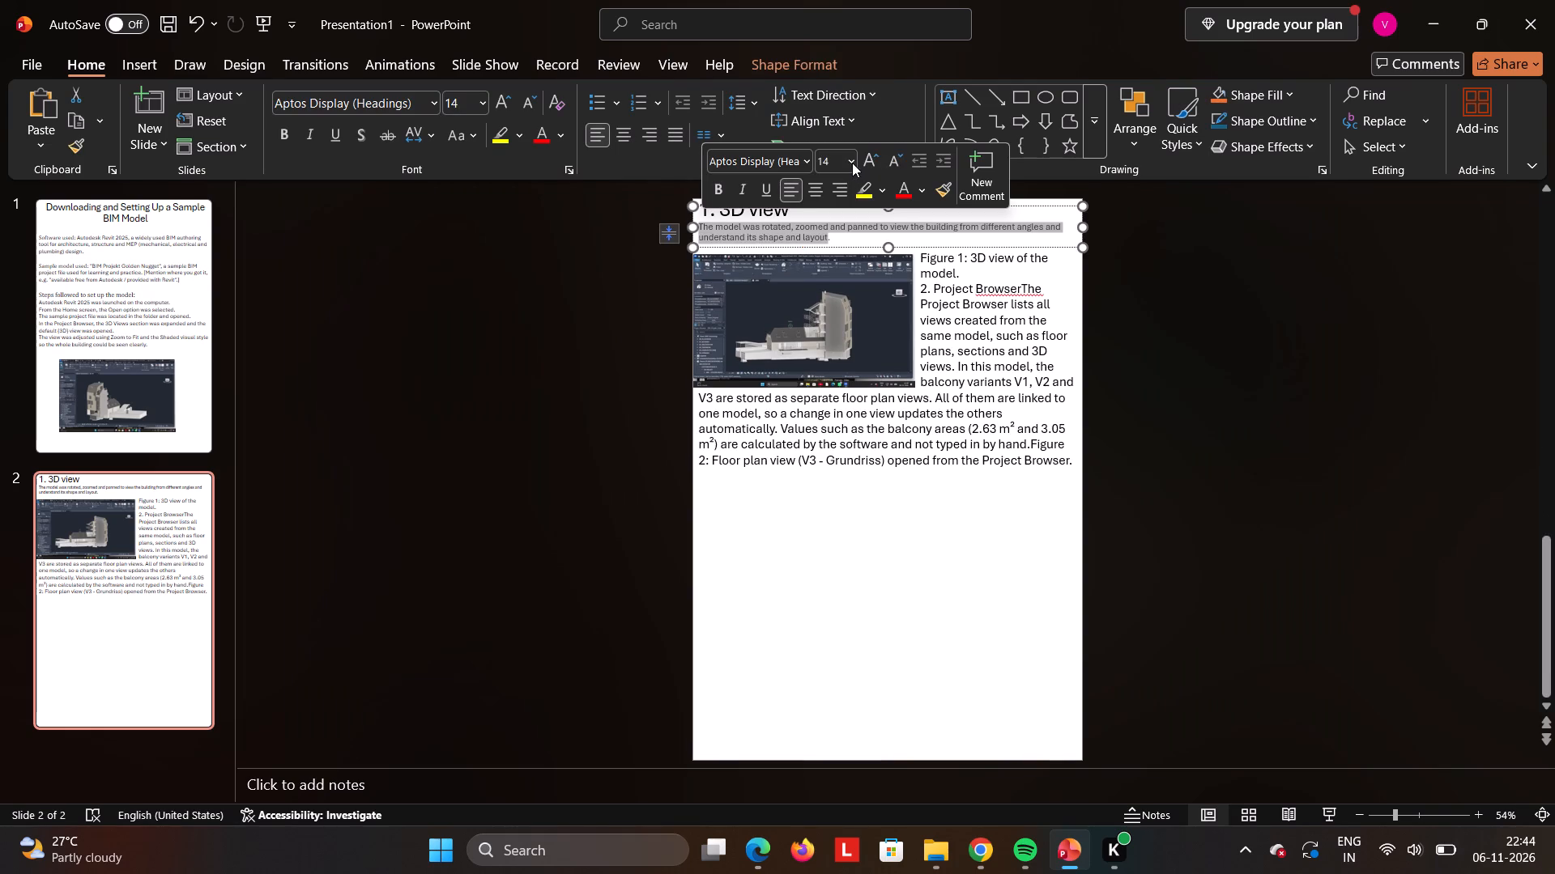
left_click(851, 163)
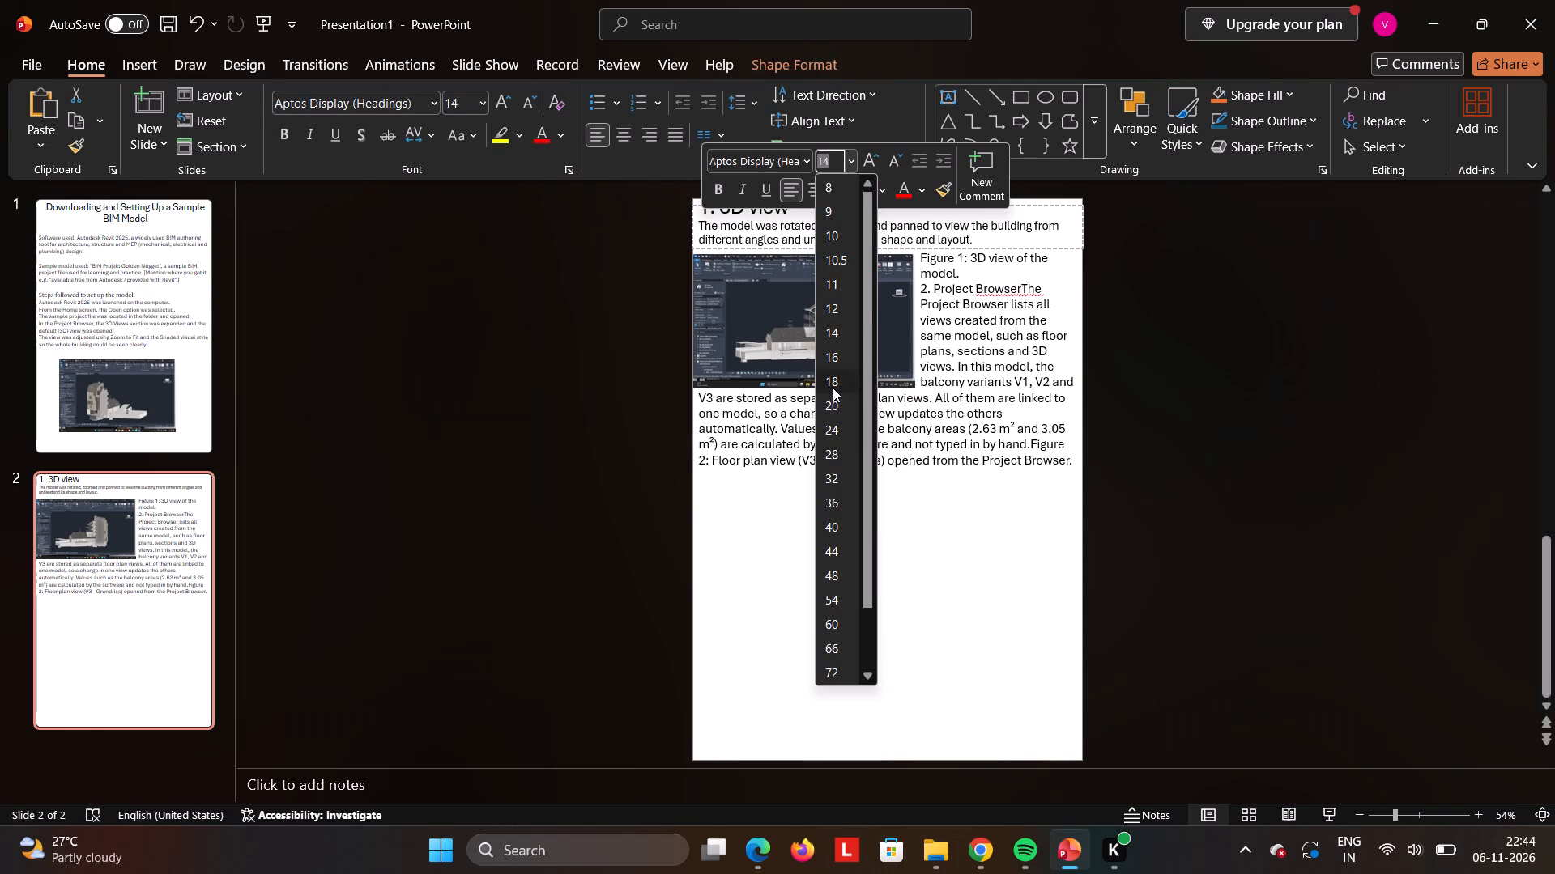
left_click(833, 388)
left_click(1205, 352)
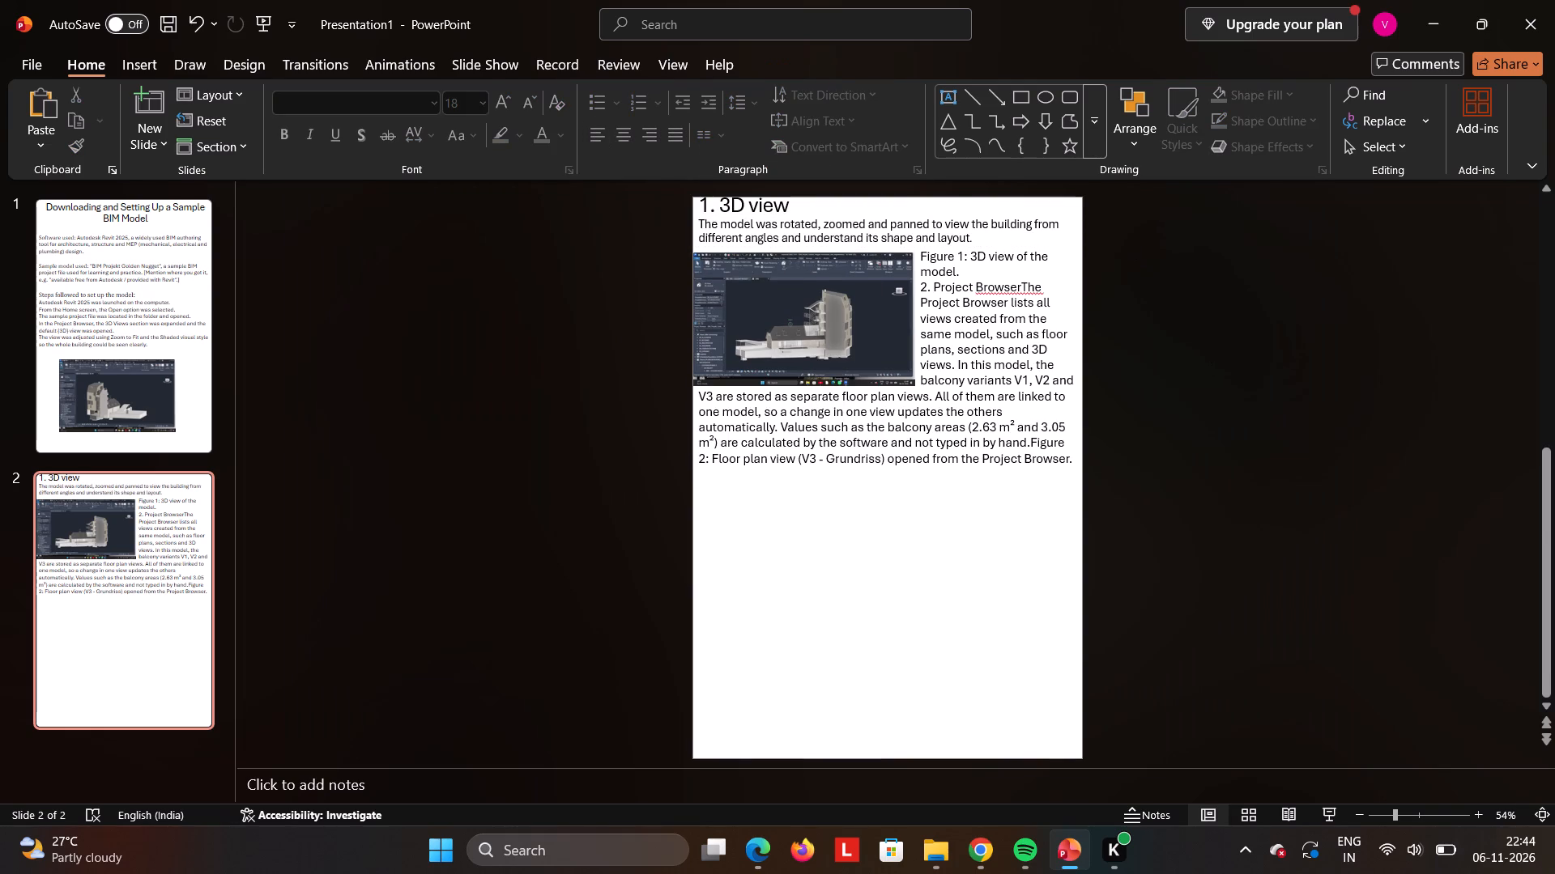
Shift the lower text box, side text box, screenshot and 3D view heading box slightly down, so the larger description fits above the screenshot.
left_click(1014, 469)
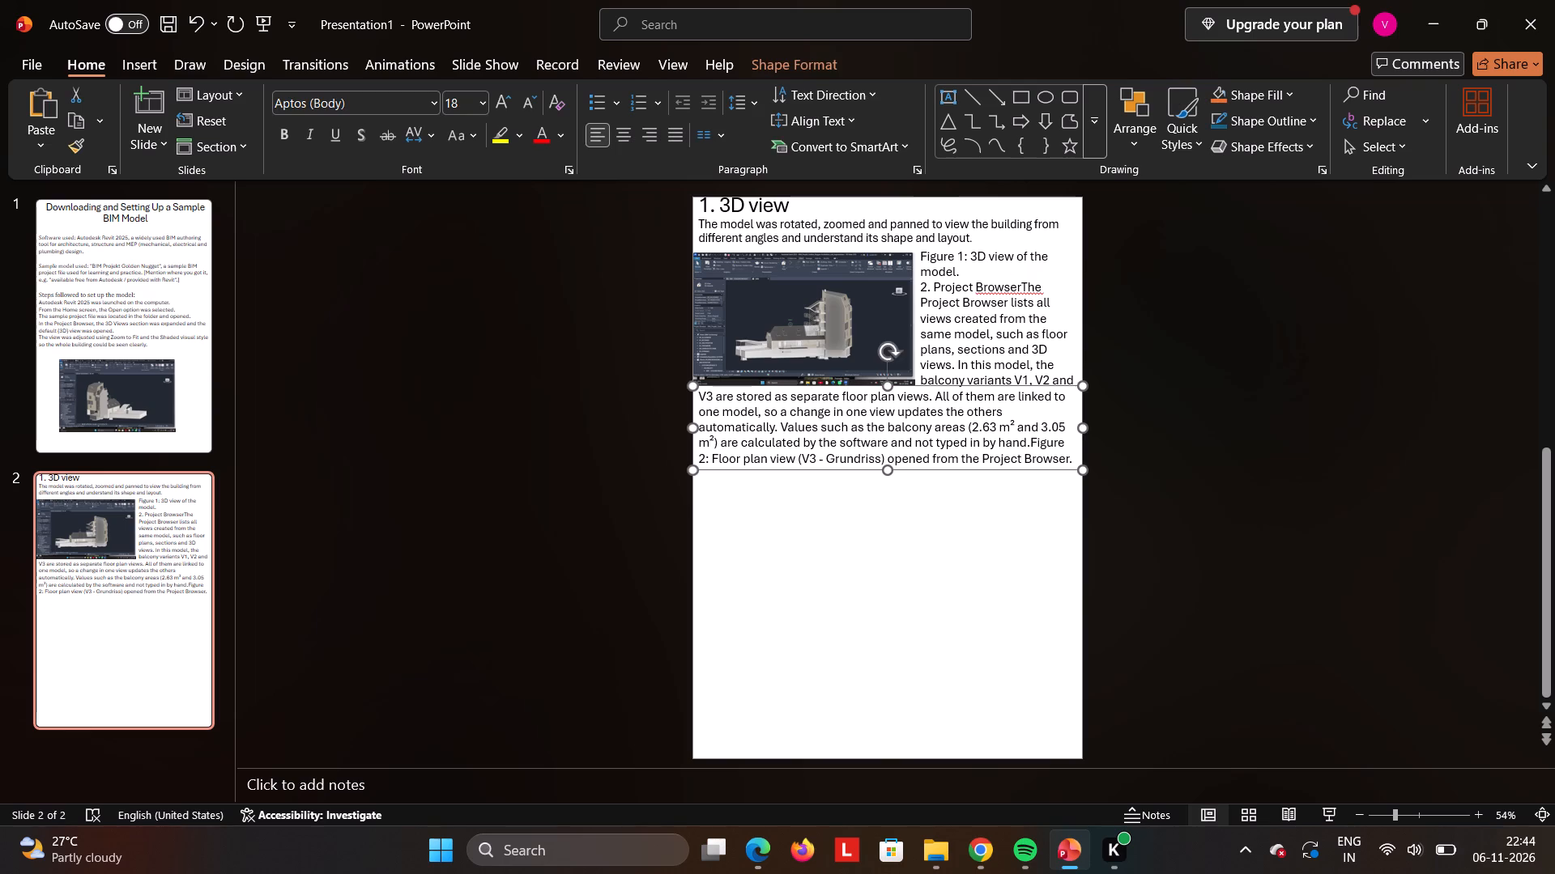
left_click_drag(1014, 469, 1015, 477)
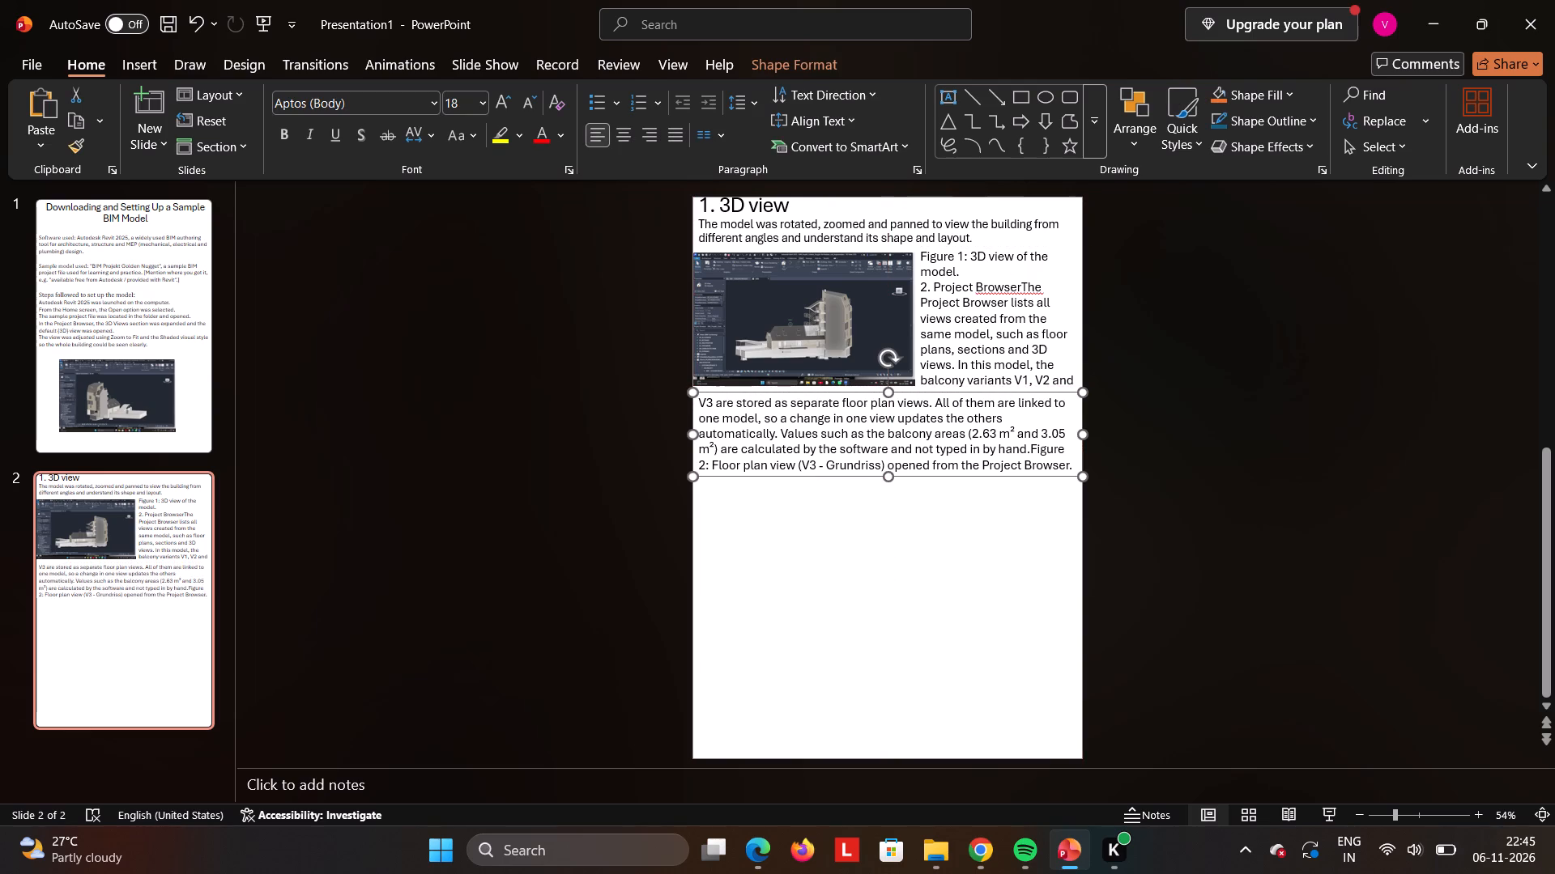
left_click(1051, 384)
left_click_drag(1061, 391, 1061, 402)
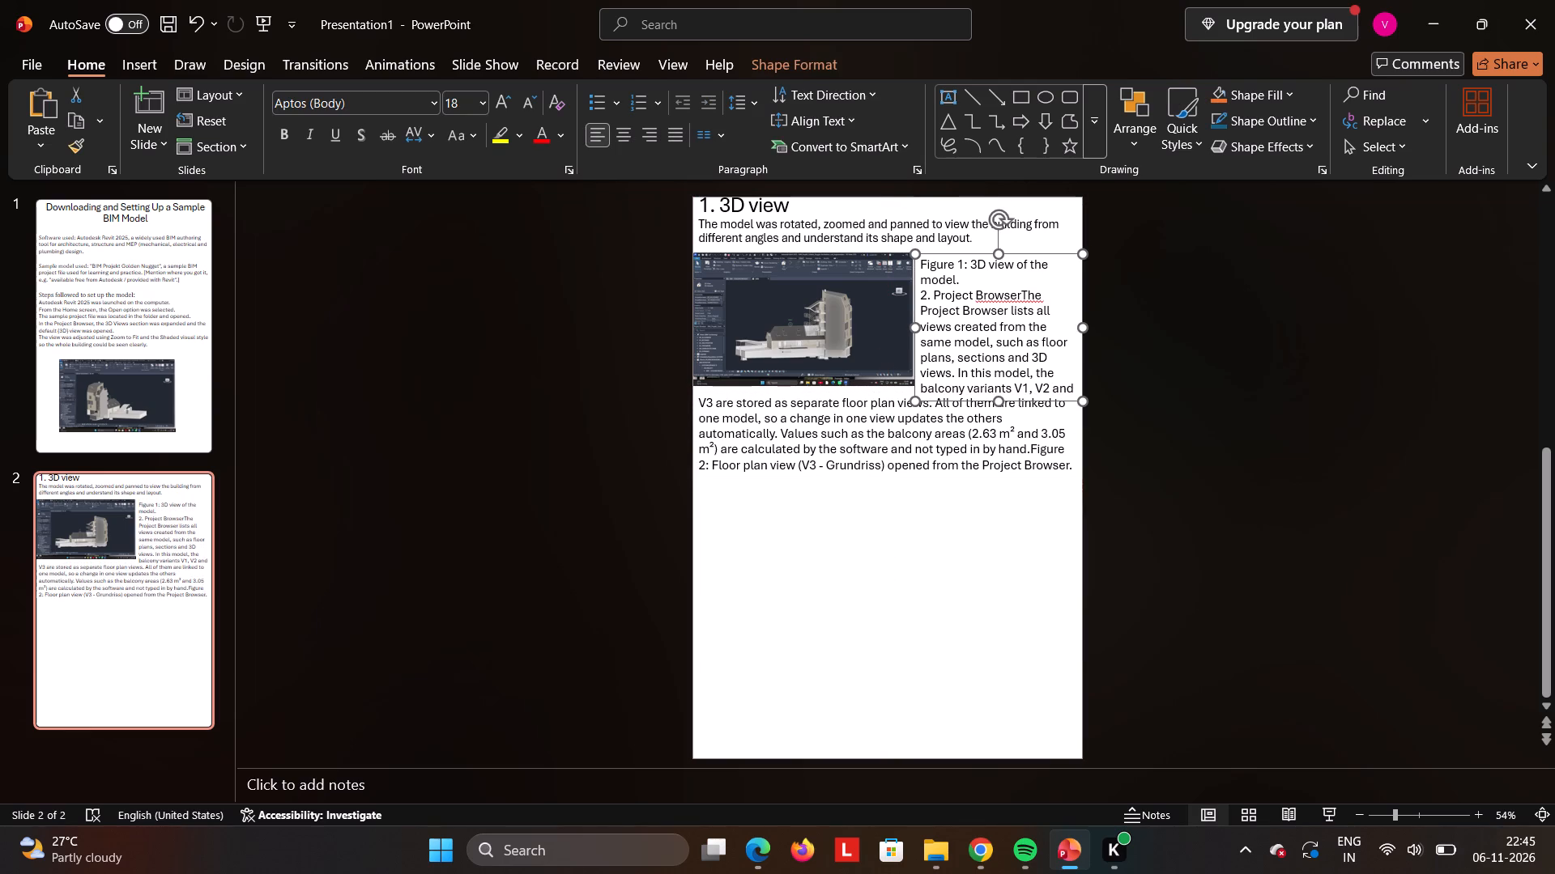
left_click(882, 369)
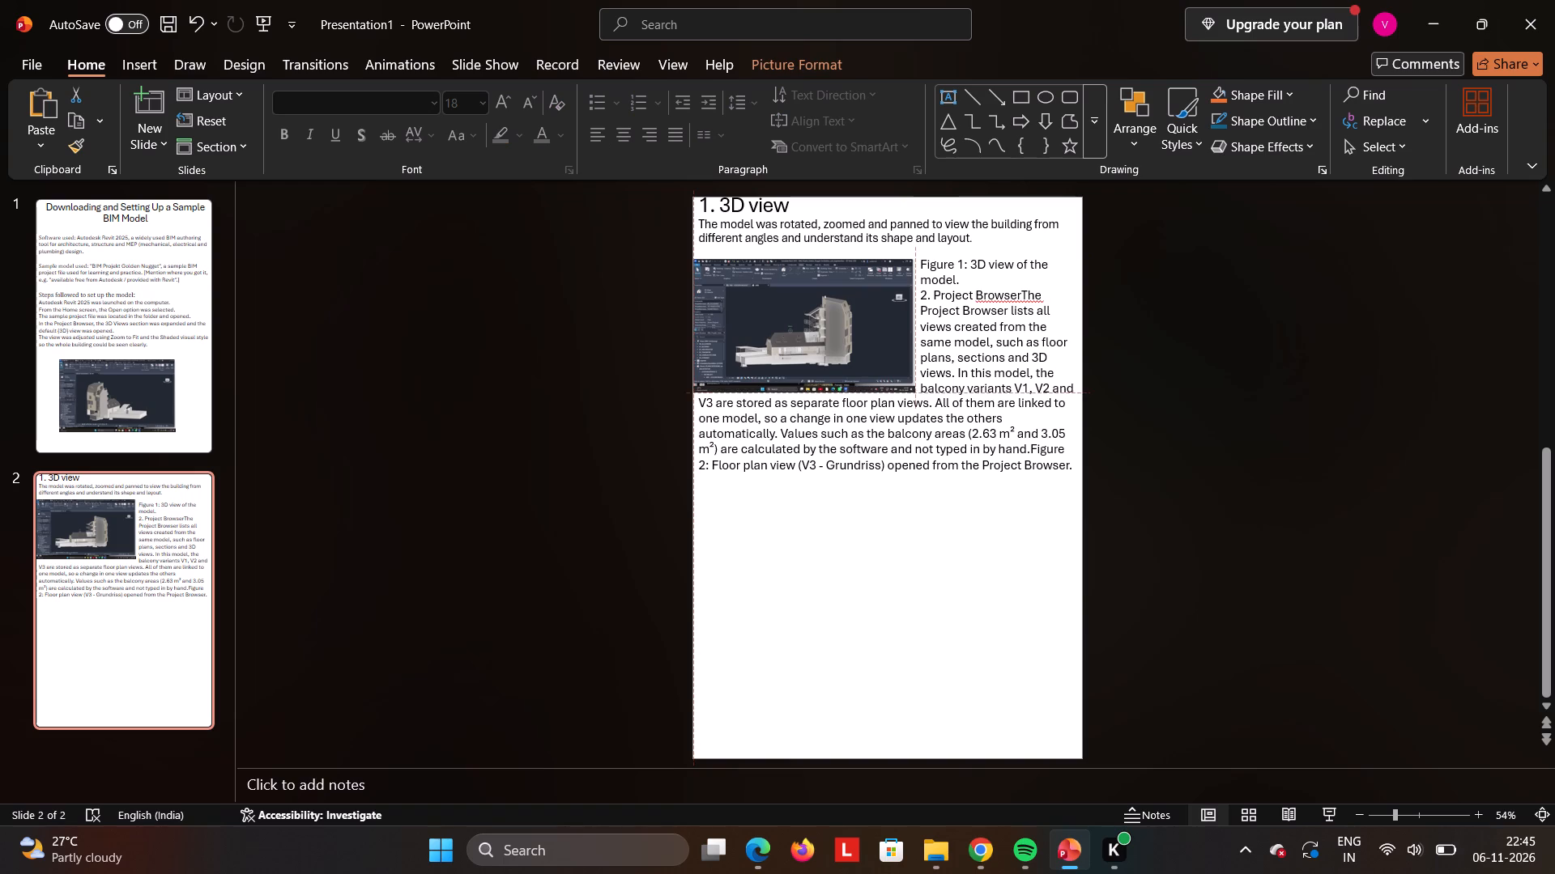
left_click(979, 241)
left_click(979, 241)
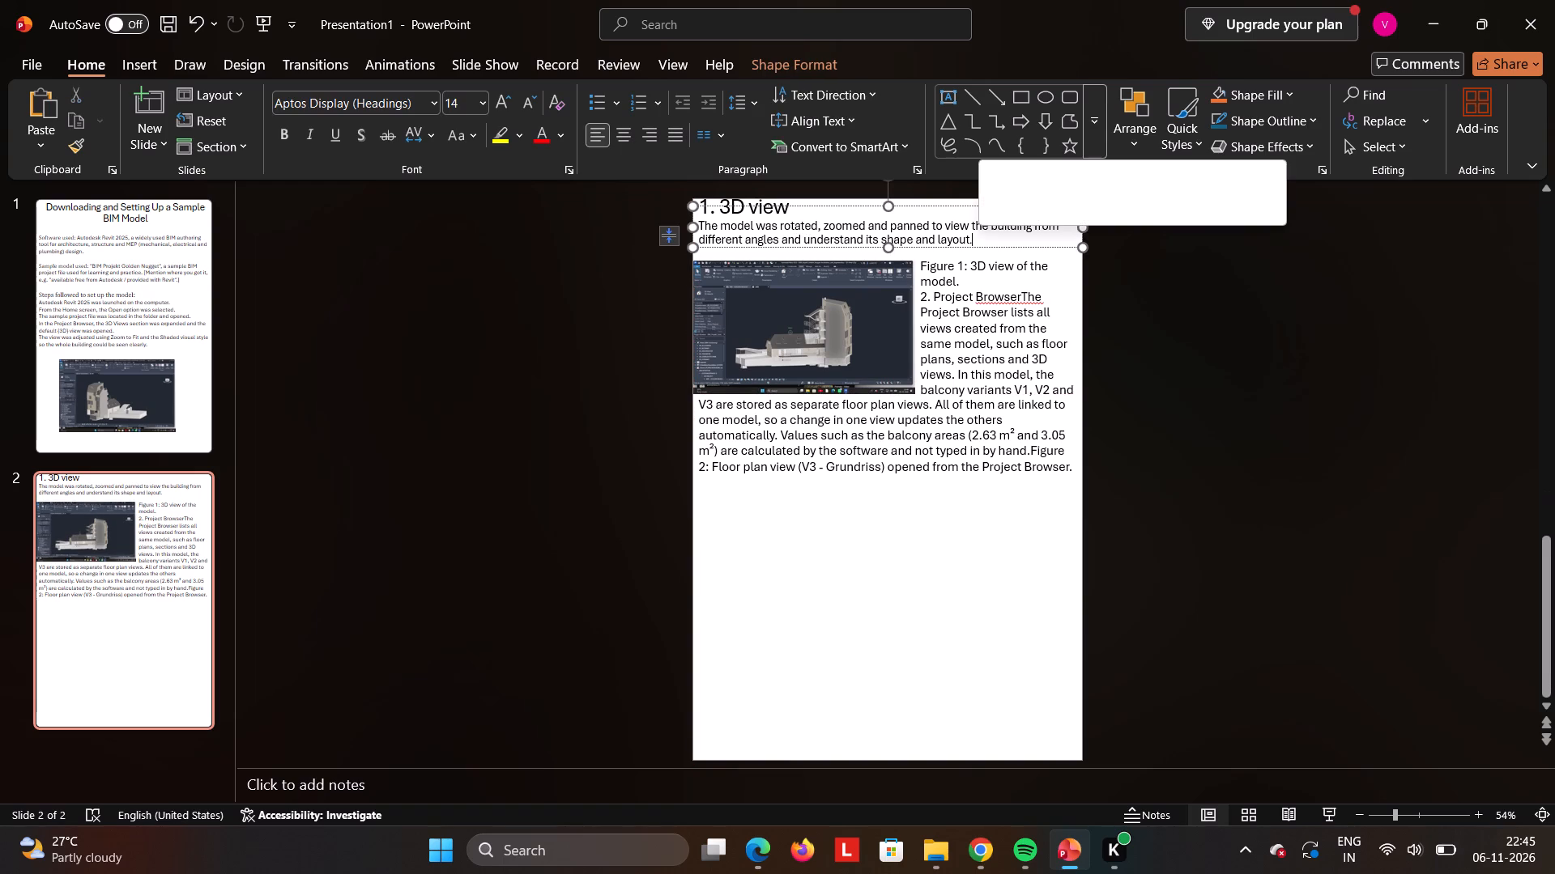
double_click(979, 248)
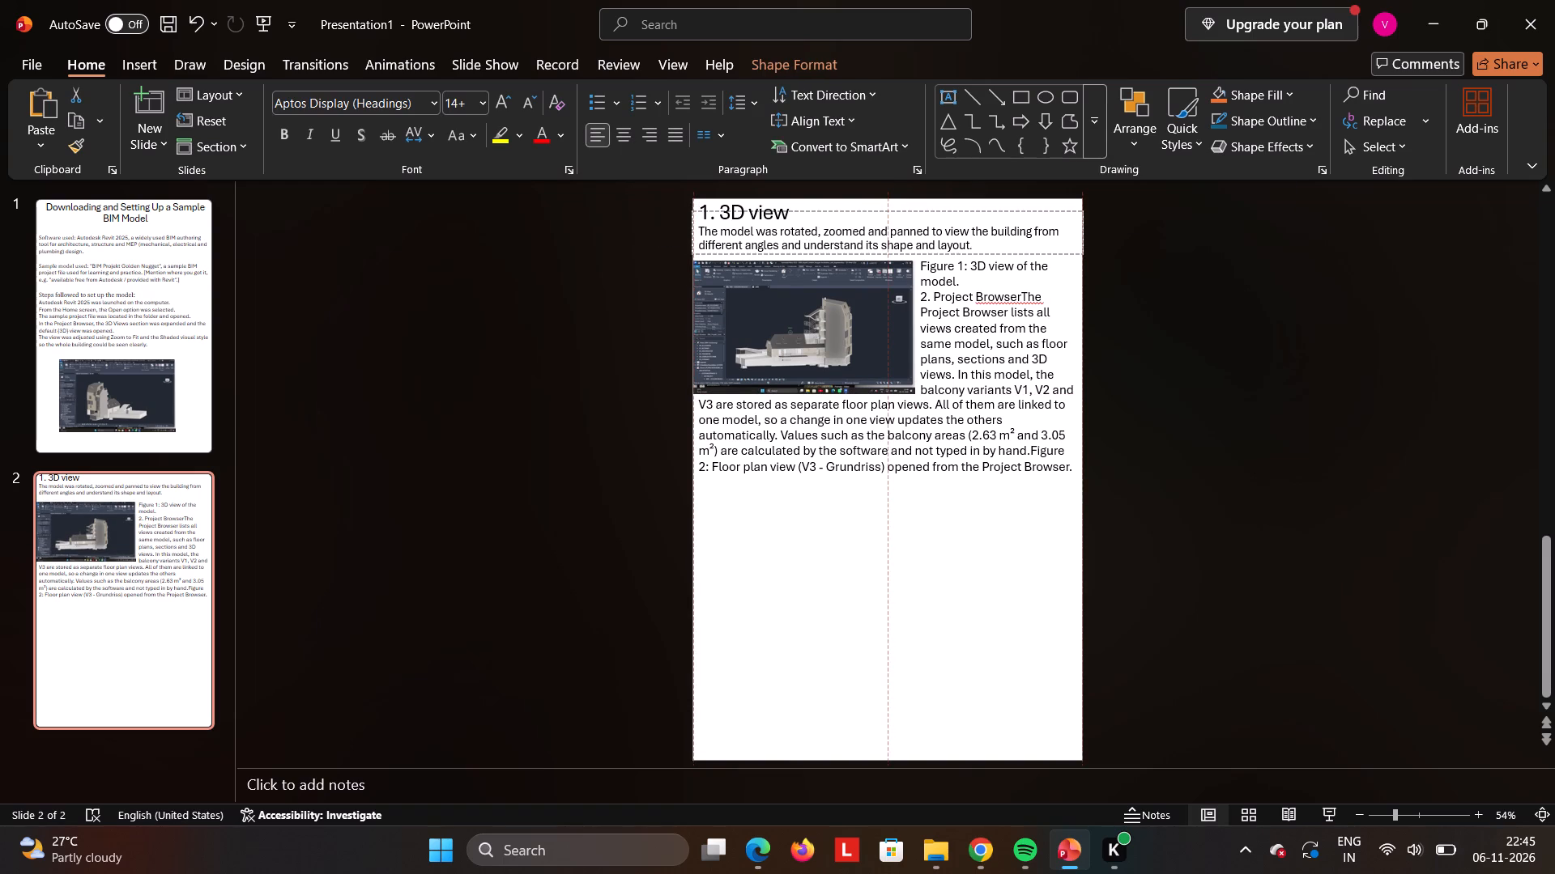
left_click(1251, 241)
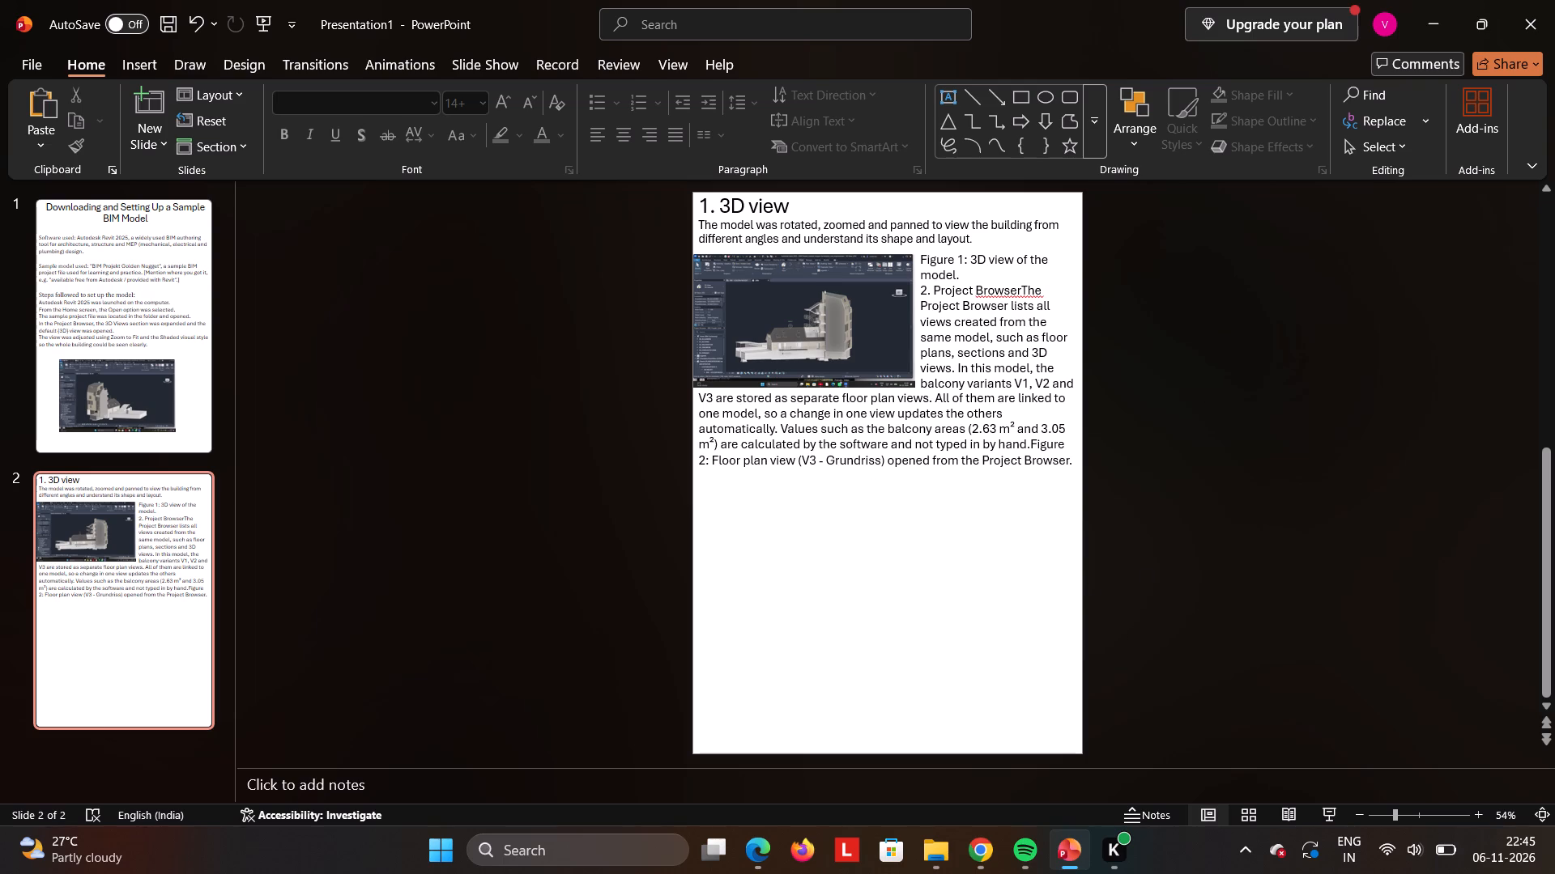
Separate the Figure 2 caption from the sentence ending "by hand." and delete it, leaving one empty line below the paragraph.
left_click(1029, 444)
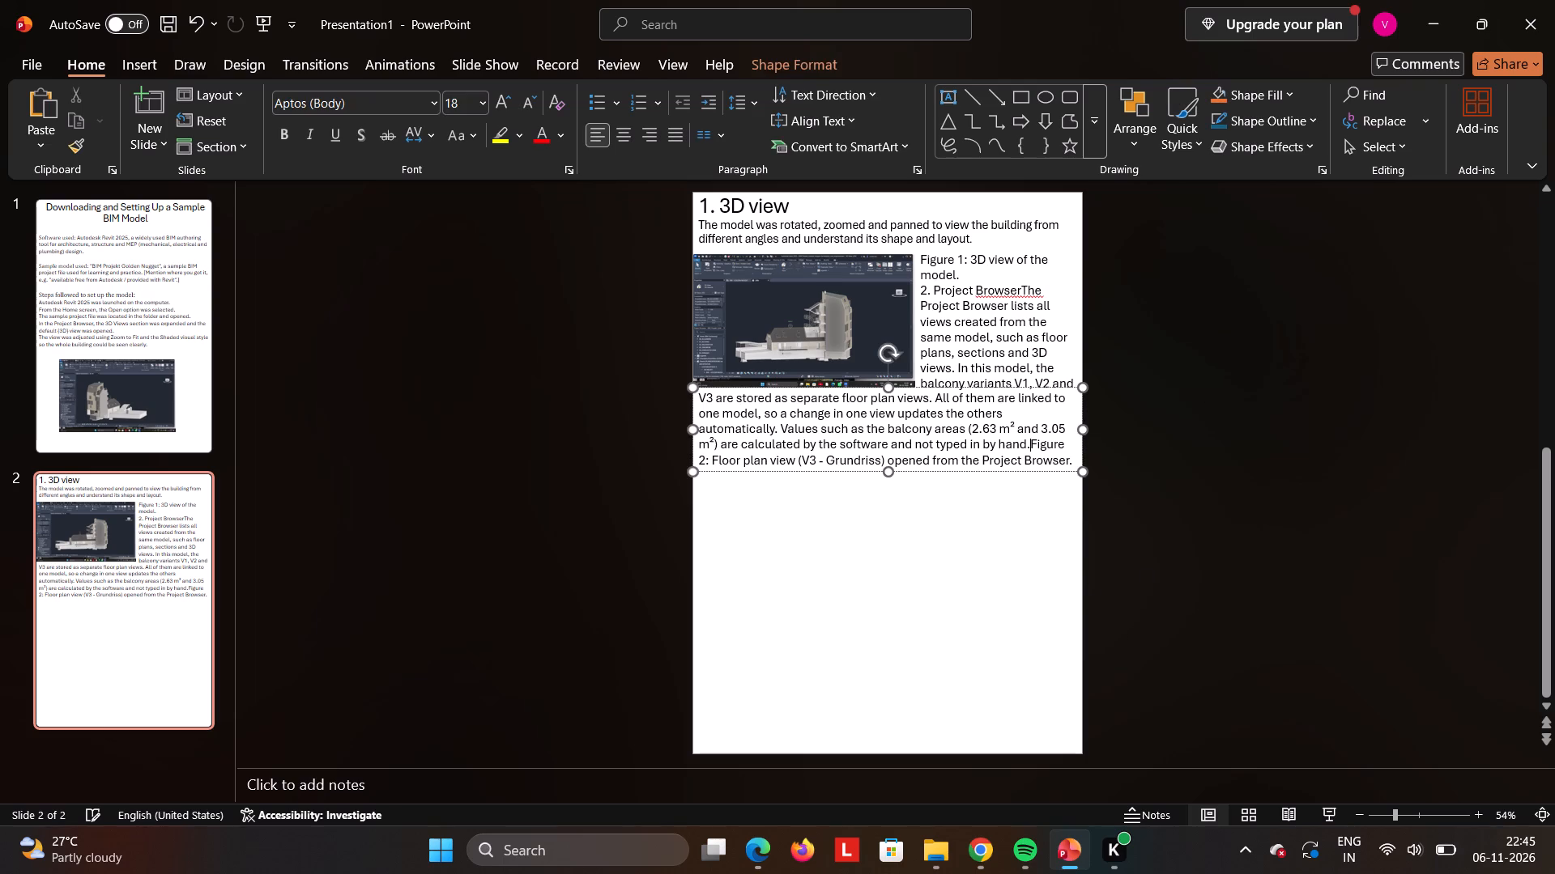
key("Return")
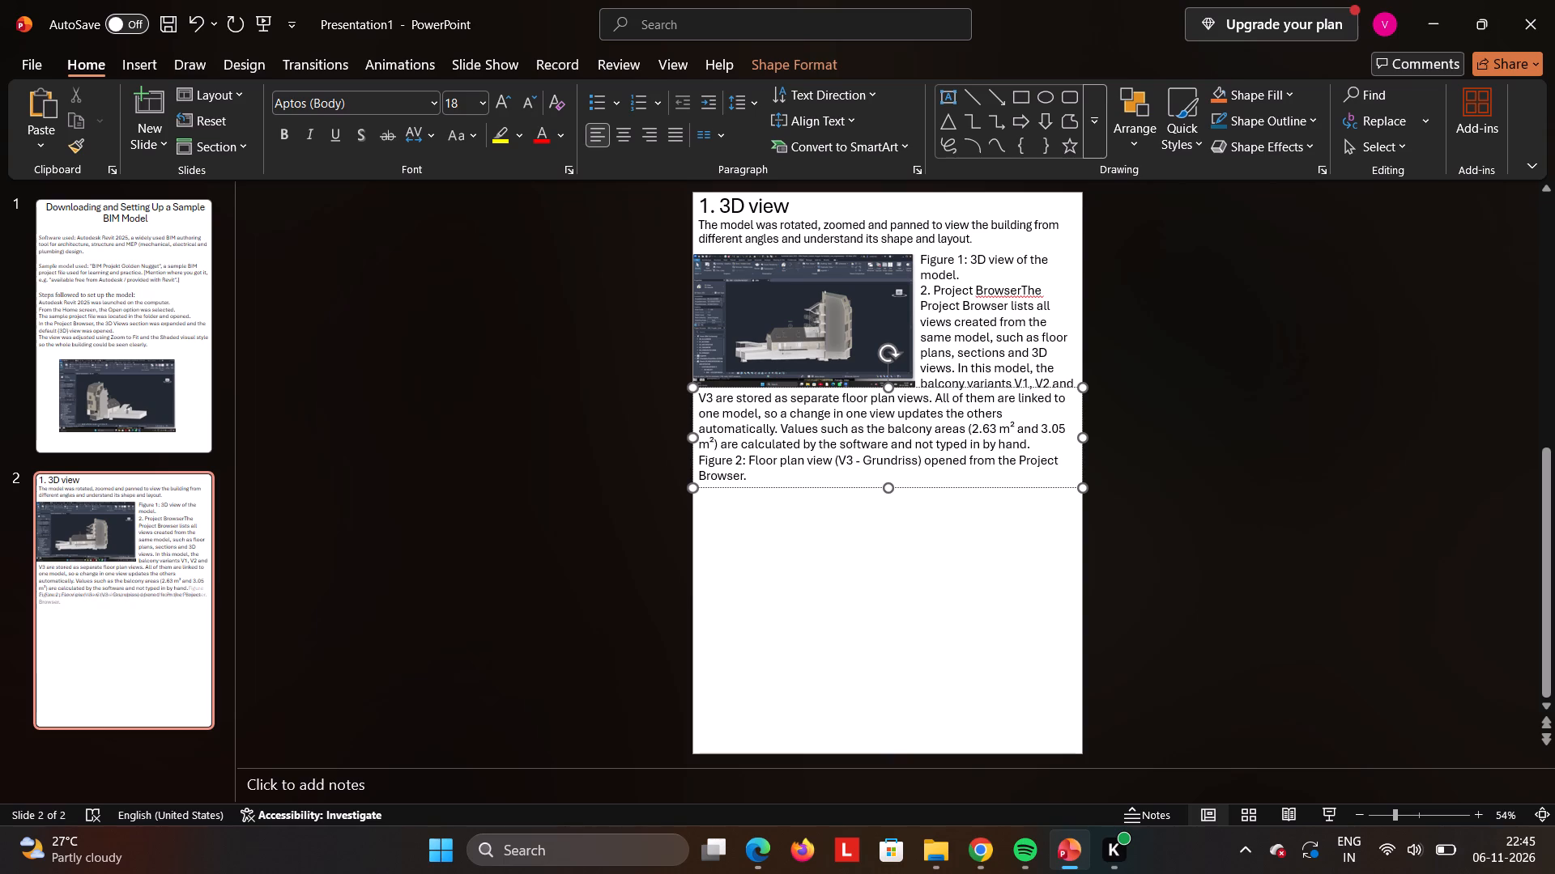
key("Return")
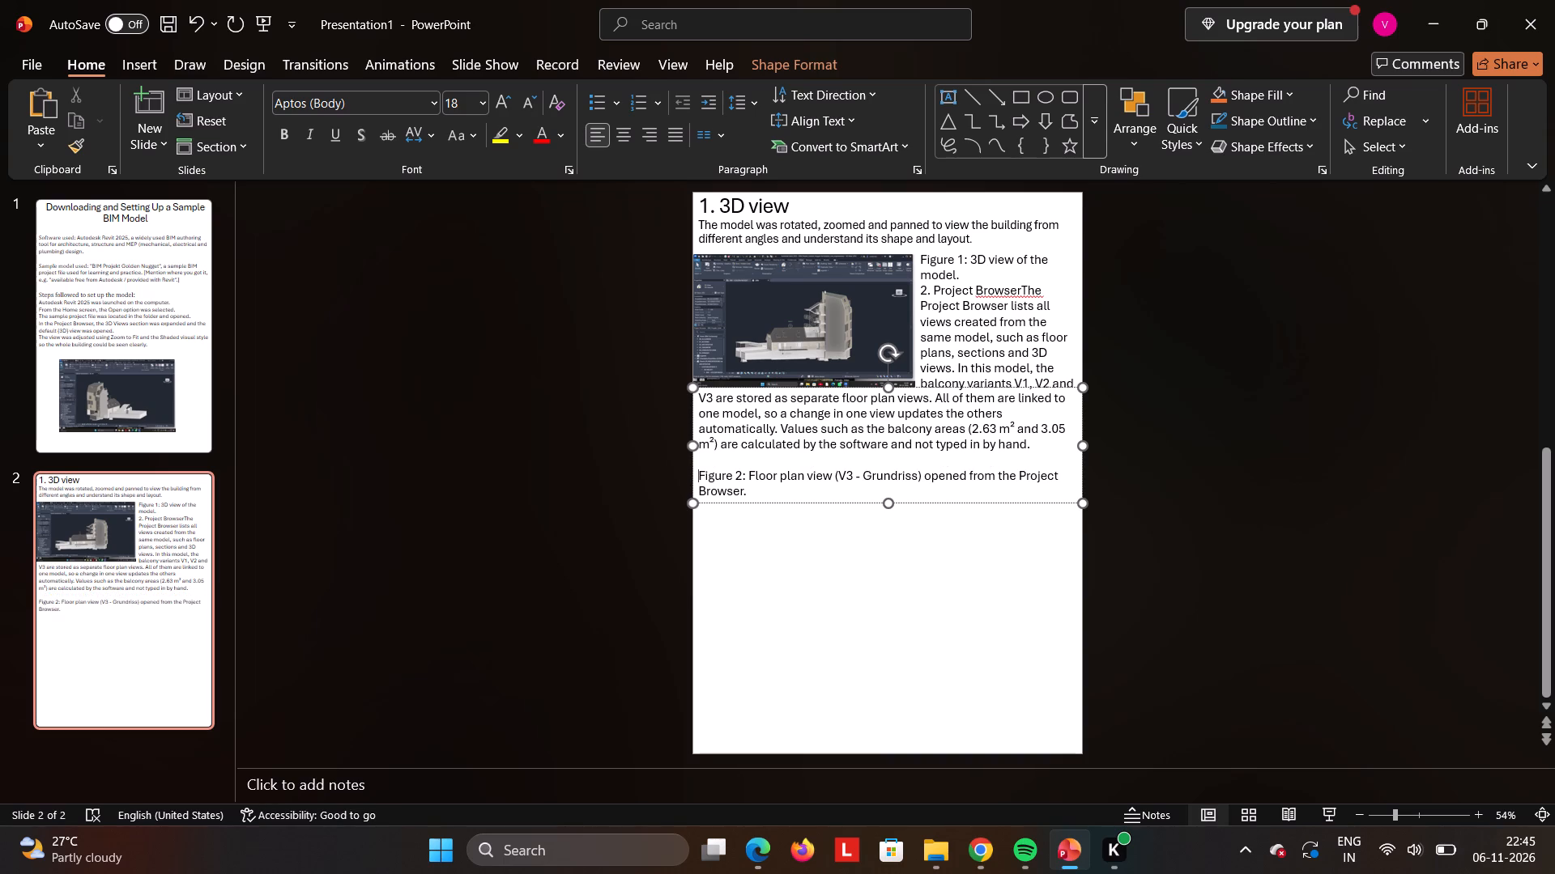
left_click_drag(745, 493, 708, 477)
key("Delete")
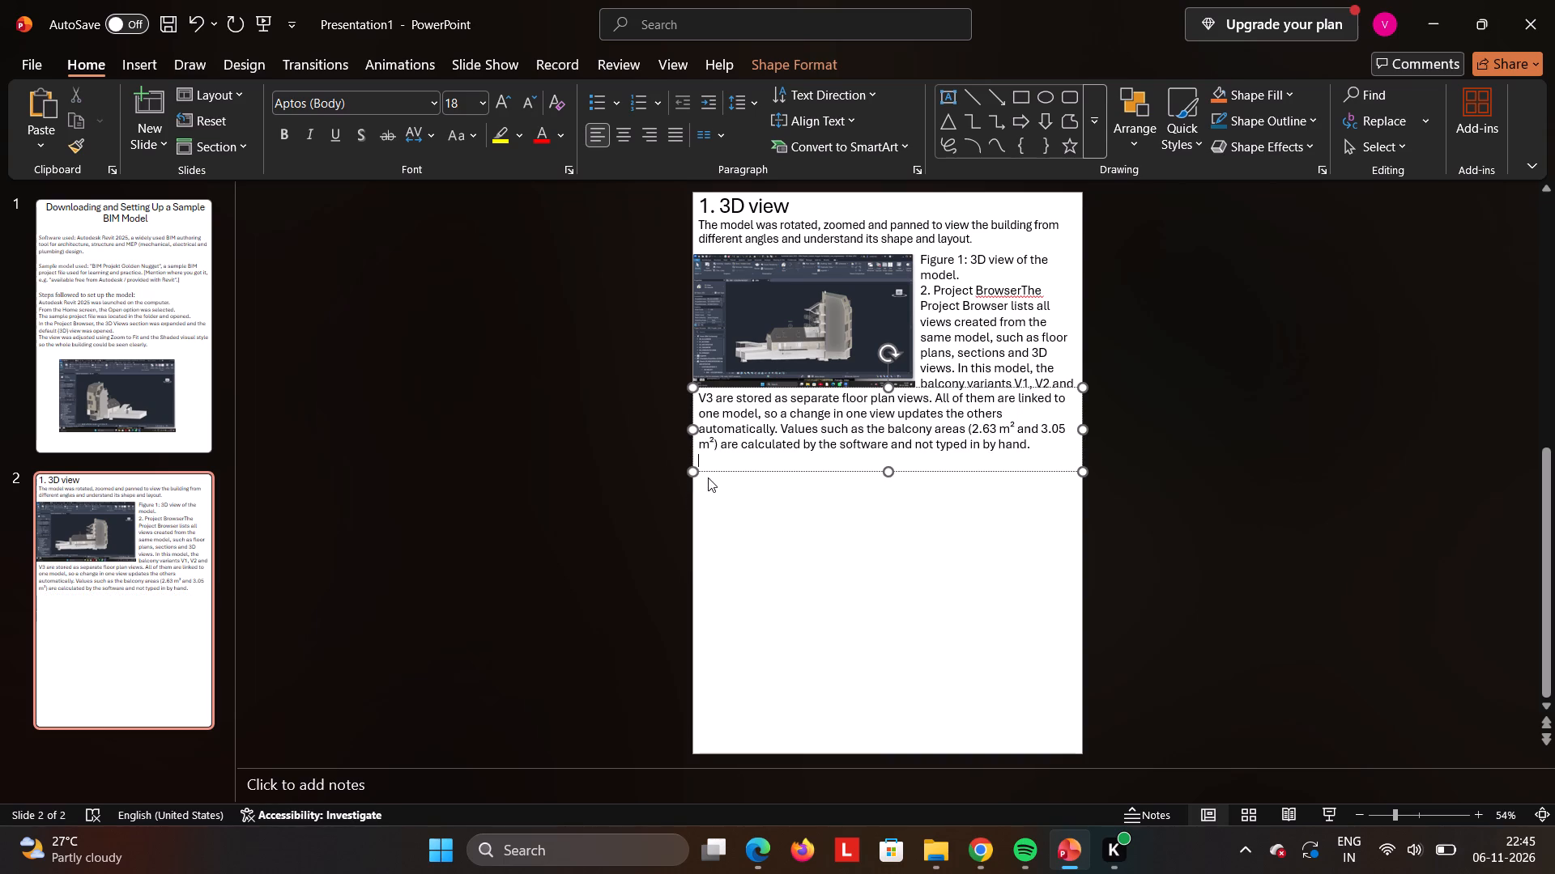
Shorten the lower text box from its bottom edge so it ends just below the line ending "by hand.".
left_click_drag(888, 471, 888, 457)
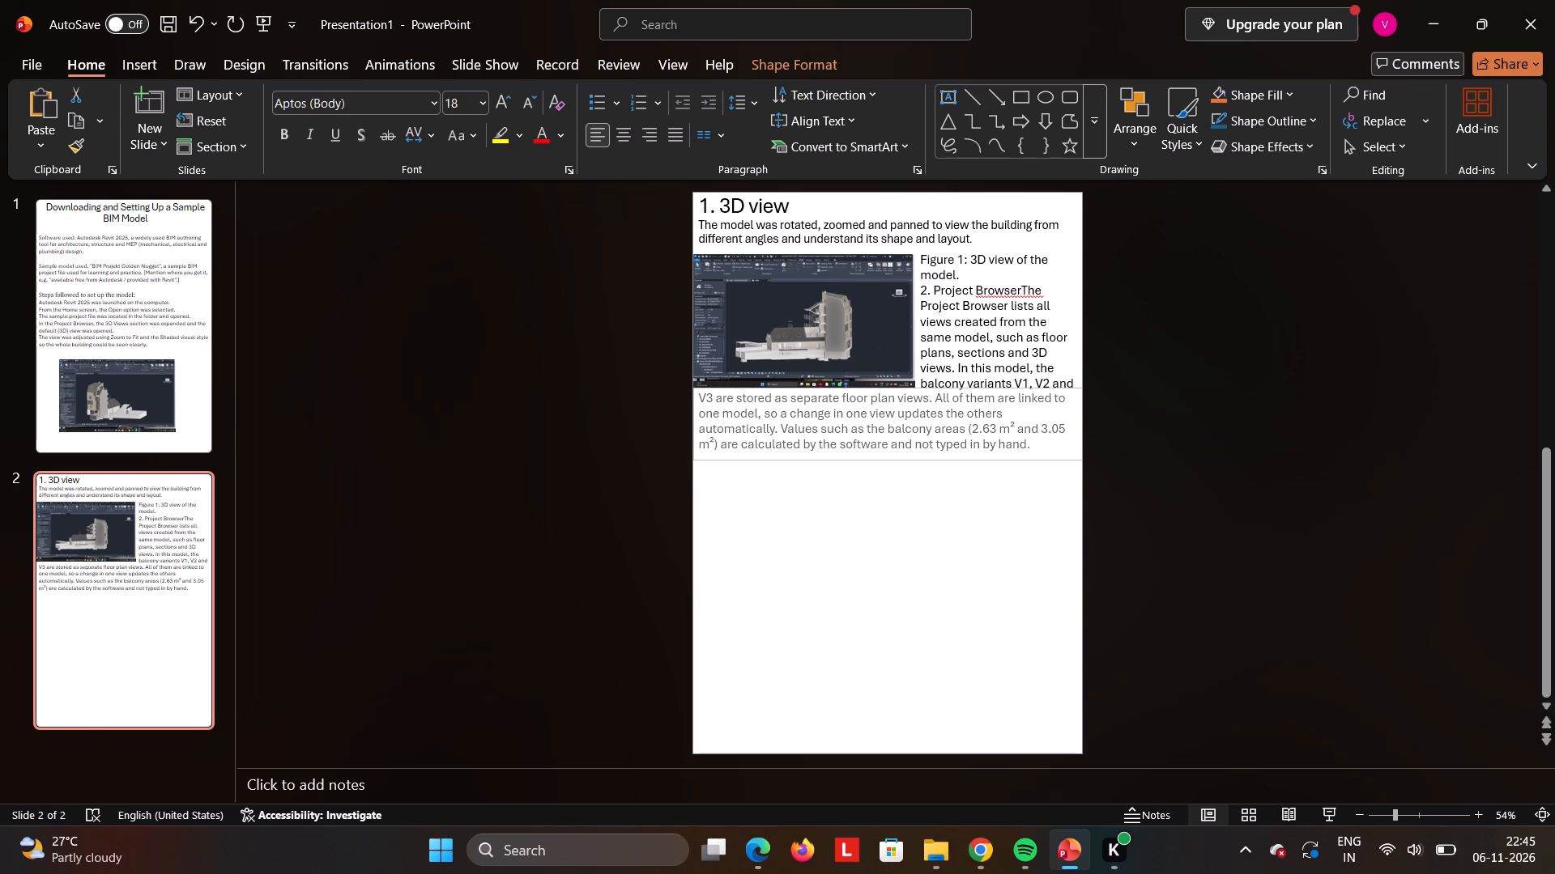
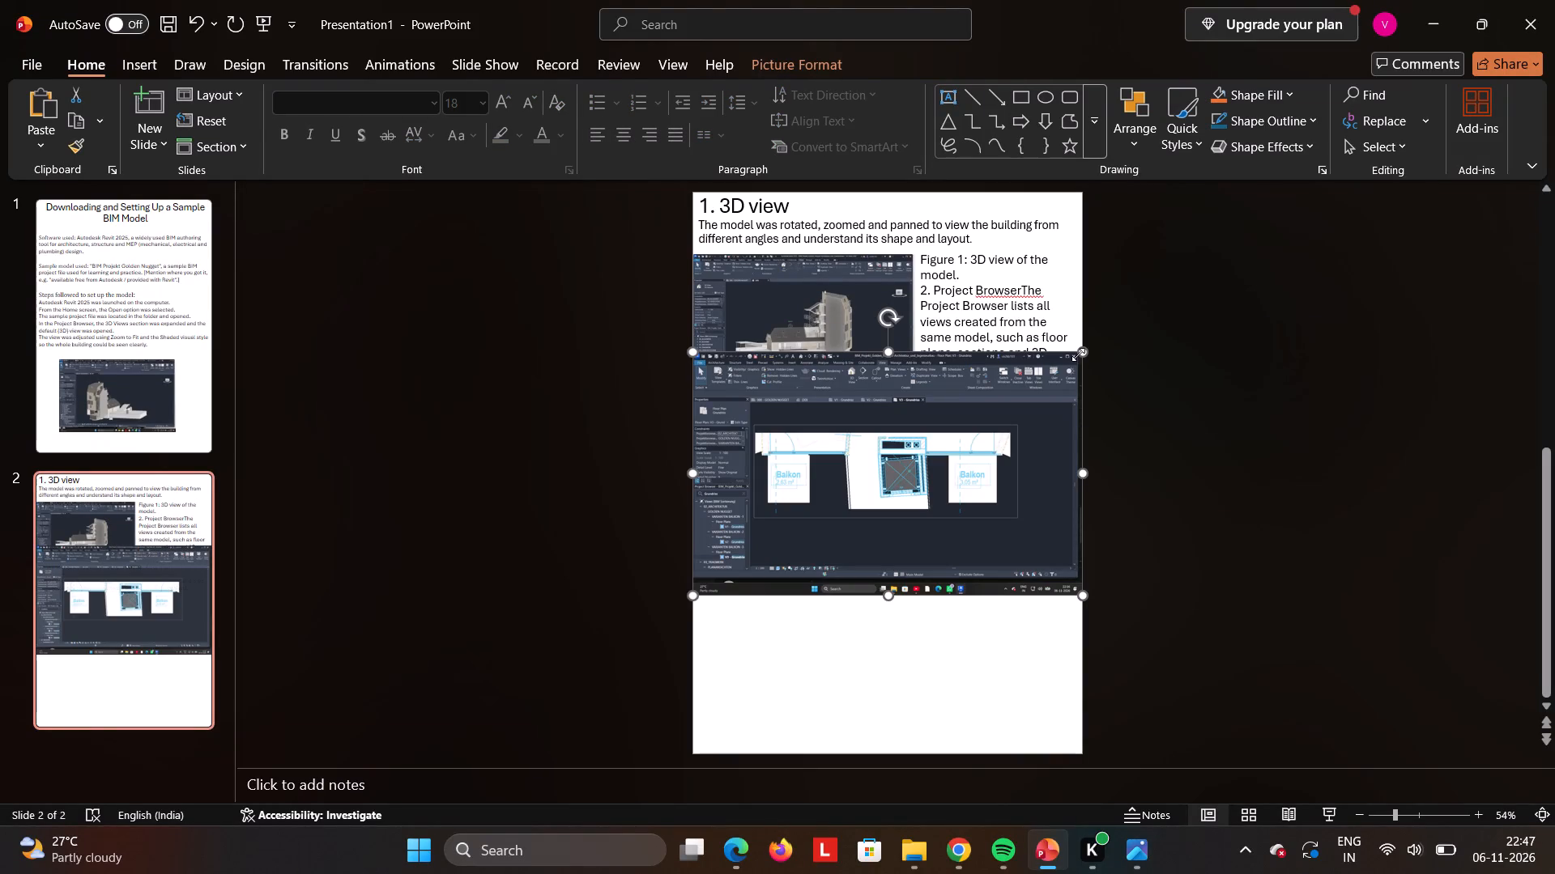
Shrink the floor plan screenshot to the width of the 3D view screenshot and place it left-aligned below the paragraph ending "by hand.".
left_click_drag(1078, 354, 914, 511)
left_click_drag(849, 521, 846, 558)
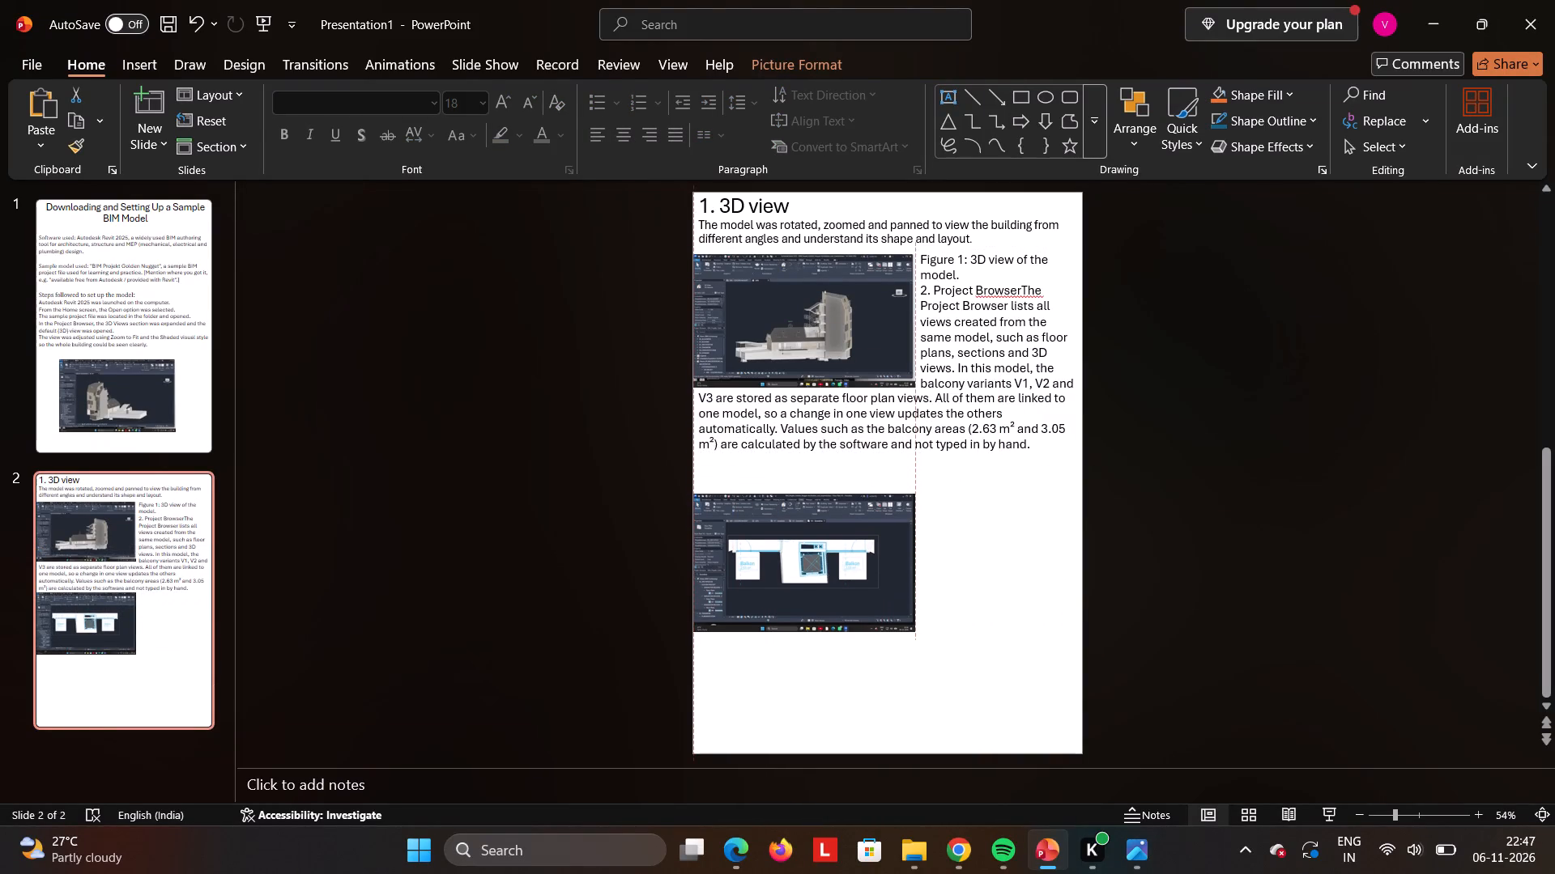
left_click_drag(846, 558, 845, 539)
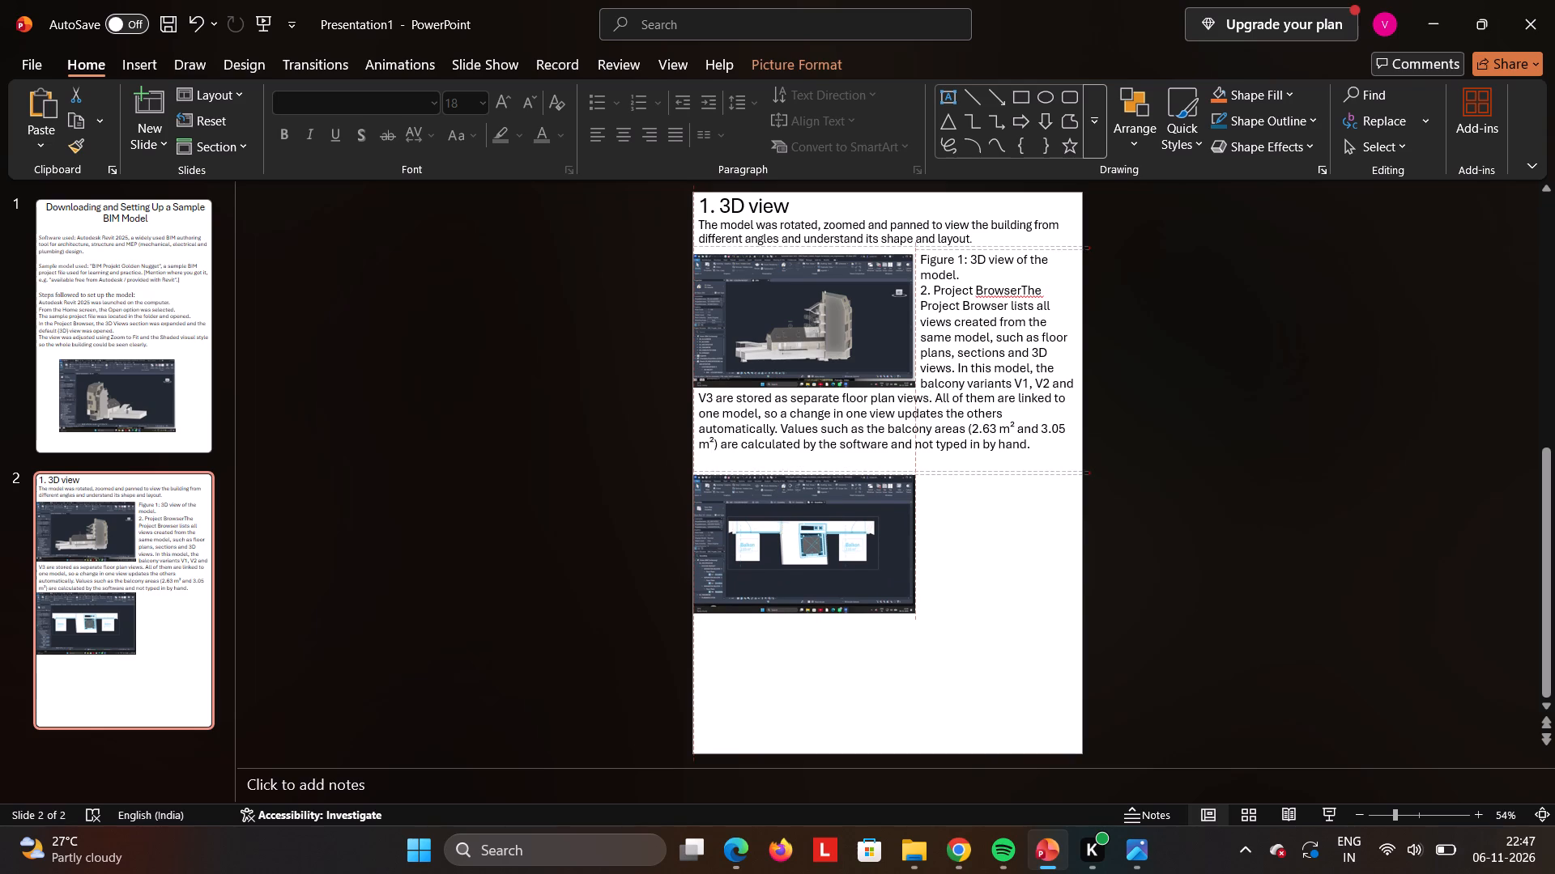
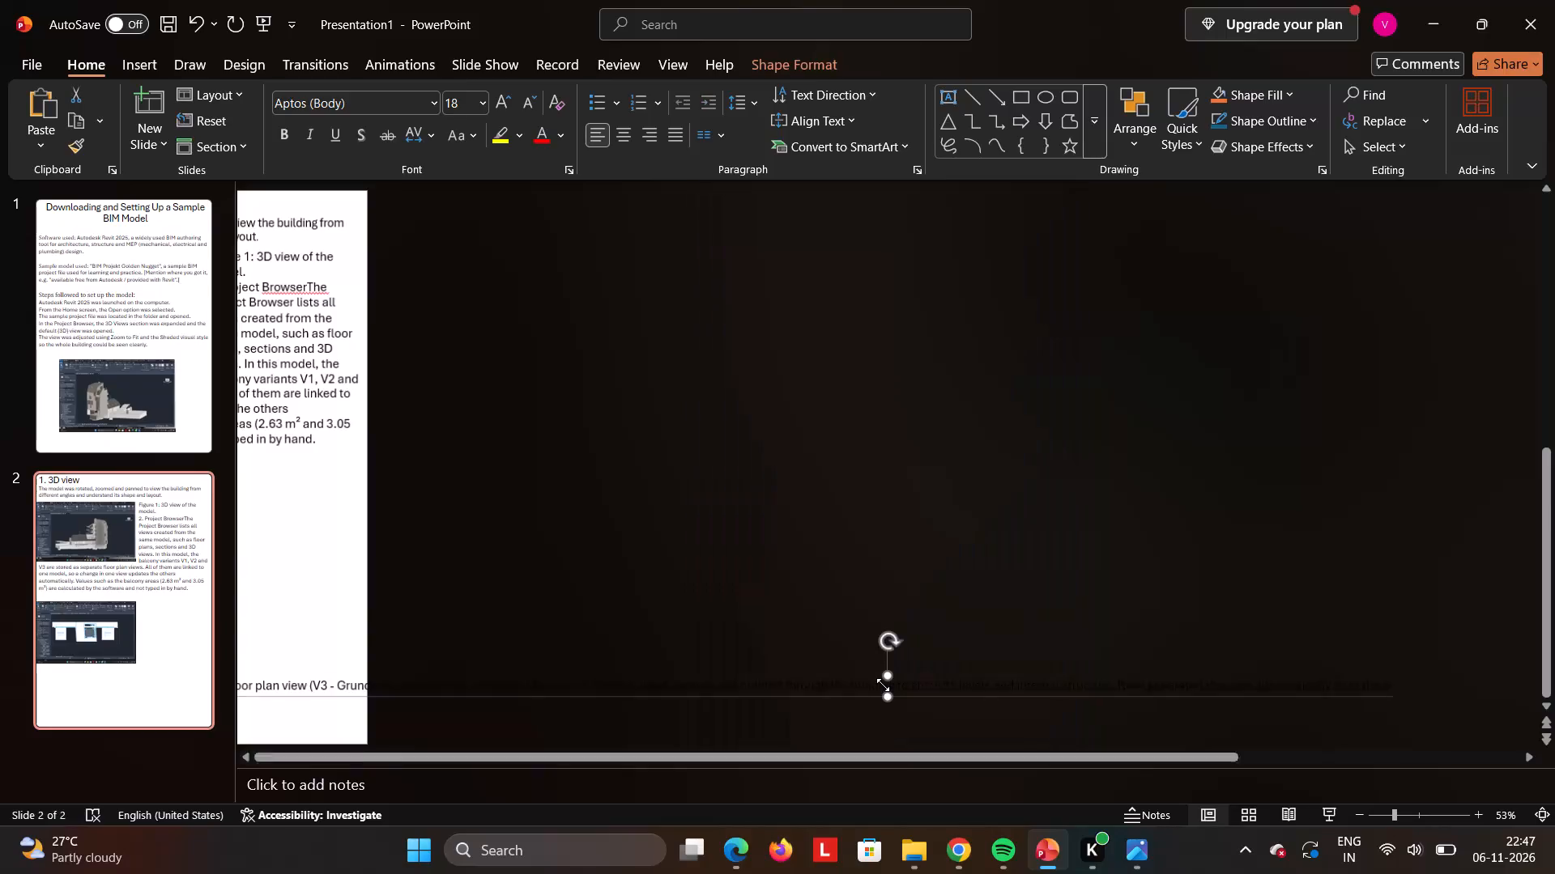
Narrow the overlong Figure 2 text box to the slide's width and fit it directly below the floor plan screenshot.
scroll(1488, 643, "left", 5)
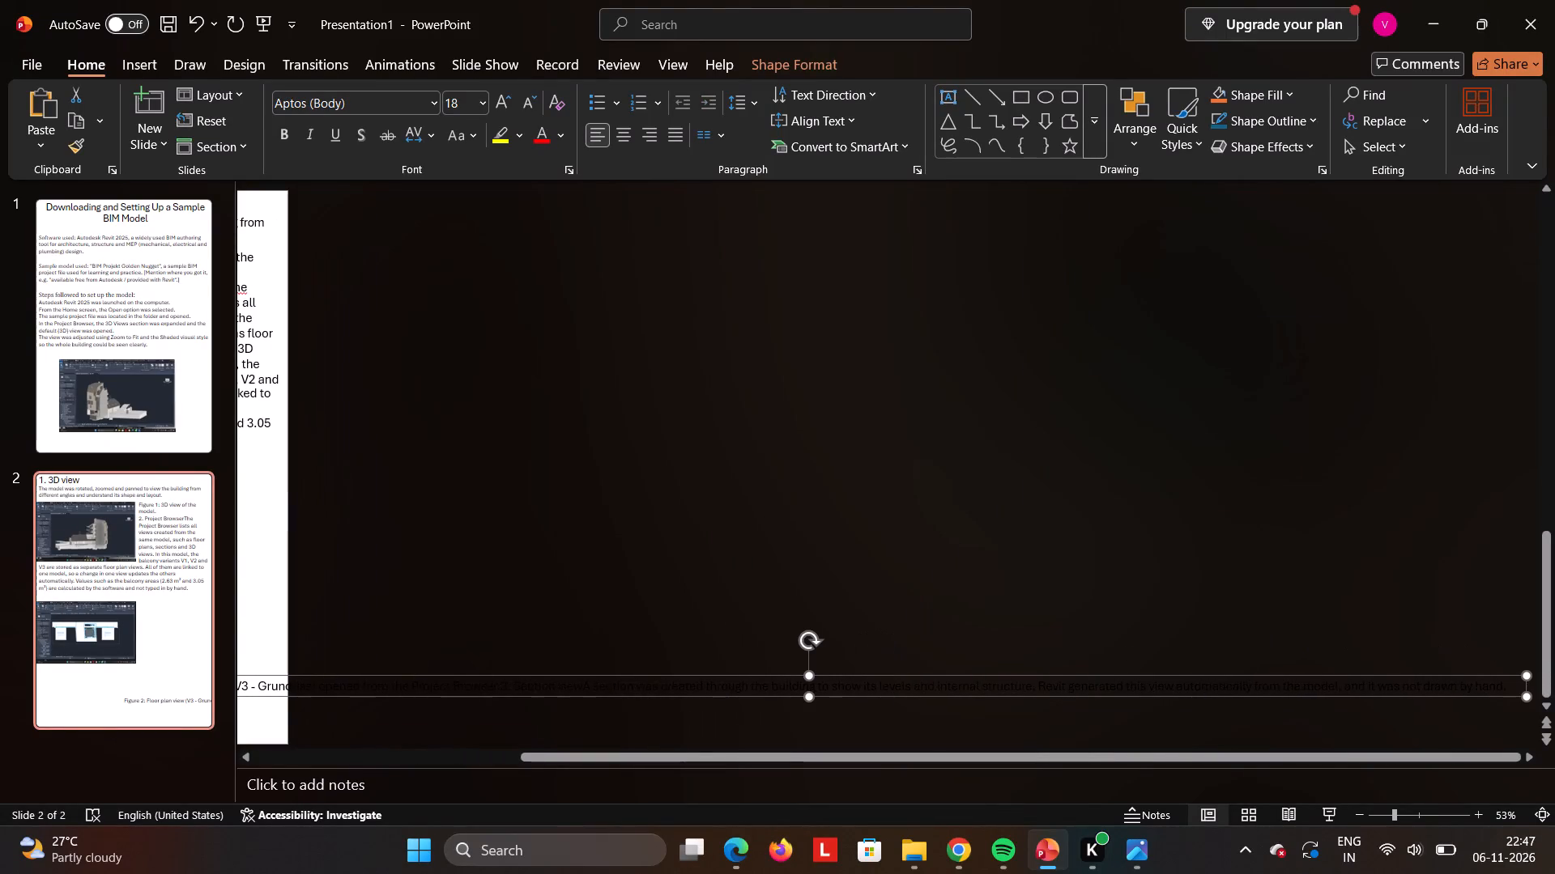
left_click_drag(1527, 690, 675, 677)
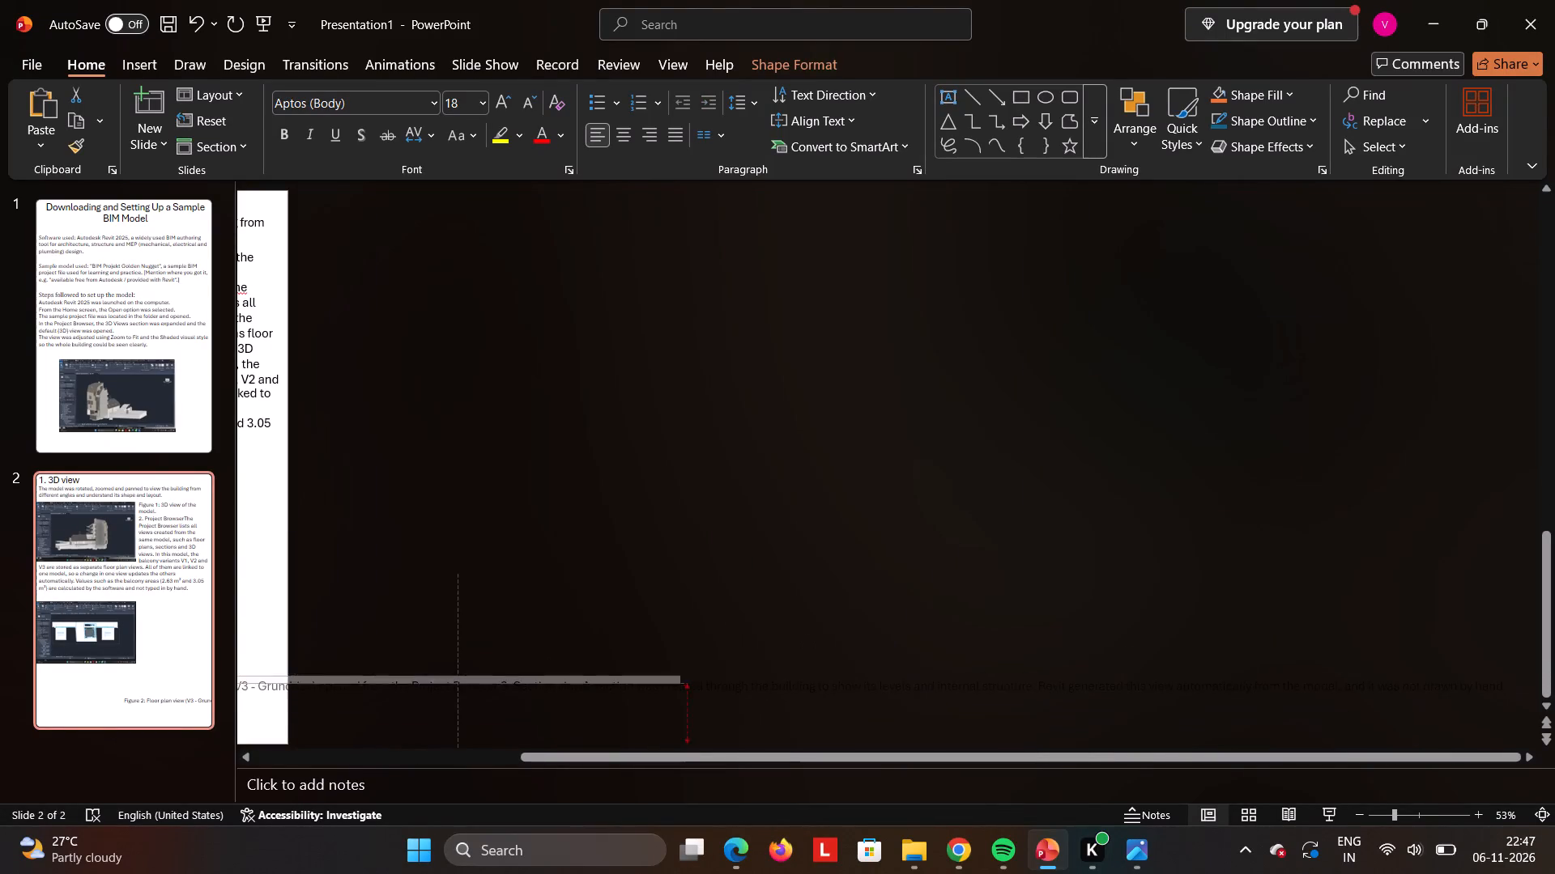
left_click_drag(675, 677, 671, 677)
left_click_drag(1473, 710, 1280, 705)
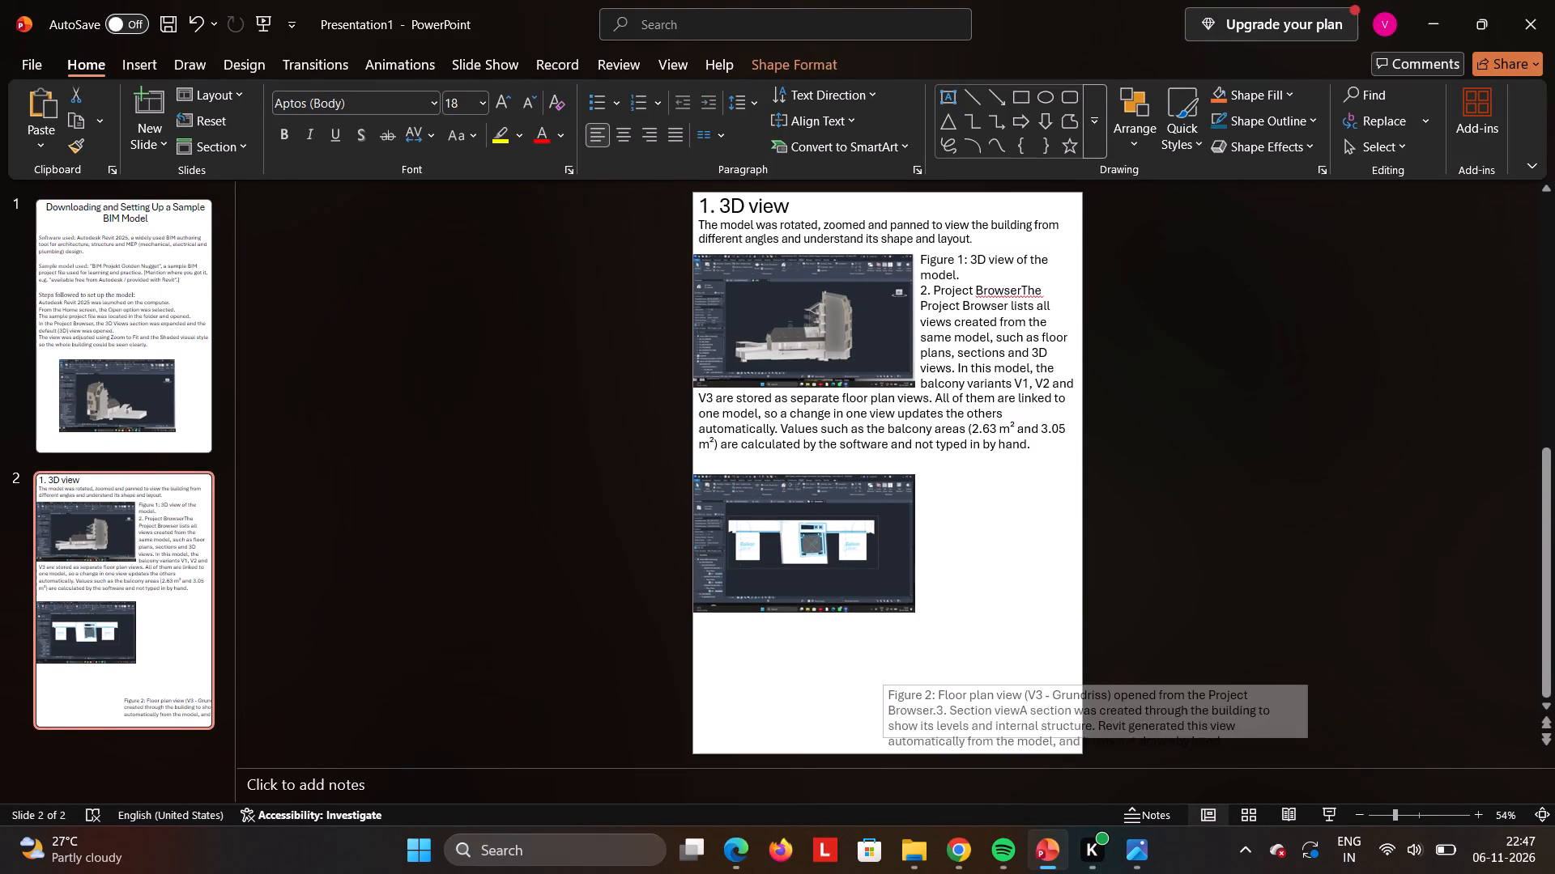
left_click_drag(1280, 705, 1076, 698)
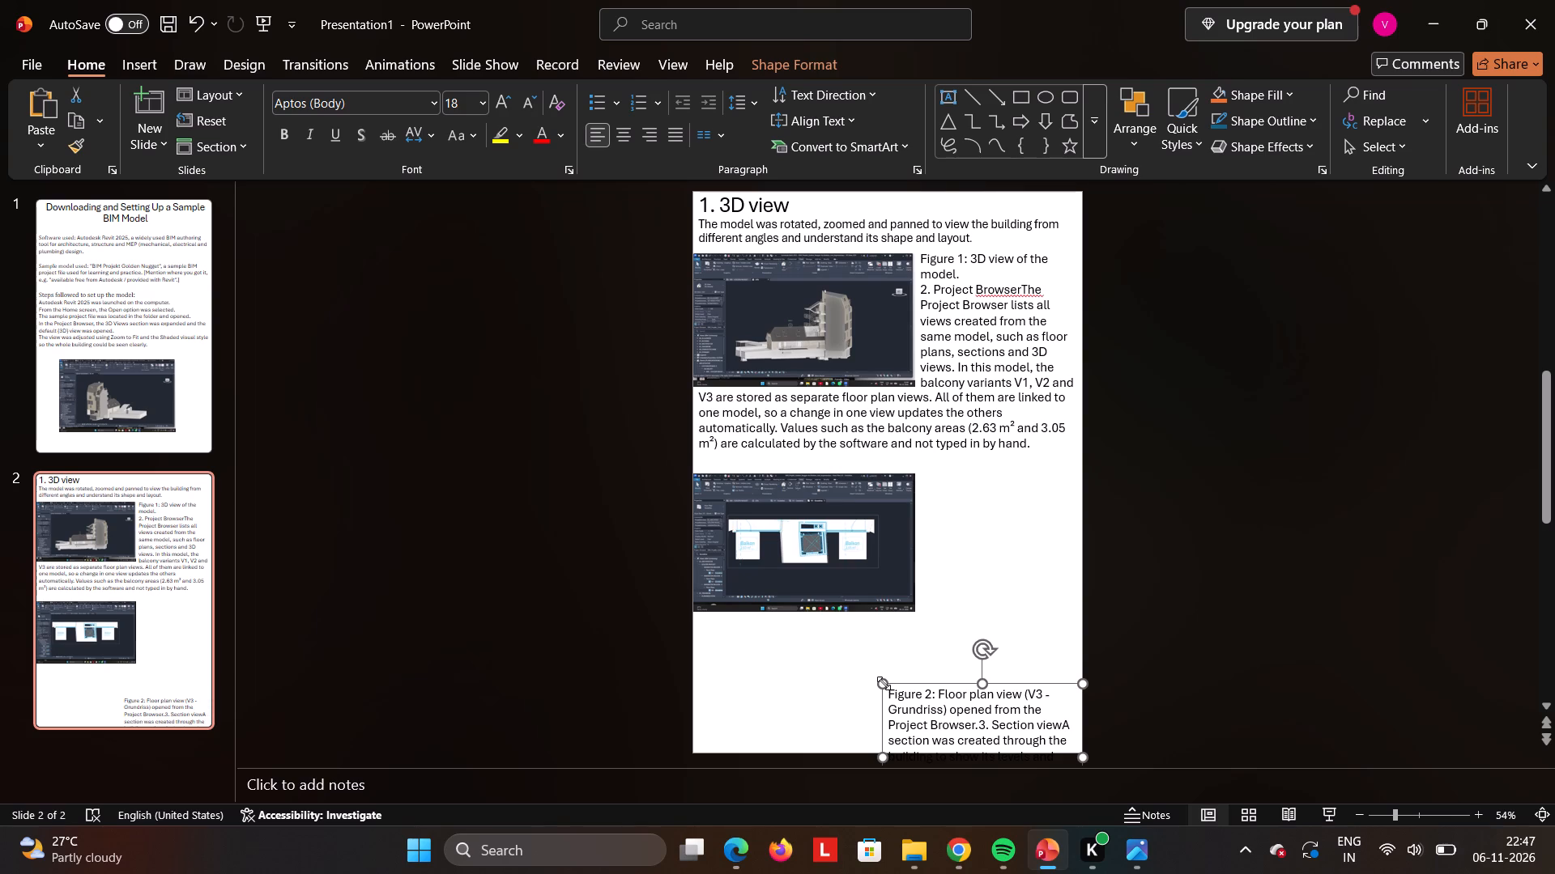
left_click_drag(883, 684, 625, 614)
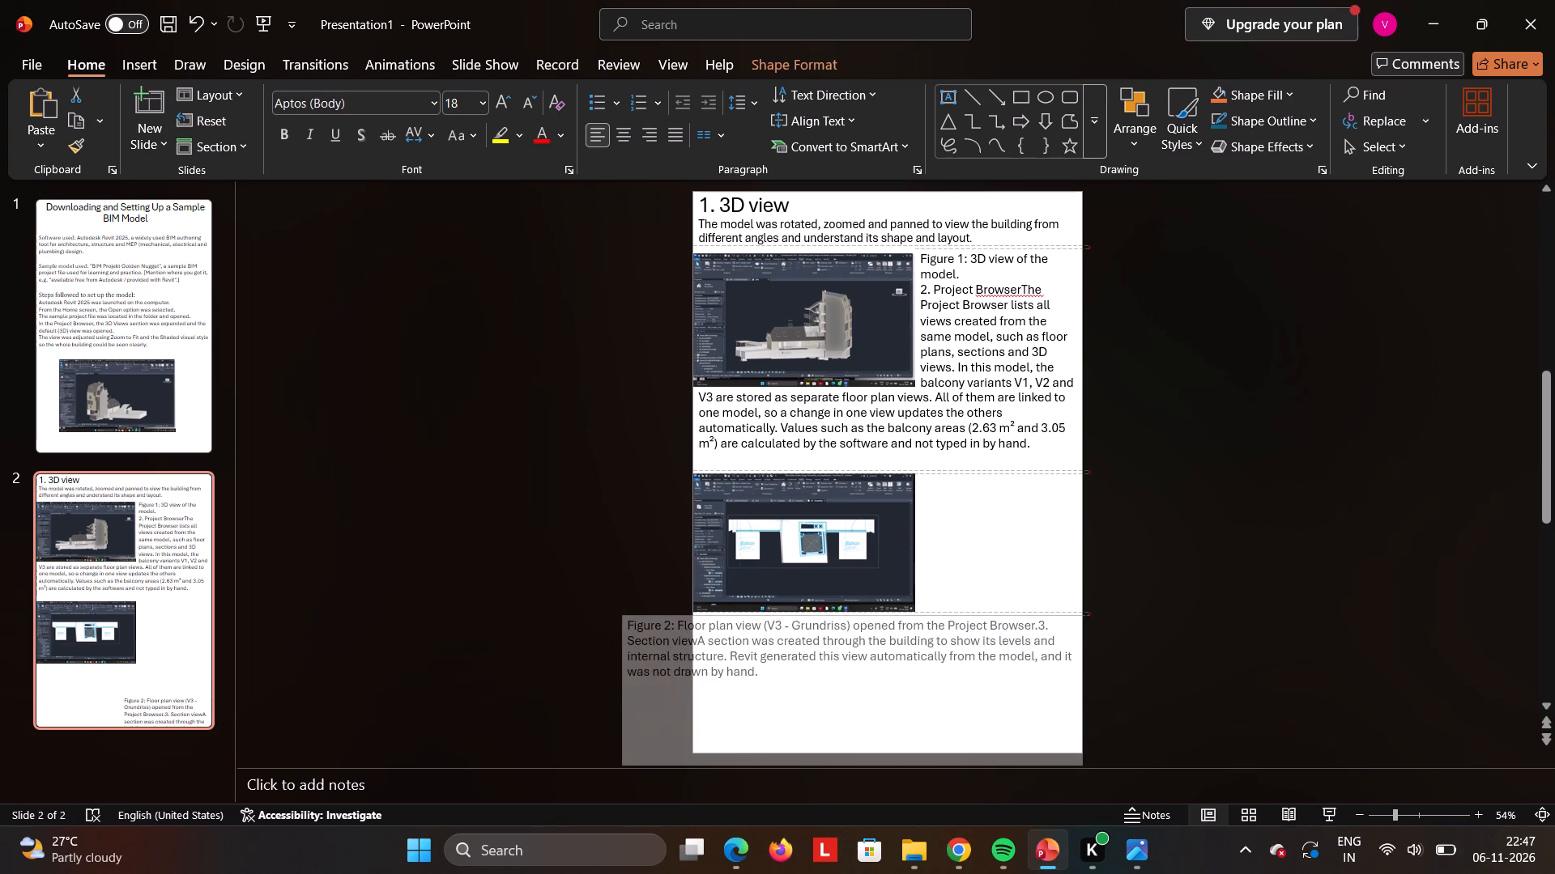
left_click_drag(625, 614, 691, 613)
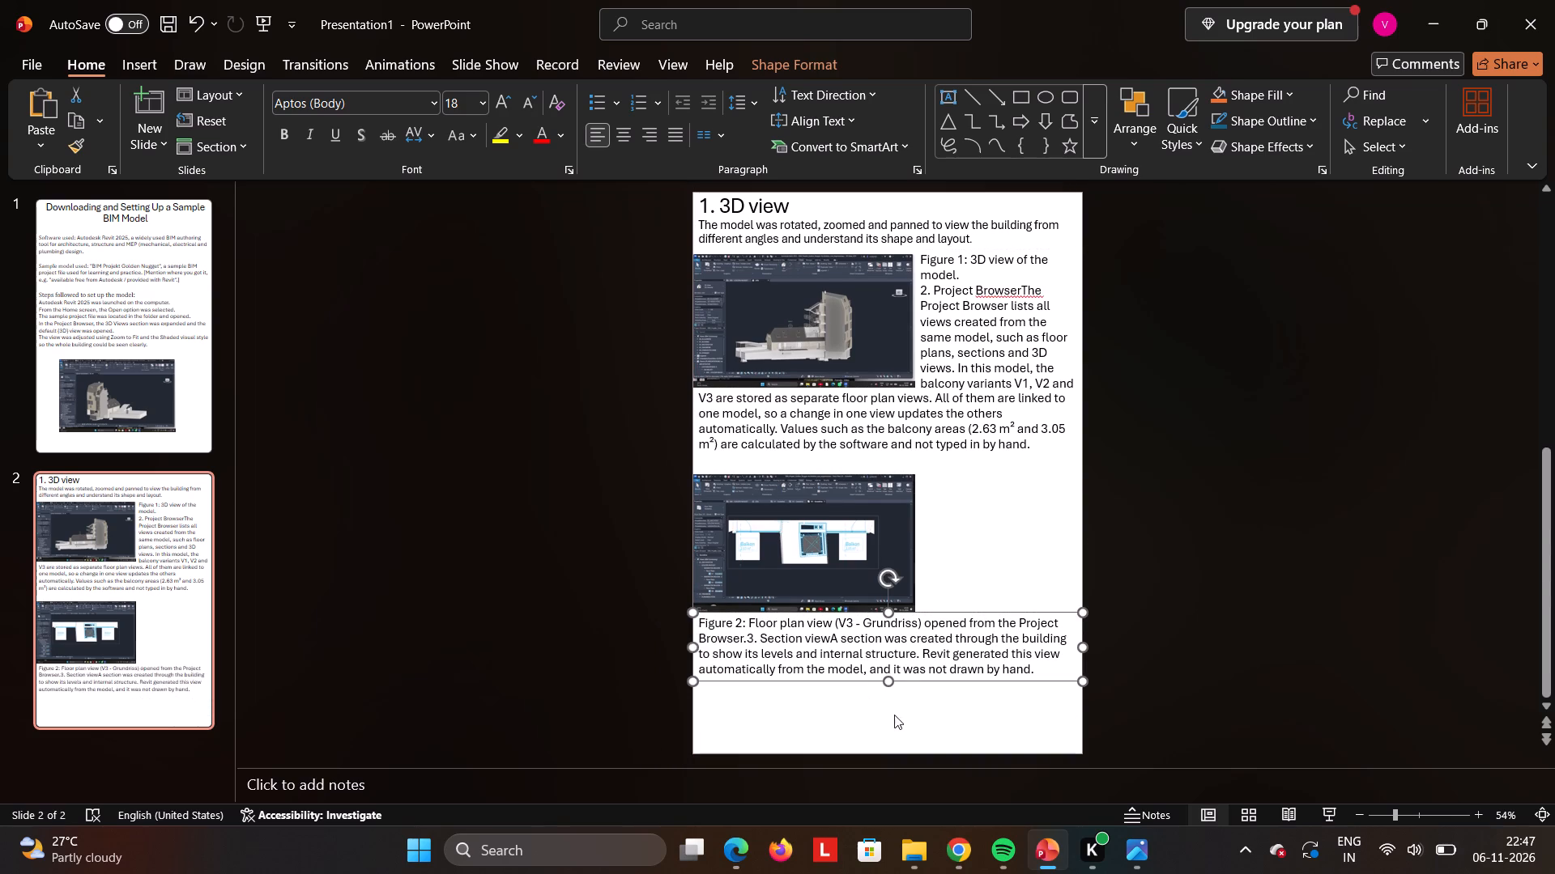
left_click(1241, 435)
Shift the Figure 2 text box down, then move the floor plan screenshot slightly up along the slide's left edge and enlarge it to fill the gap.
left_click_drag(1052, 672, 1037, 681)
left_click(1037, 681)
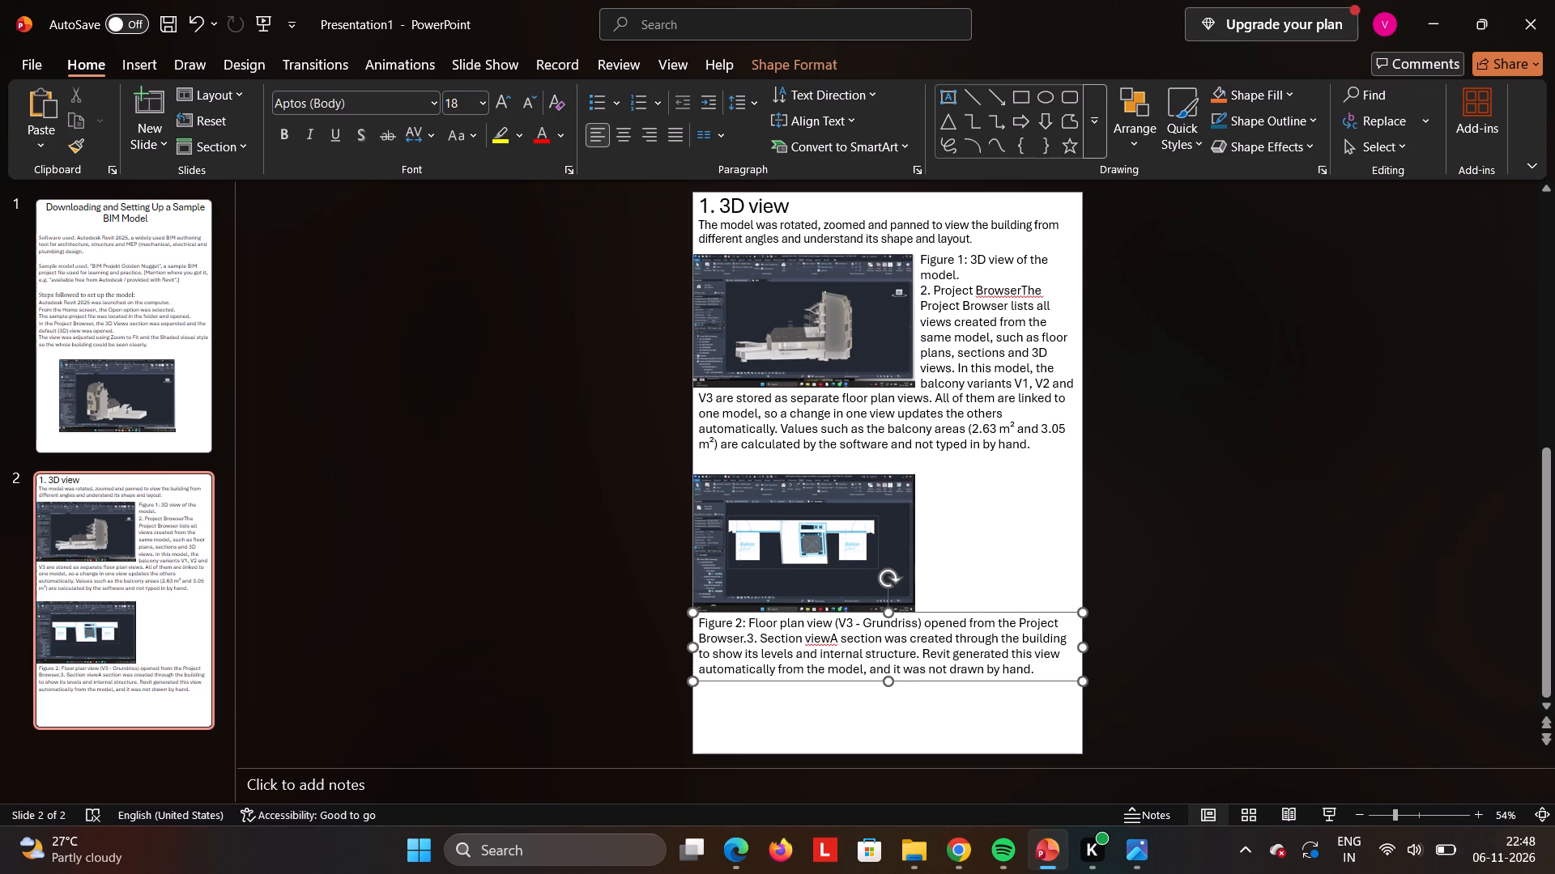
left_click_drag(1037, 681, 1037, 706)
left_click_drag(829, 530, 815, 540)
left_click_drag(824, 529, 826, 521)
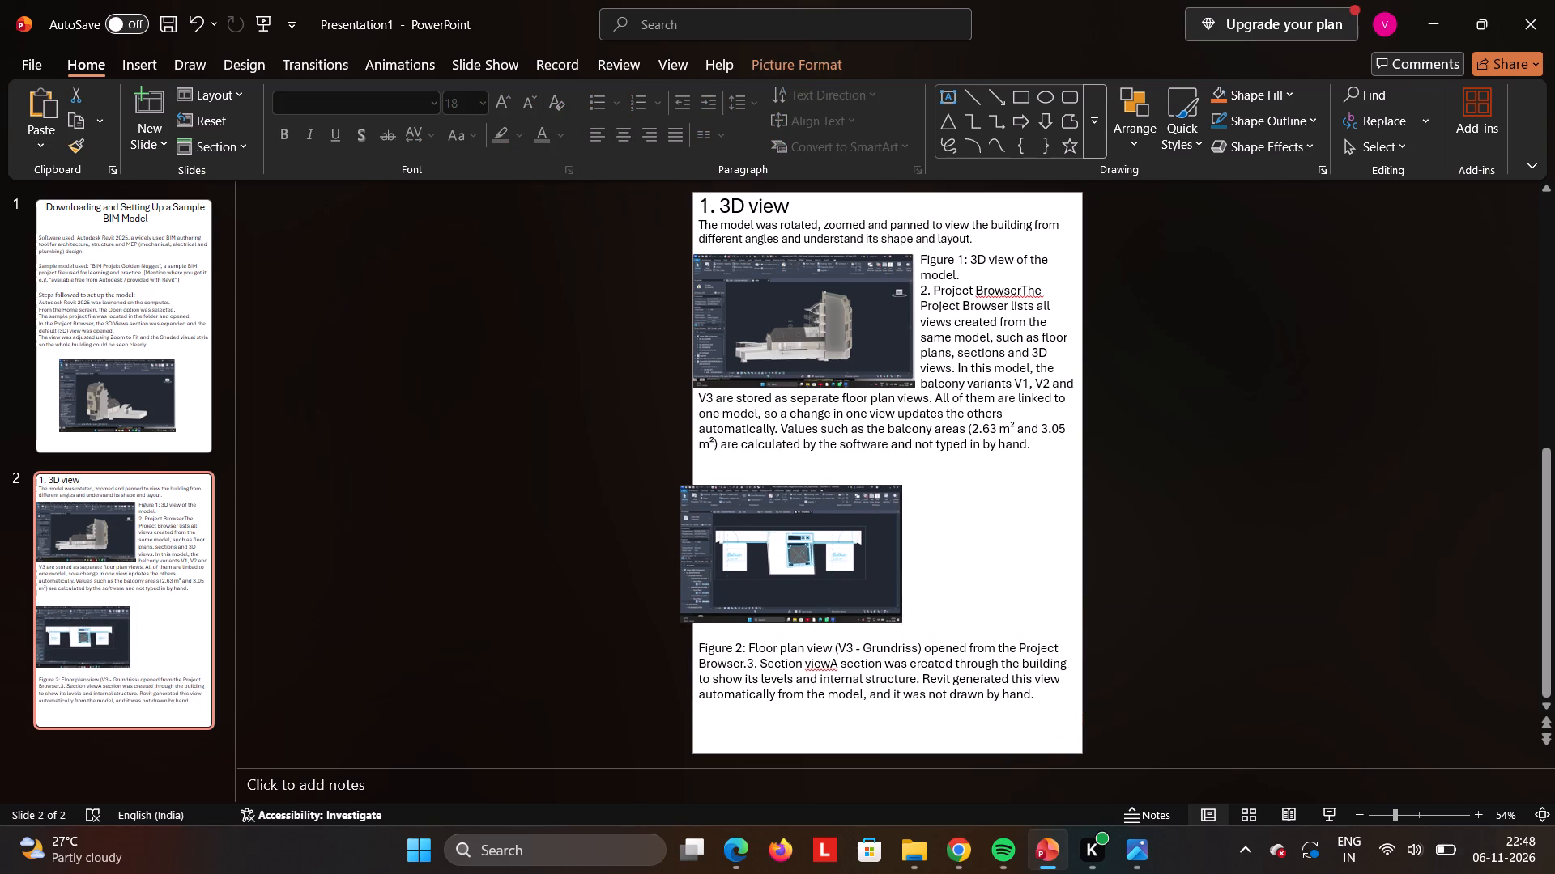
left_click_drag(826, 521, 830, 510)
left_click_drag(859, 515, 872, 516)
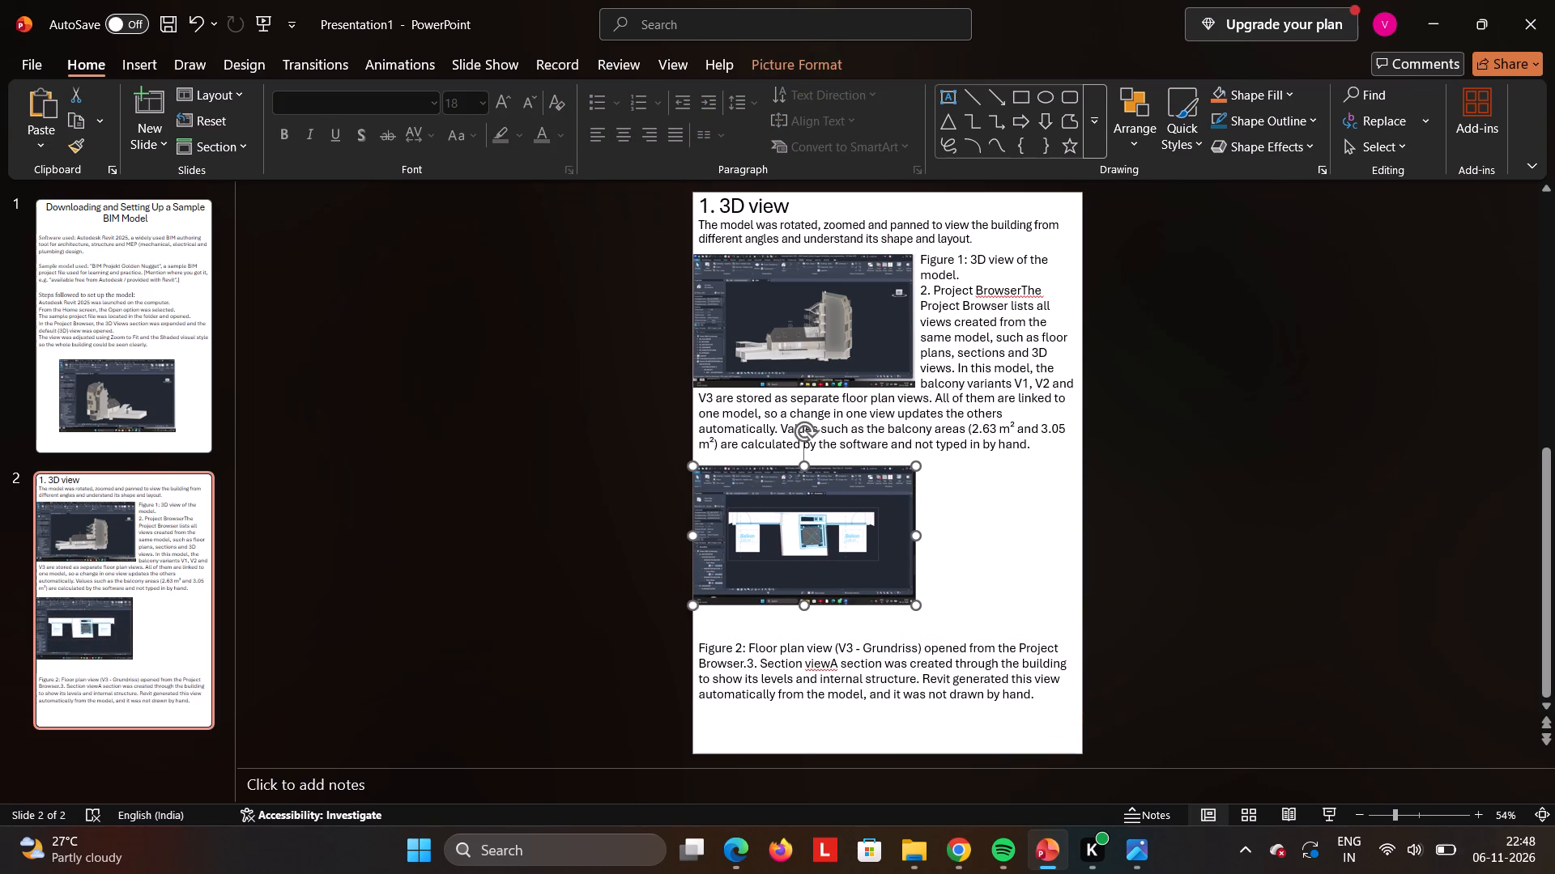
left_click_drag(918, 605, 981, 610)
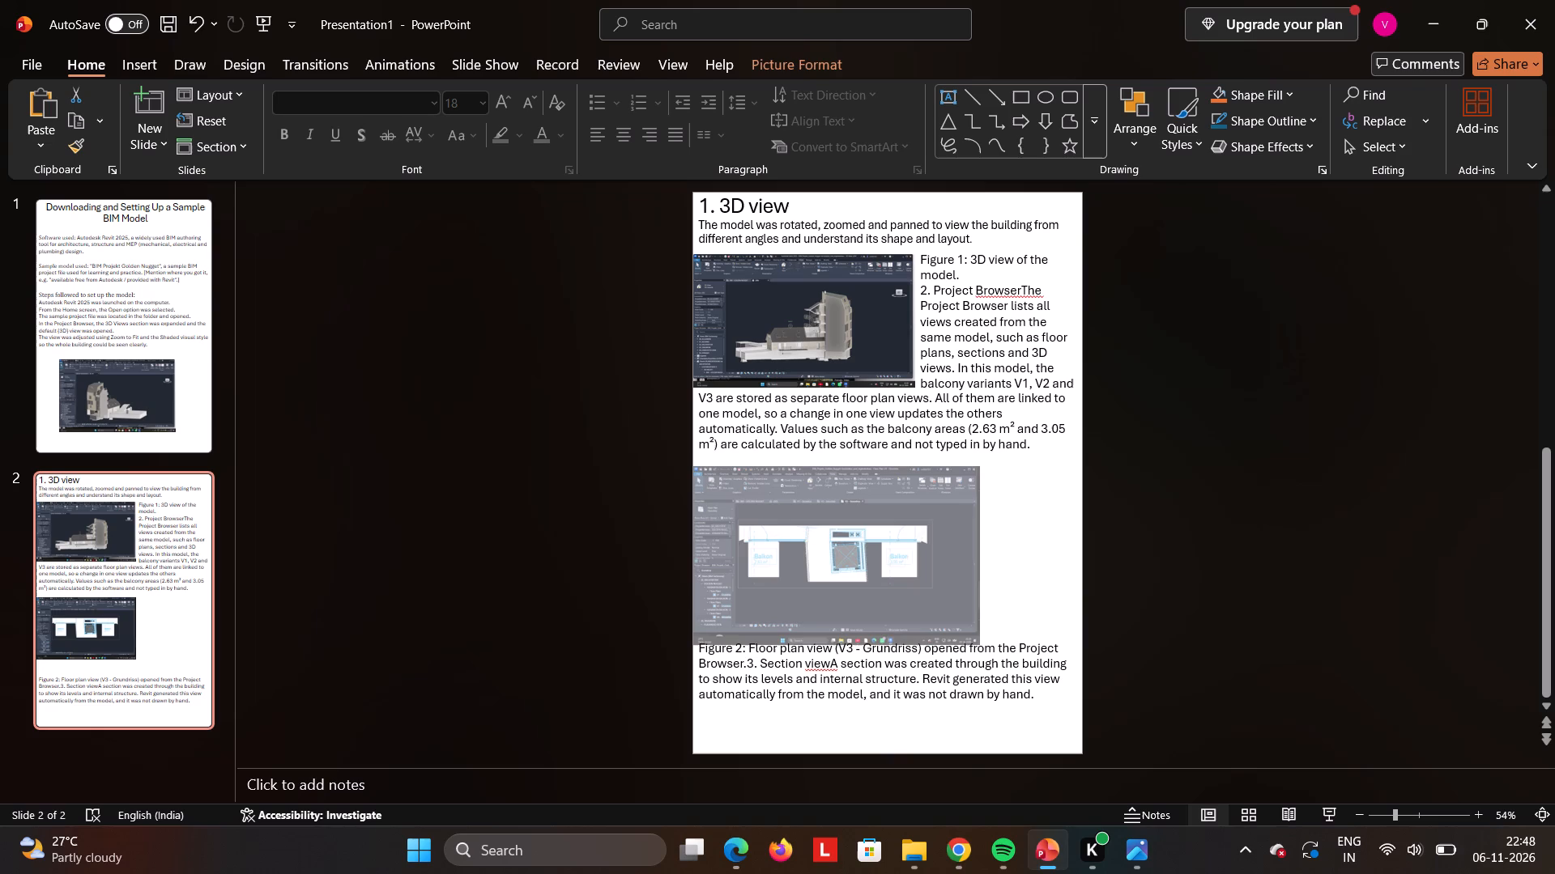
left_click_drag(981, 610, 958, 604)
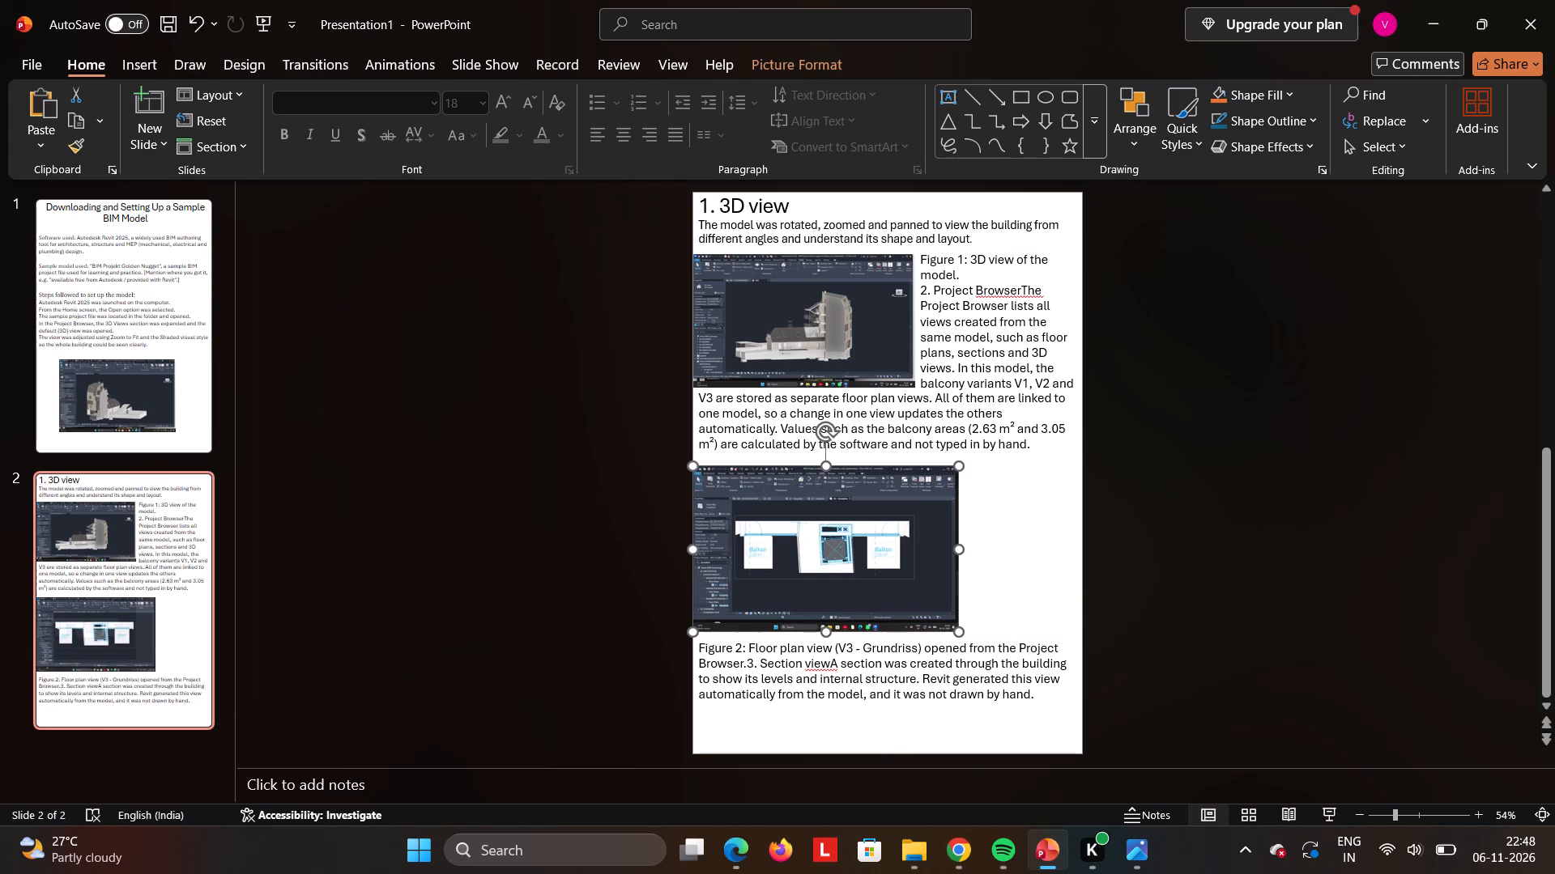
Move the Figure 2 text box to the slide's bottom edge and the floor plan screenshot down directly above it.
left_click_drag(934, 705, 935, 728)
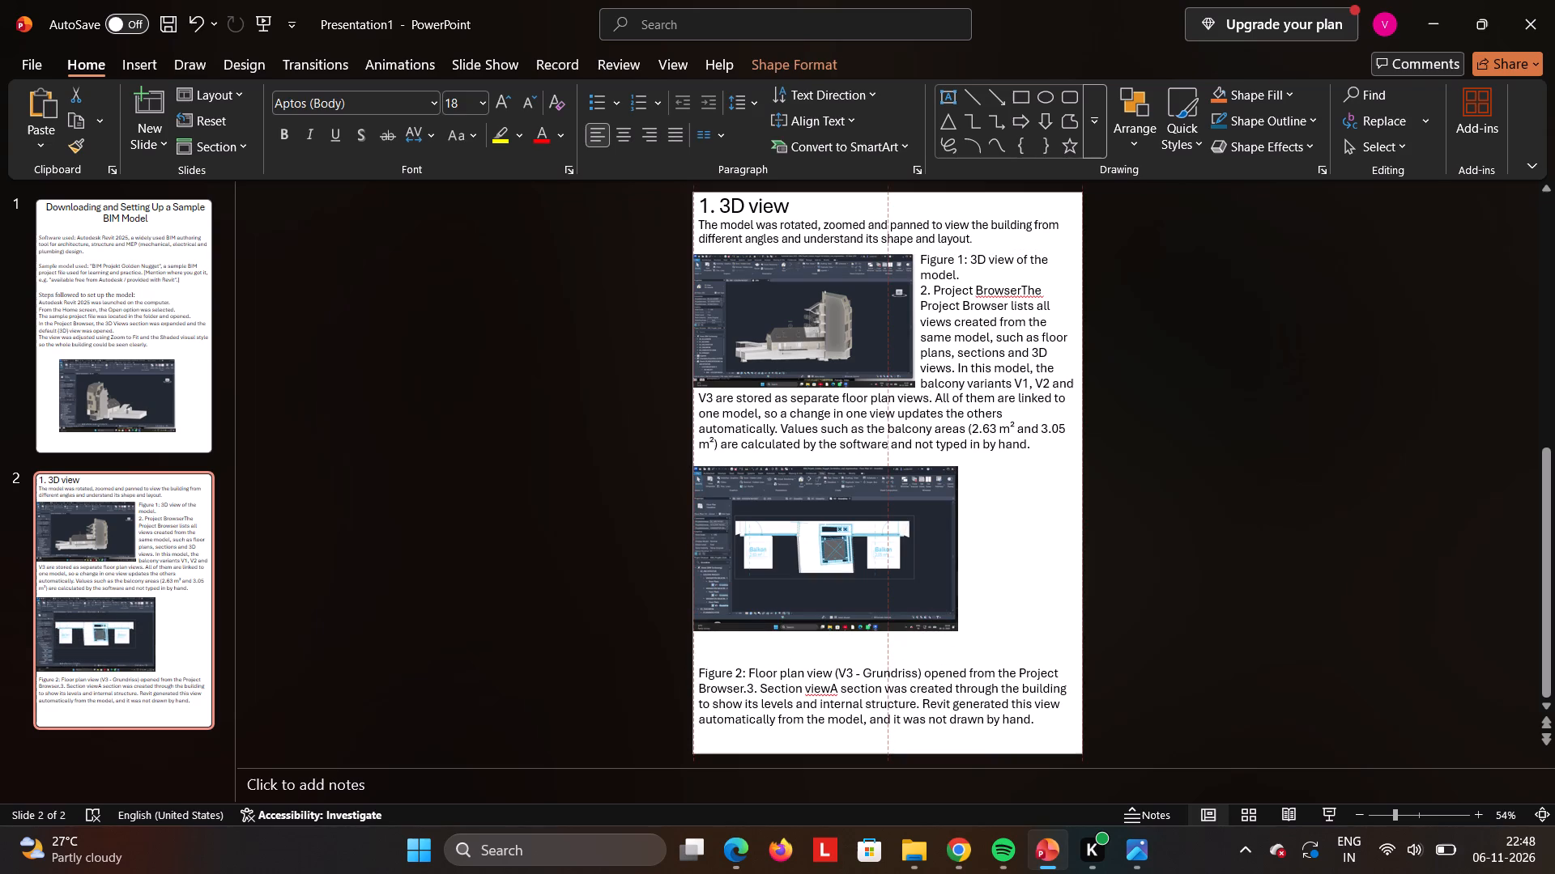
left_click_drag(935, 728, 935, 750)
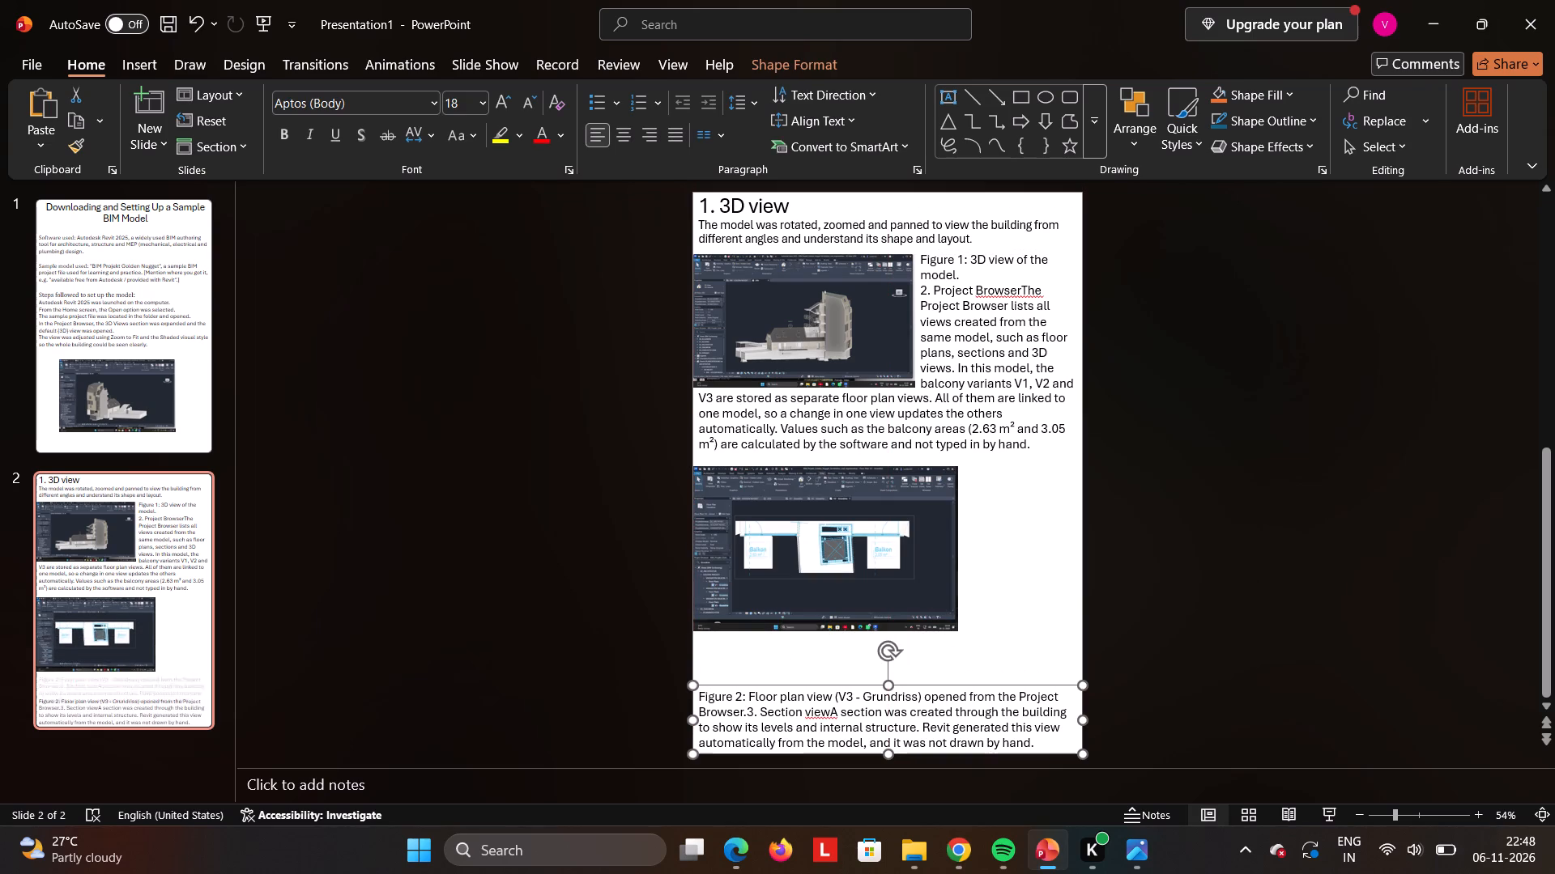
left_click_drag(878, 558, 878, 607)
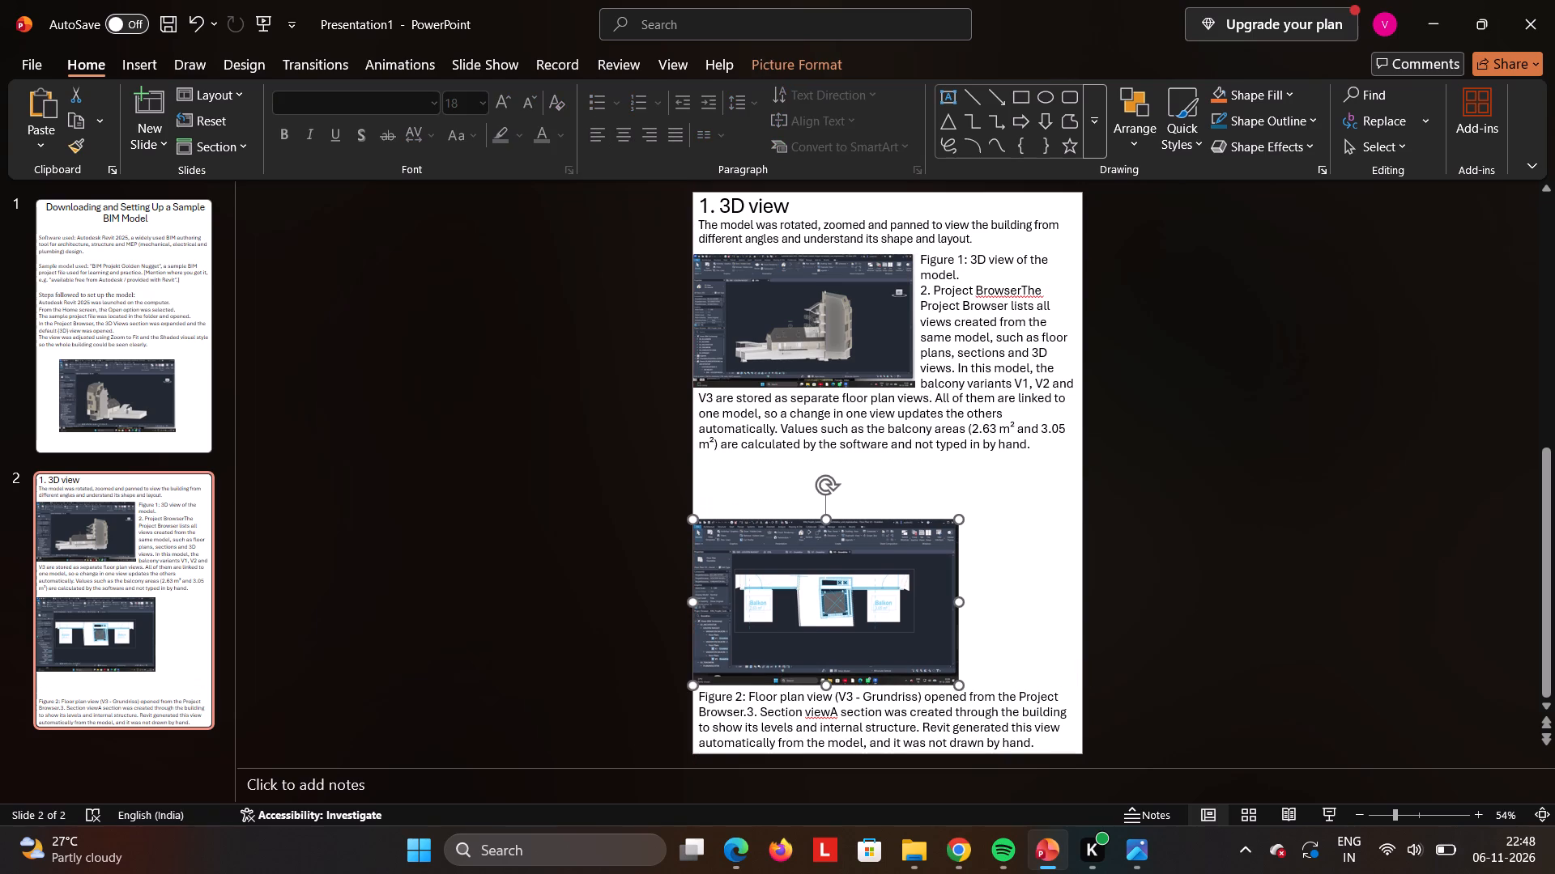
Move the paragraph starting "V3 are stored as separate floor plan views" down to just above the floor plan screenshot.
left_click(931, 448)
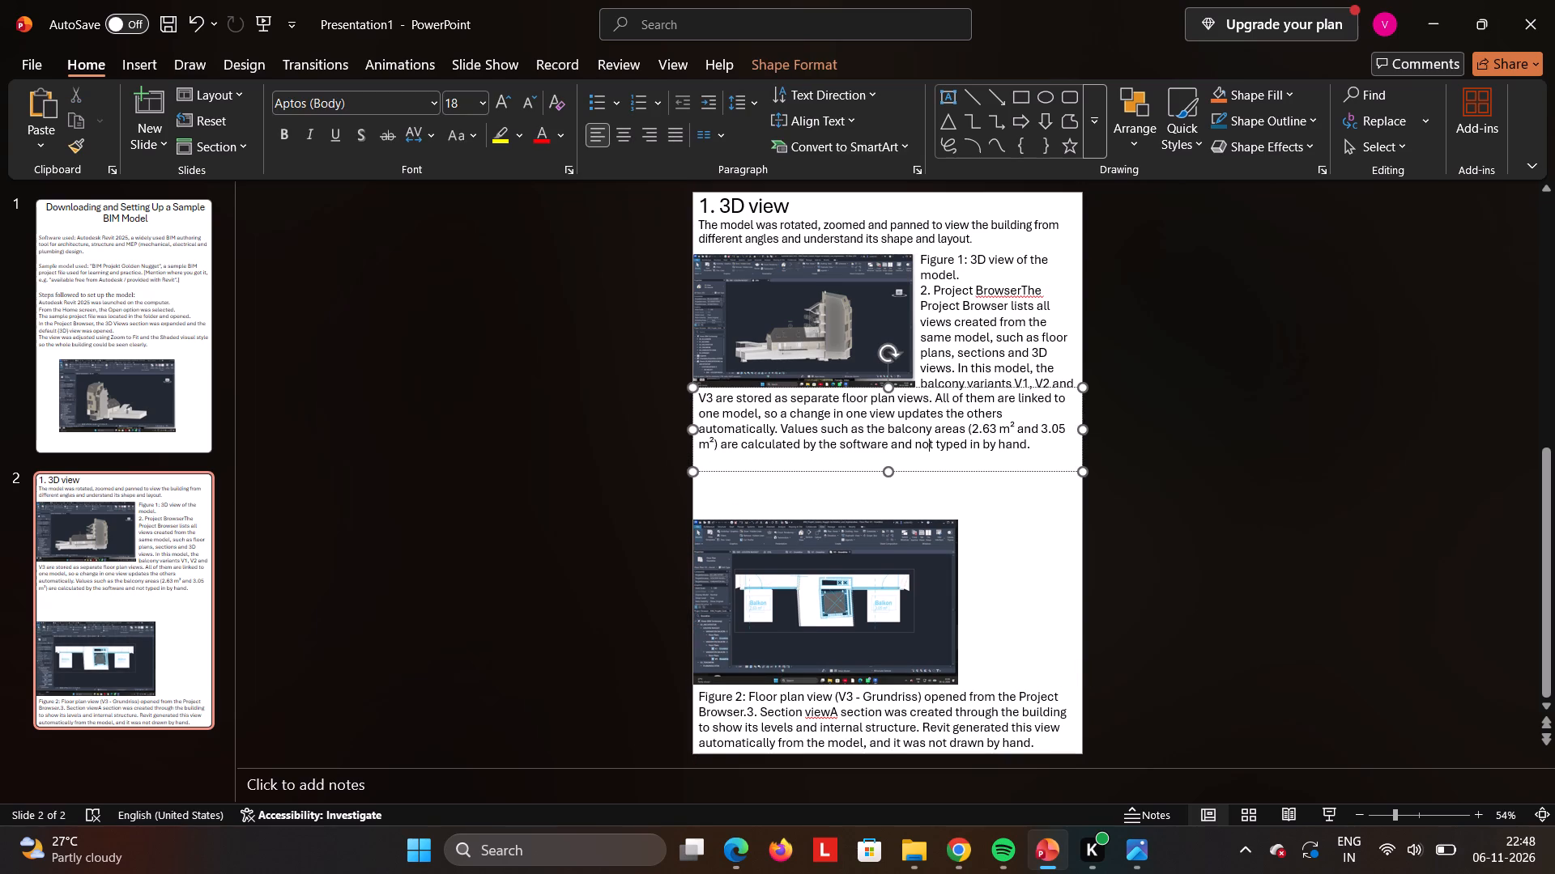
left_click_drag(931, 470, 932, 511)
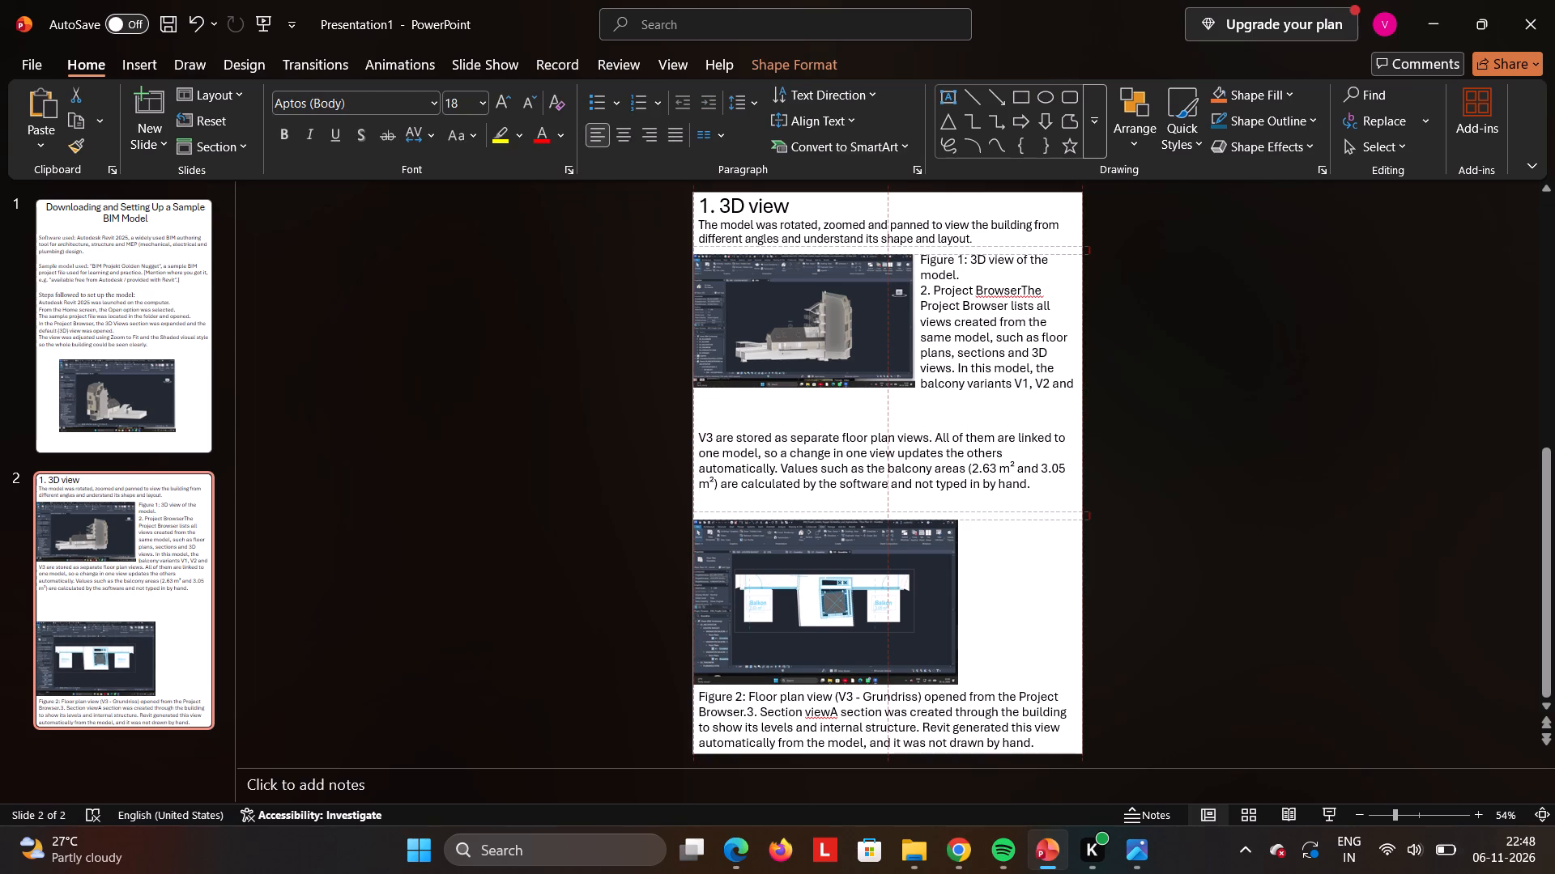
left_click_drag(932, 511, 932, 513)
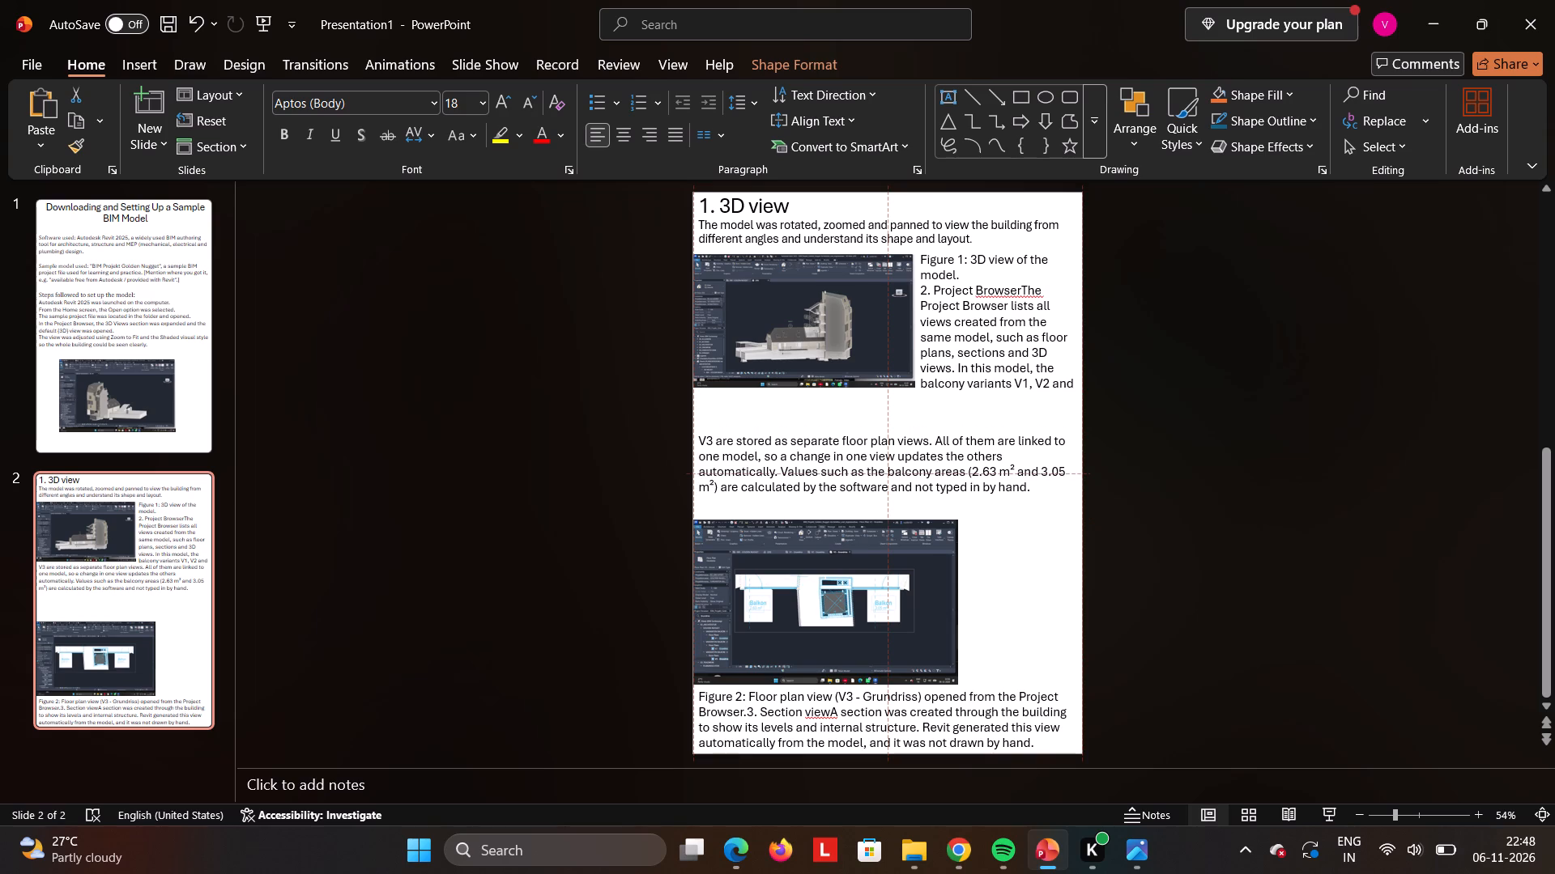
left_click_drag(932, 513, 933, 526)
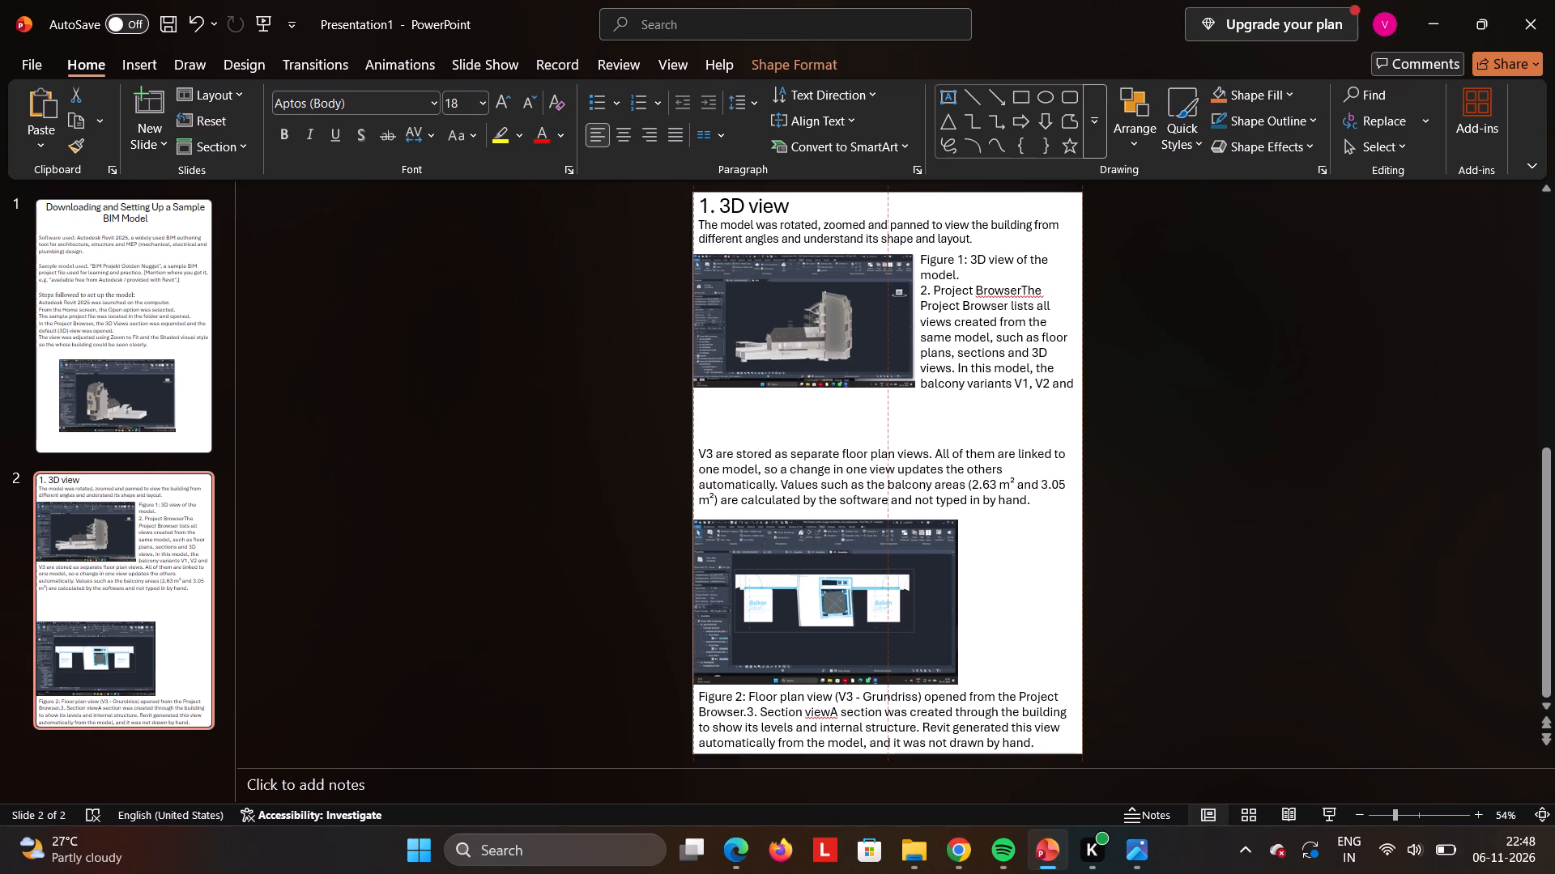
left_click_drag(933, 526, 934, 532)
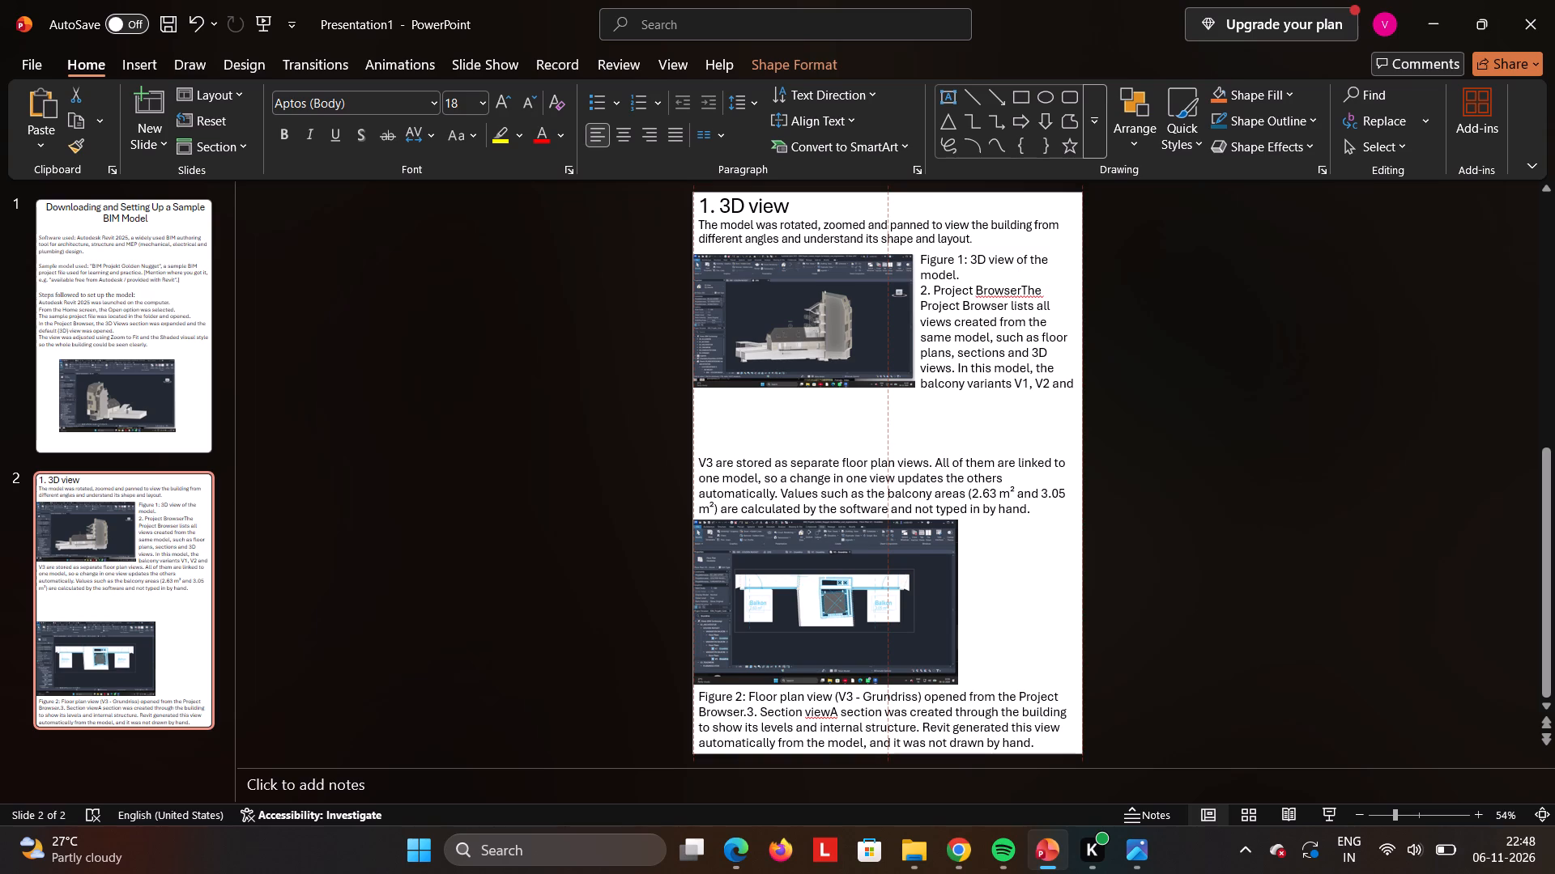
left_click_drag(934, 532, 934, 527)
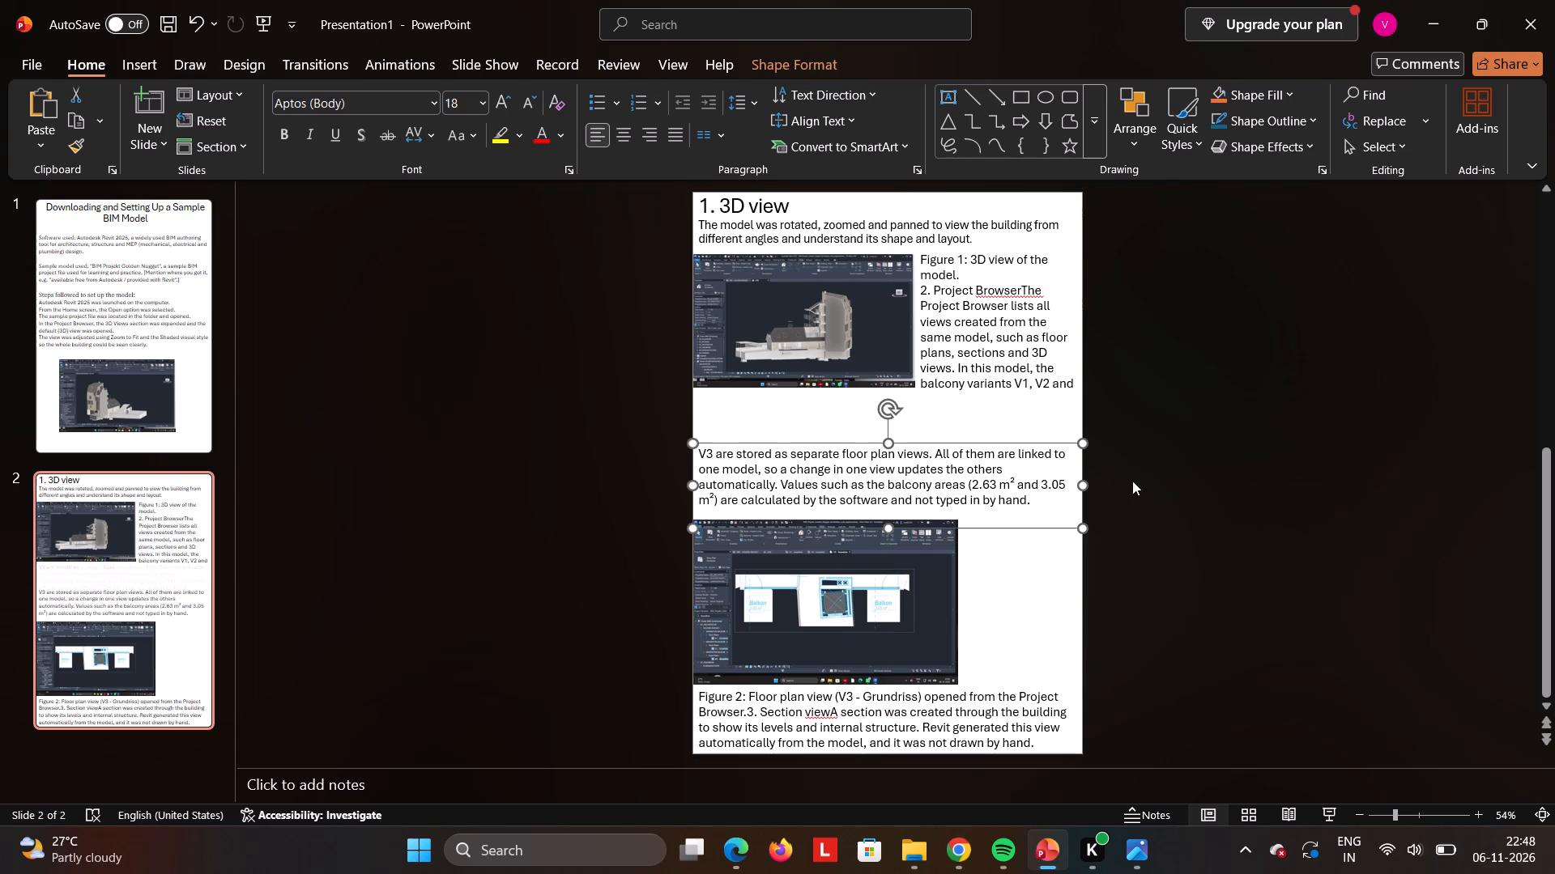
left_click(1222, 446)
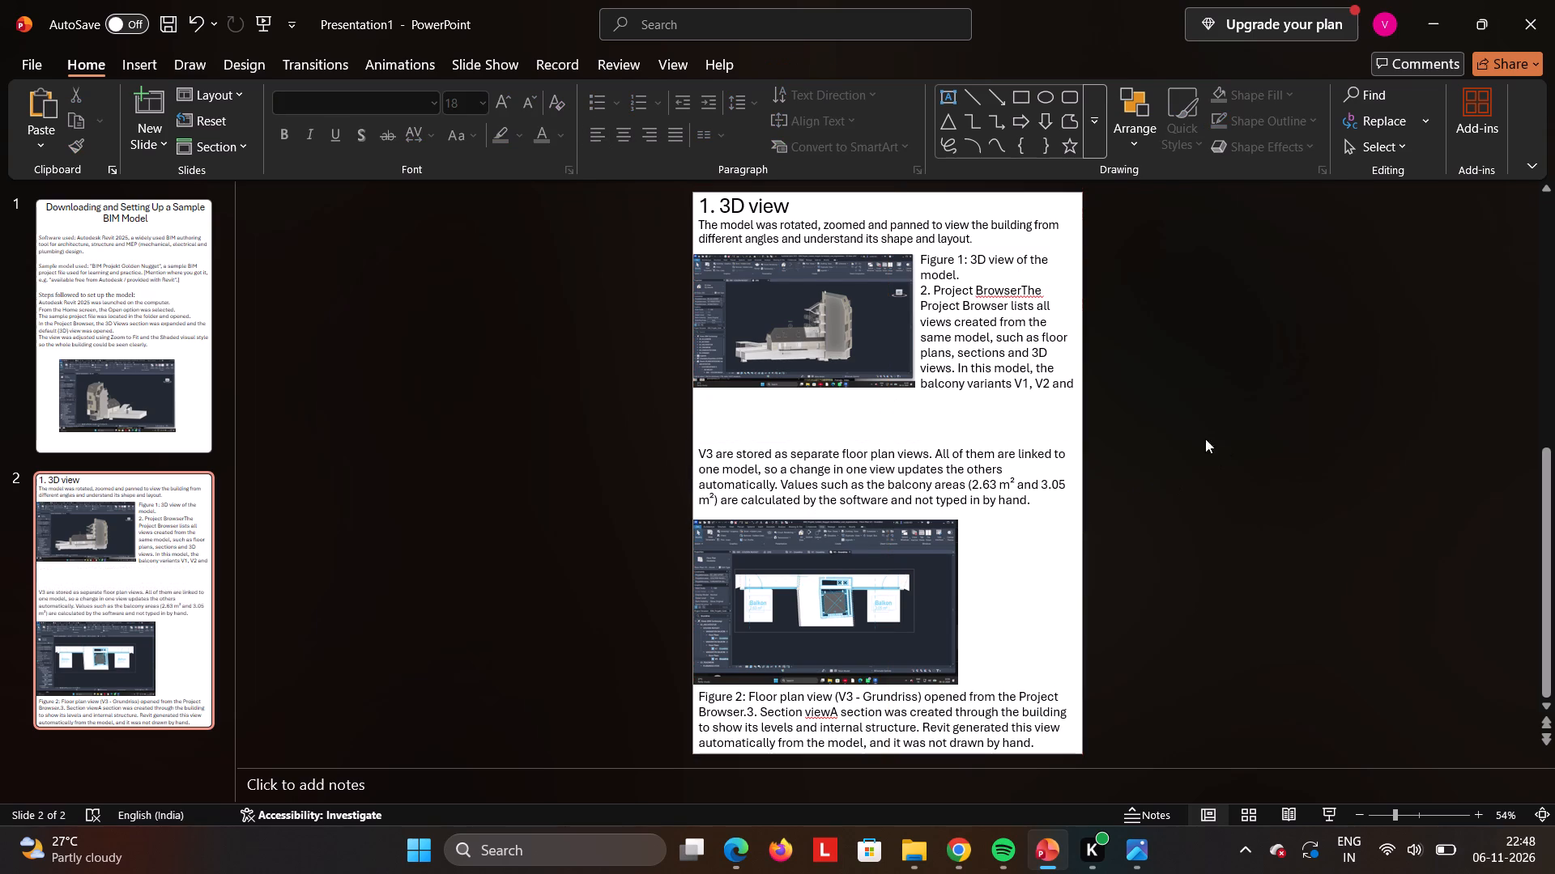
Copy the Figure 1 and Project Browser text beside the 3D view screenshot and delete it from there.
left_click(918, 257)
left_click(922, 259)
left_click_drag(922, 259, 1035, 356)
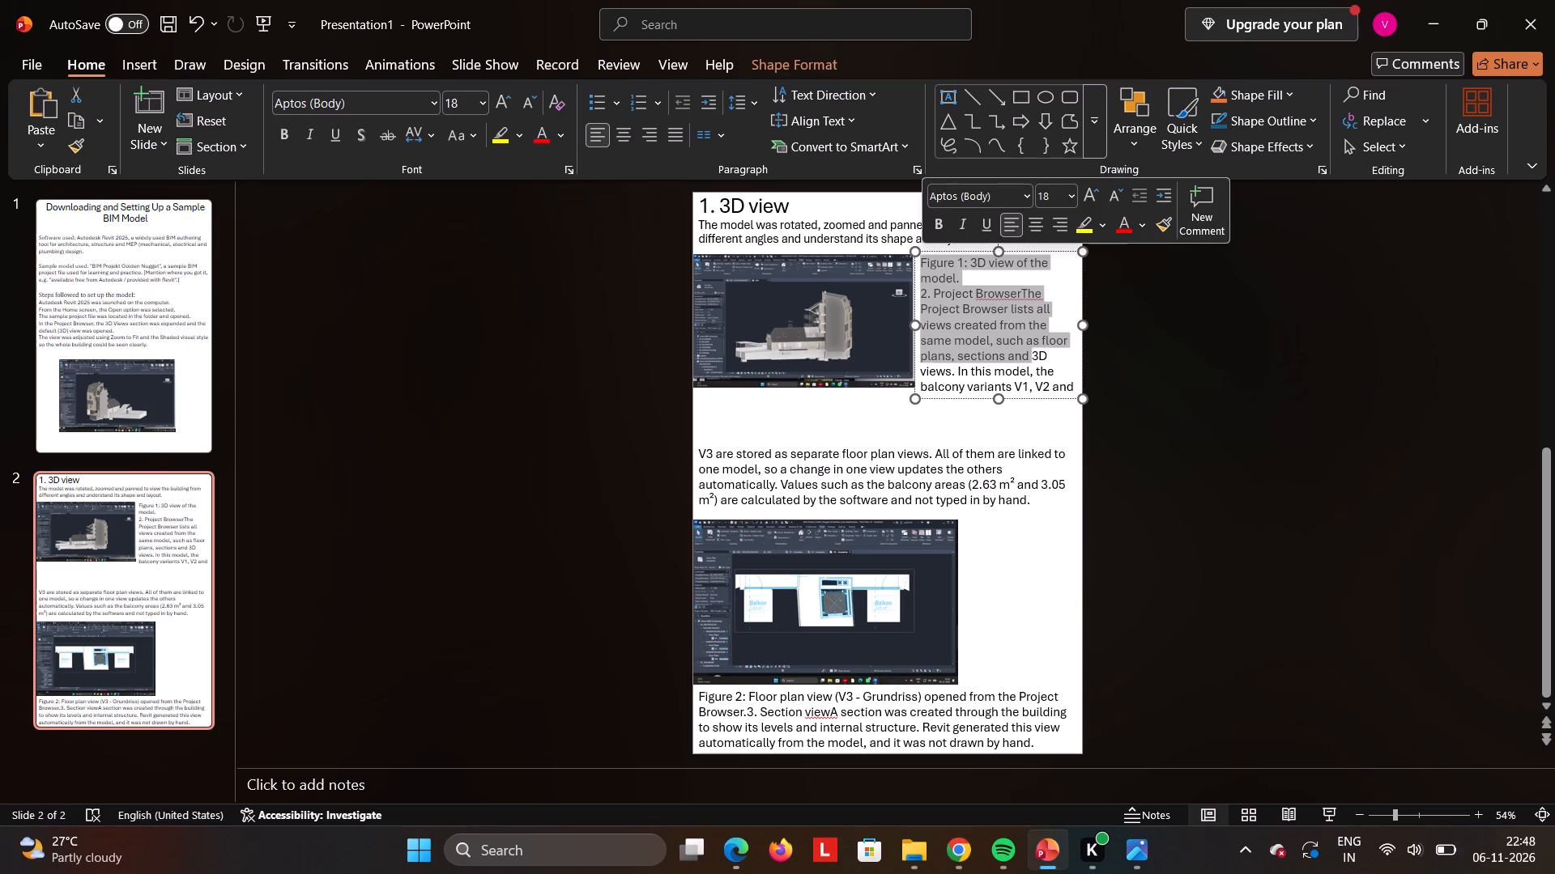
left_click_drag(1035, 356, 1071, 389)
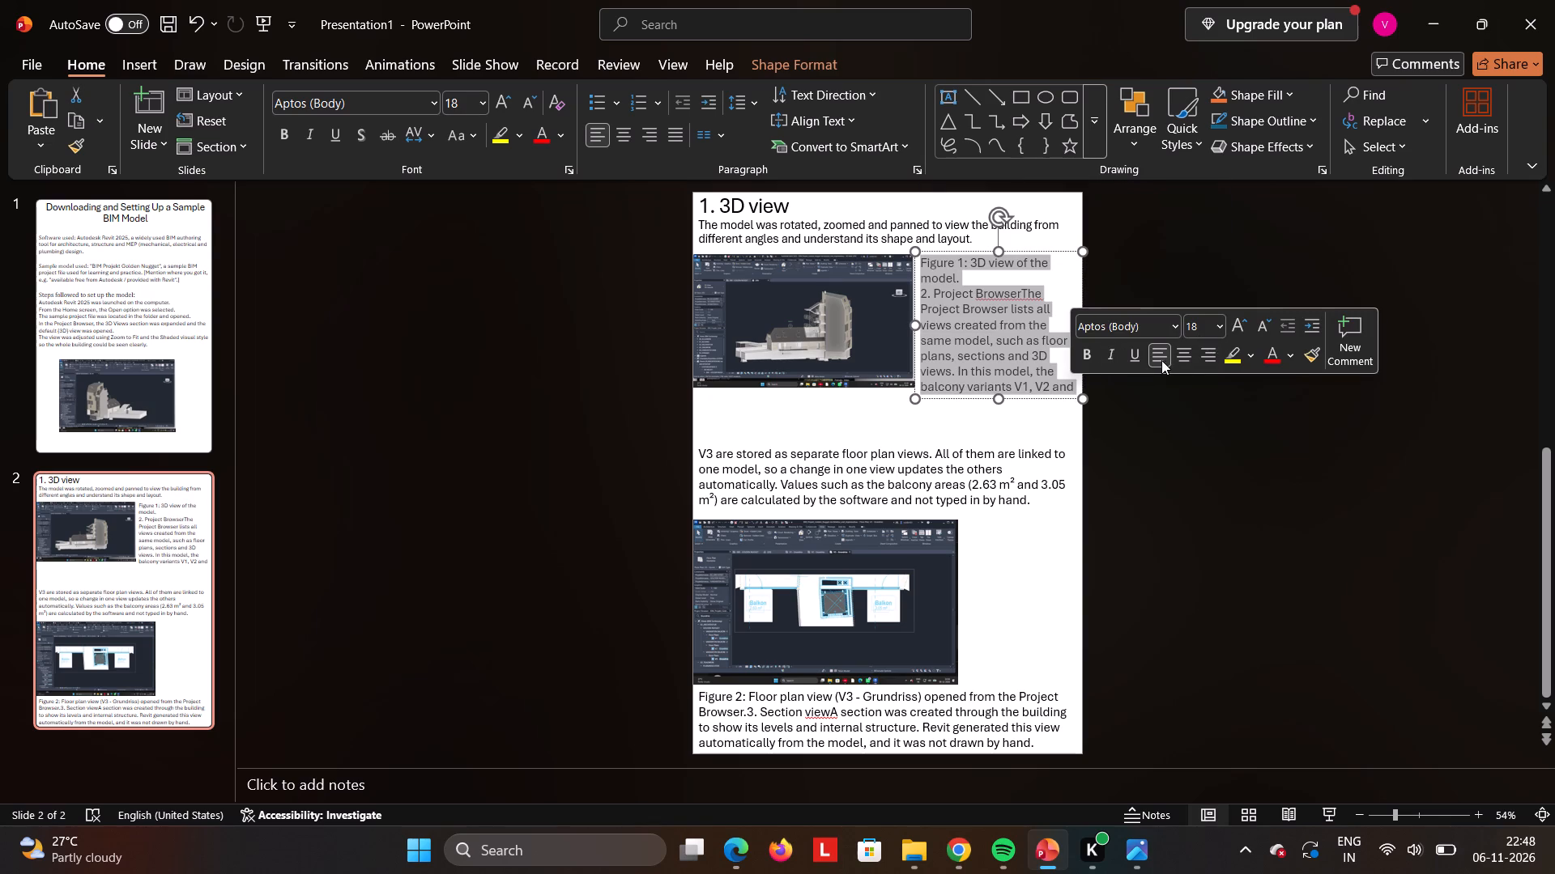
key("ctrl+c")
left_click(1155, 362, "ctrl")
left_click_drag(1072, 386, 927, 226)
key("Delete")
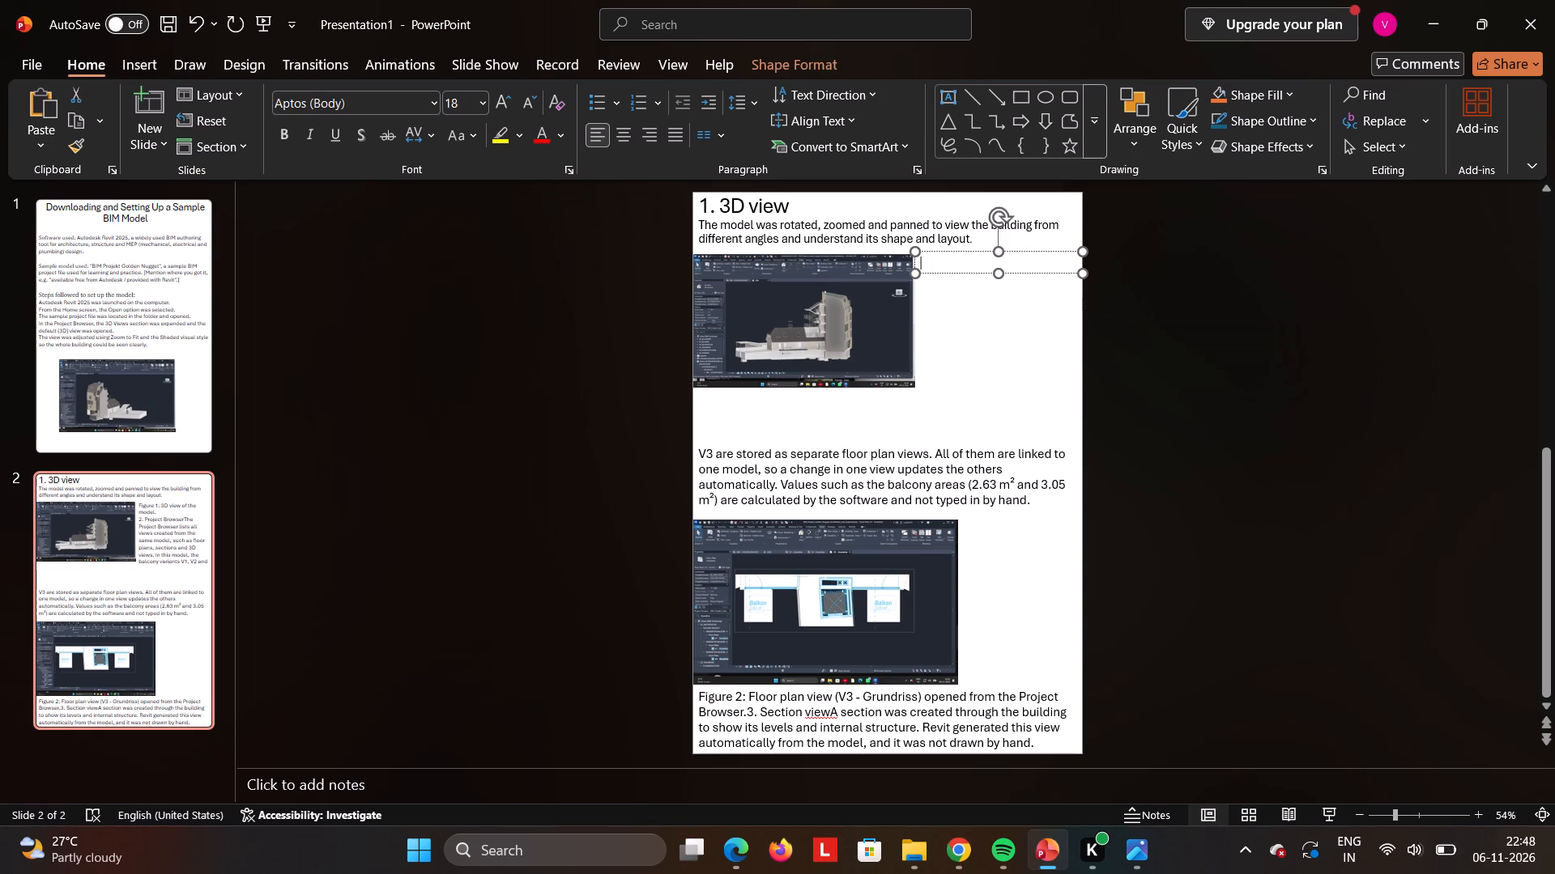
Paste the copied text into a new text box below the 3D view screenshot and fit the box to the slide's width.
left_click(888, 404)
double_click(888, 404)
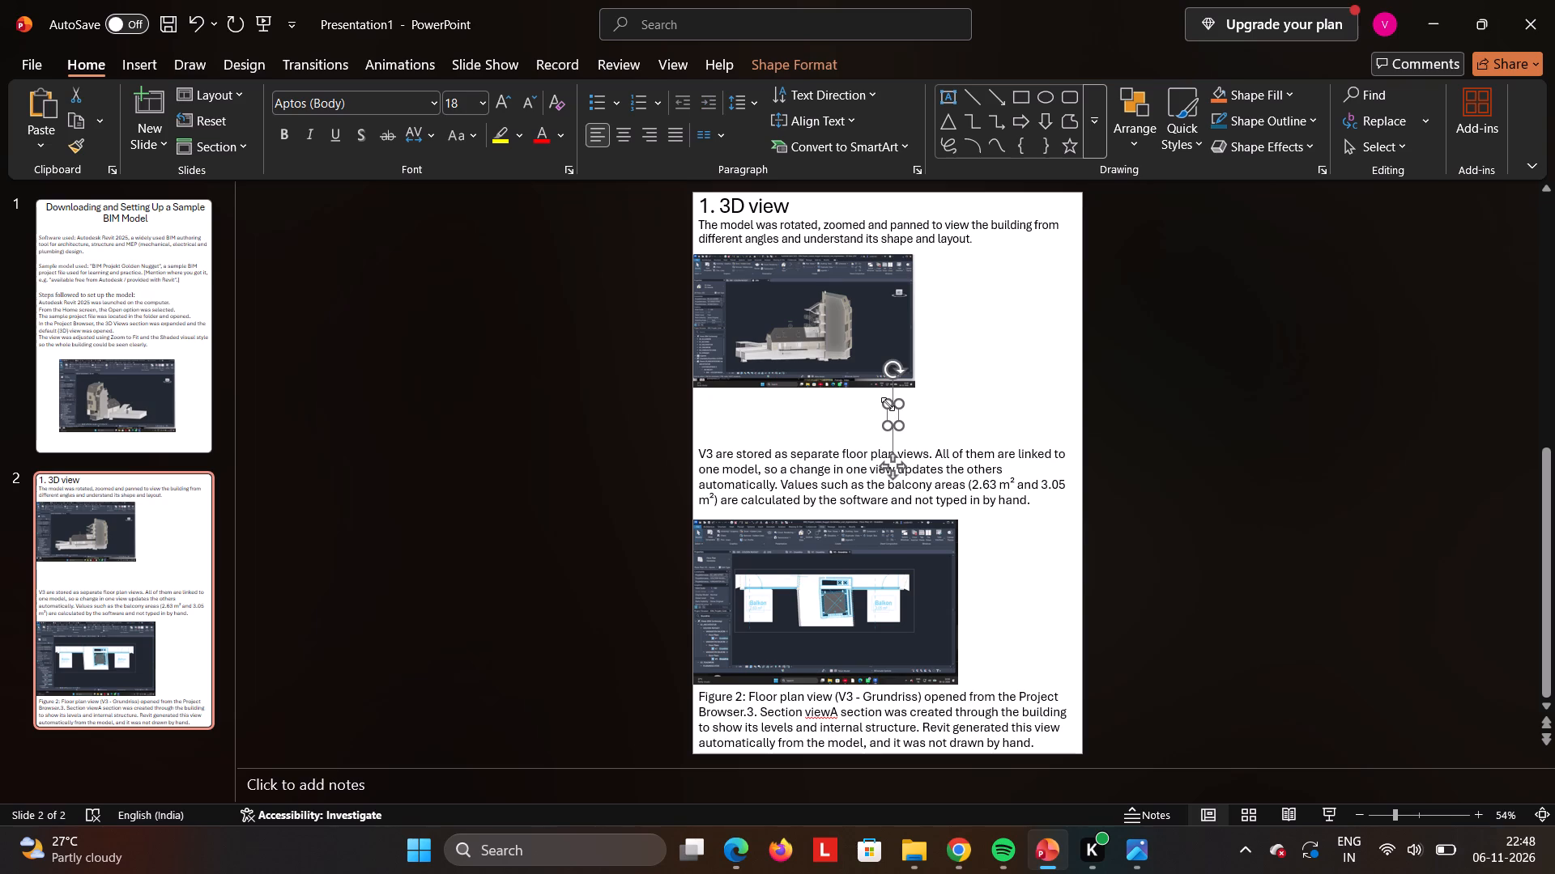
key("ctrl+v")
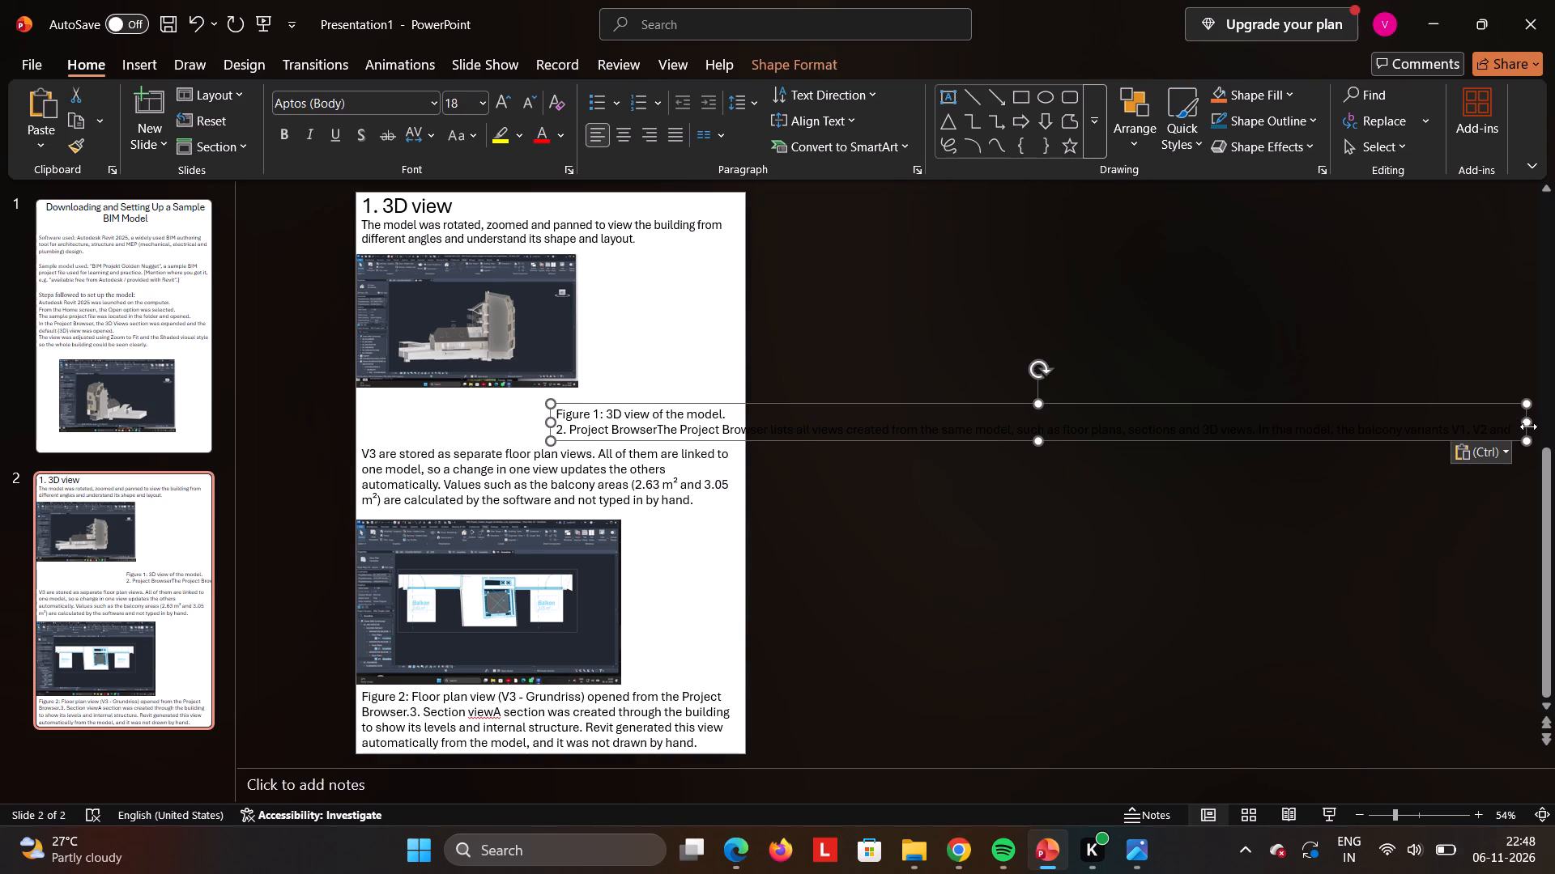
left_click_drag(1527, 423, 755, 430)
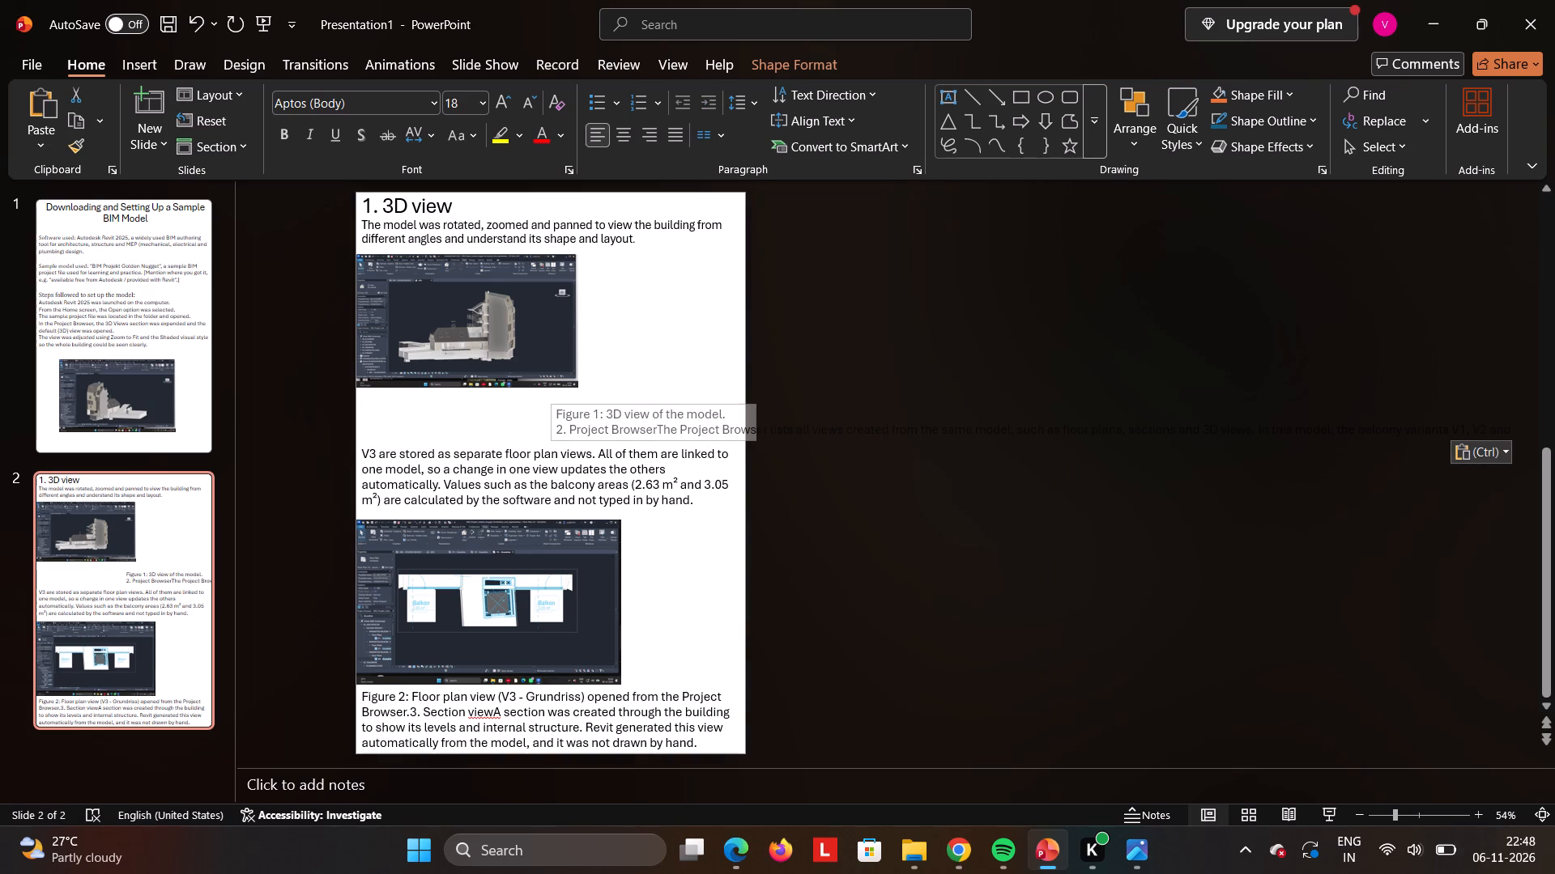
left_click_drag(755, 430, 744, 429)
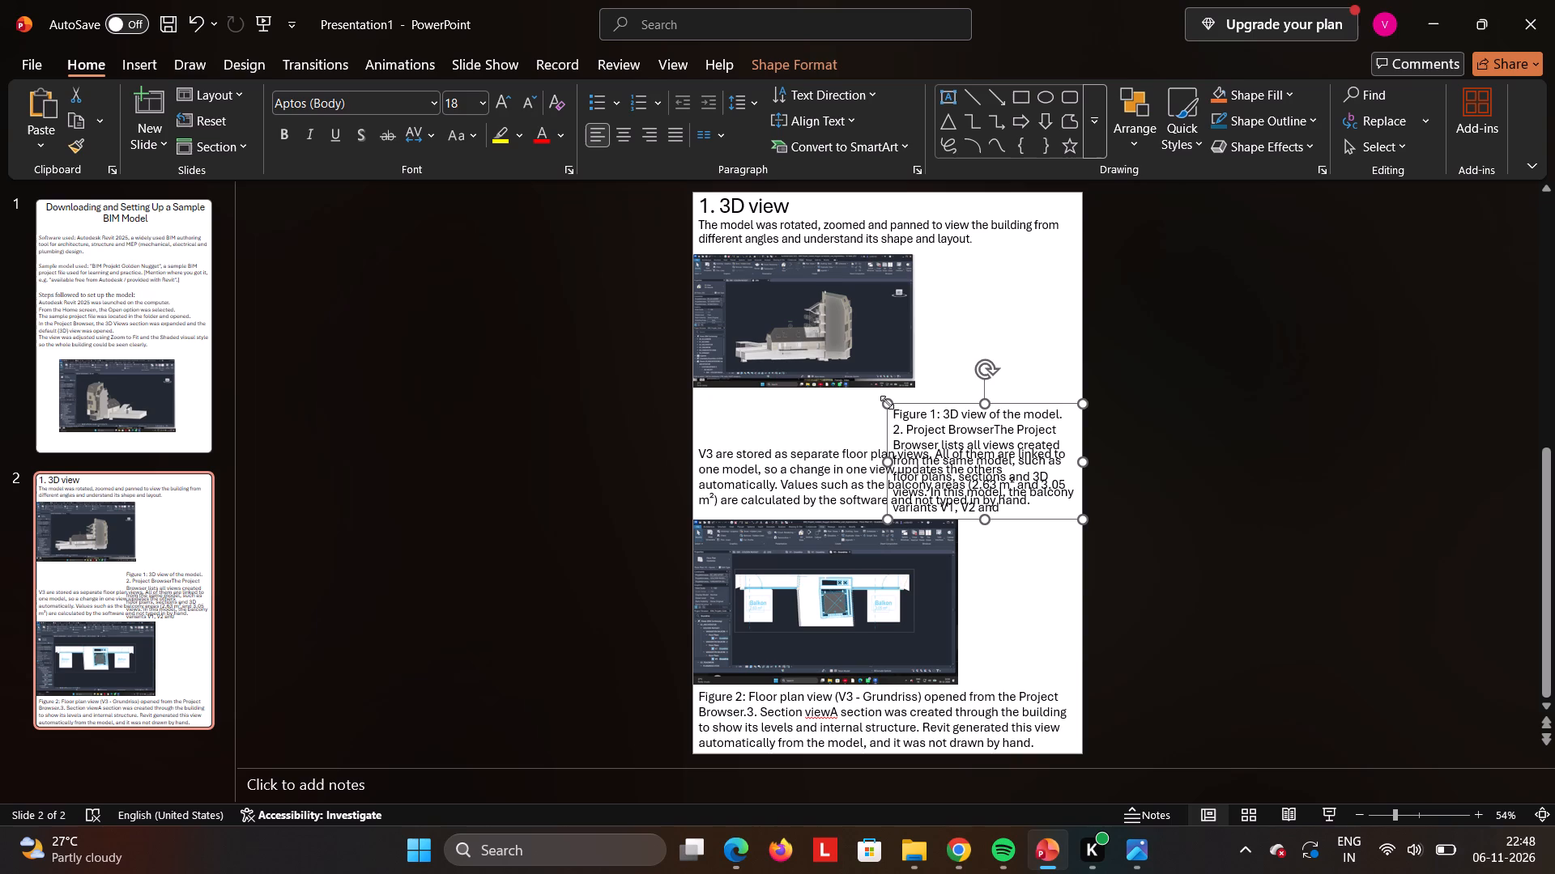
left_click_drag(887, 402, 686, 387)
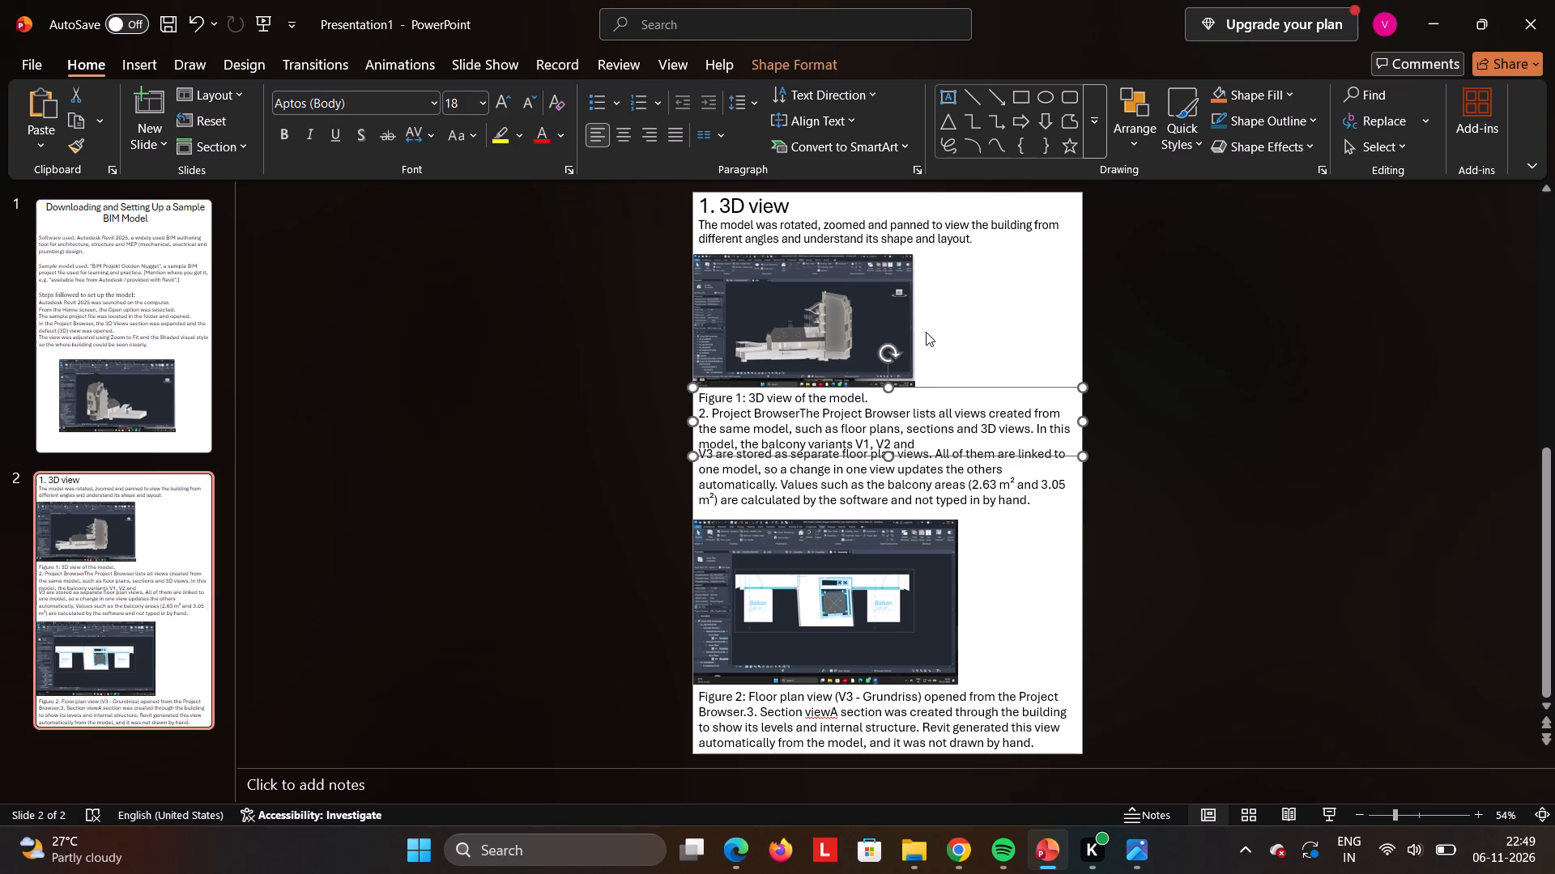
Nudge the "V3 are stored" paragraph slightly down so it clears the last line of the Project Browser text.
left_click(1032, 501)
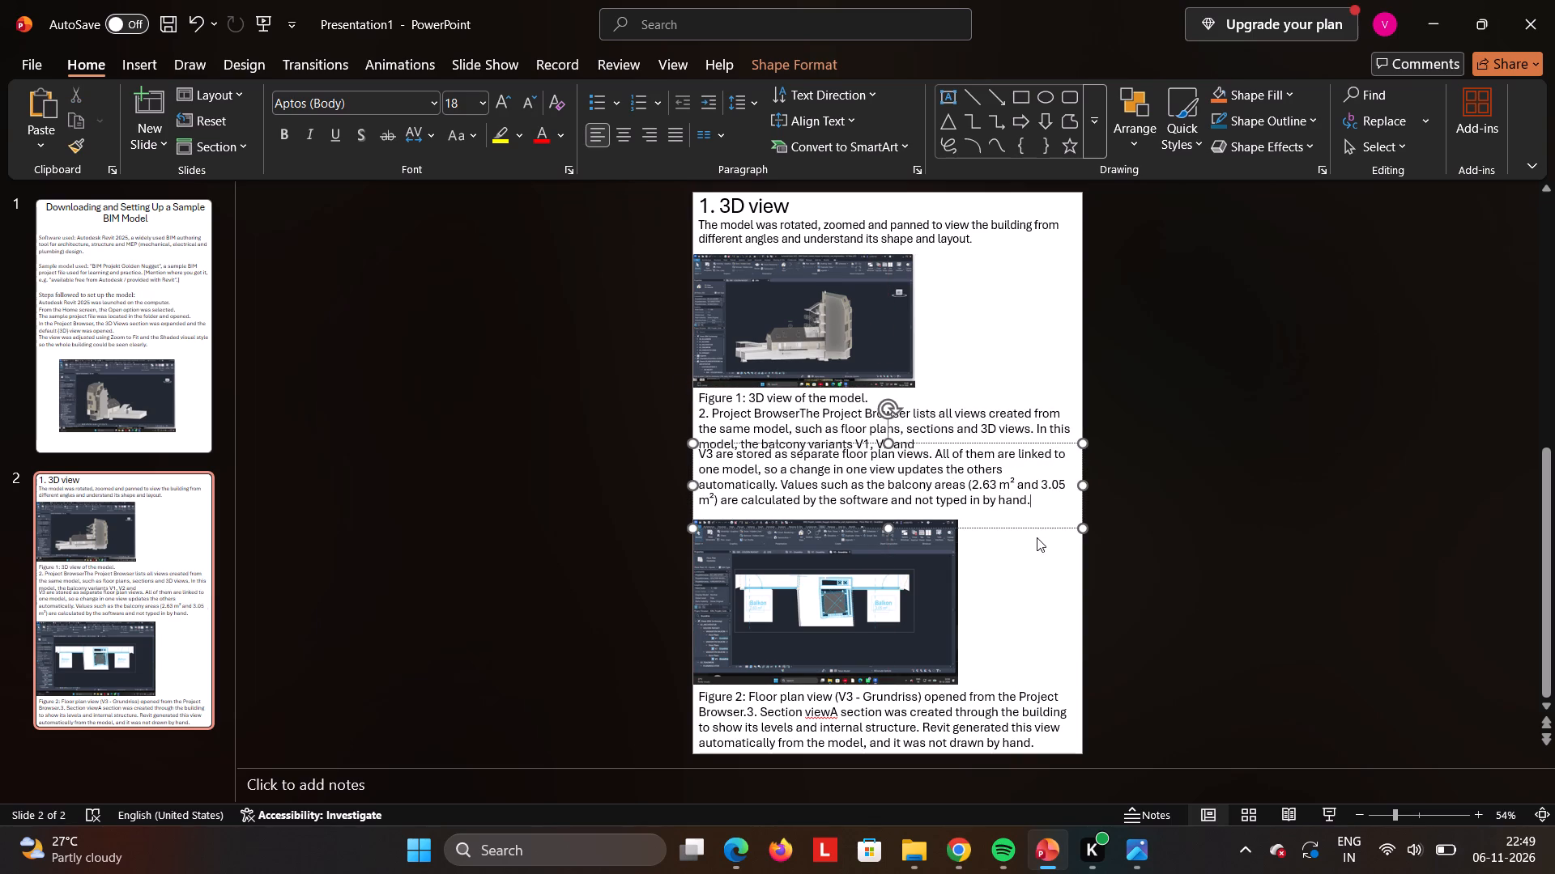
double_click(1037, 528)
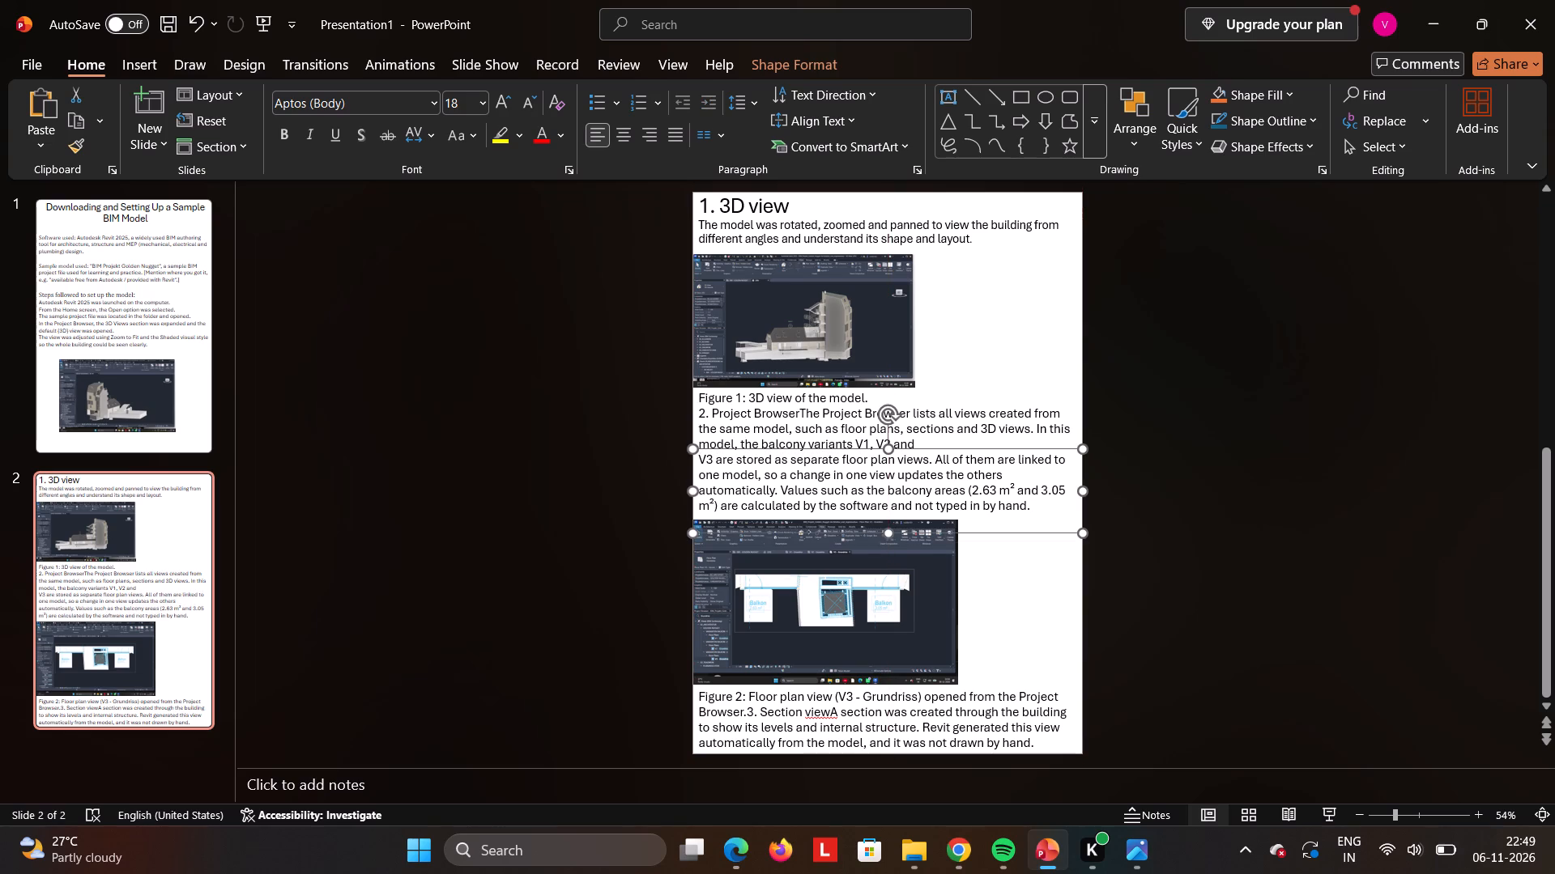
Place the text cursor at the start of the paragraph, beside the word "V3".
double_click(700, 457)
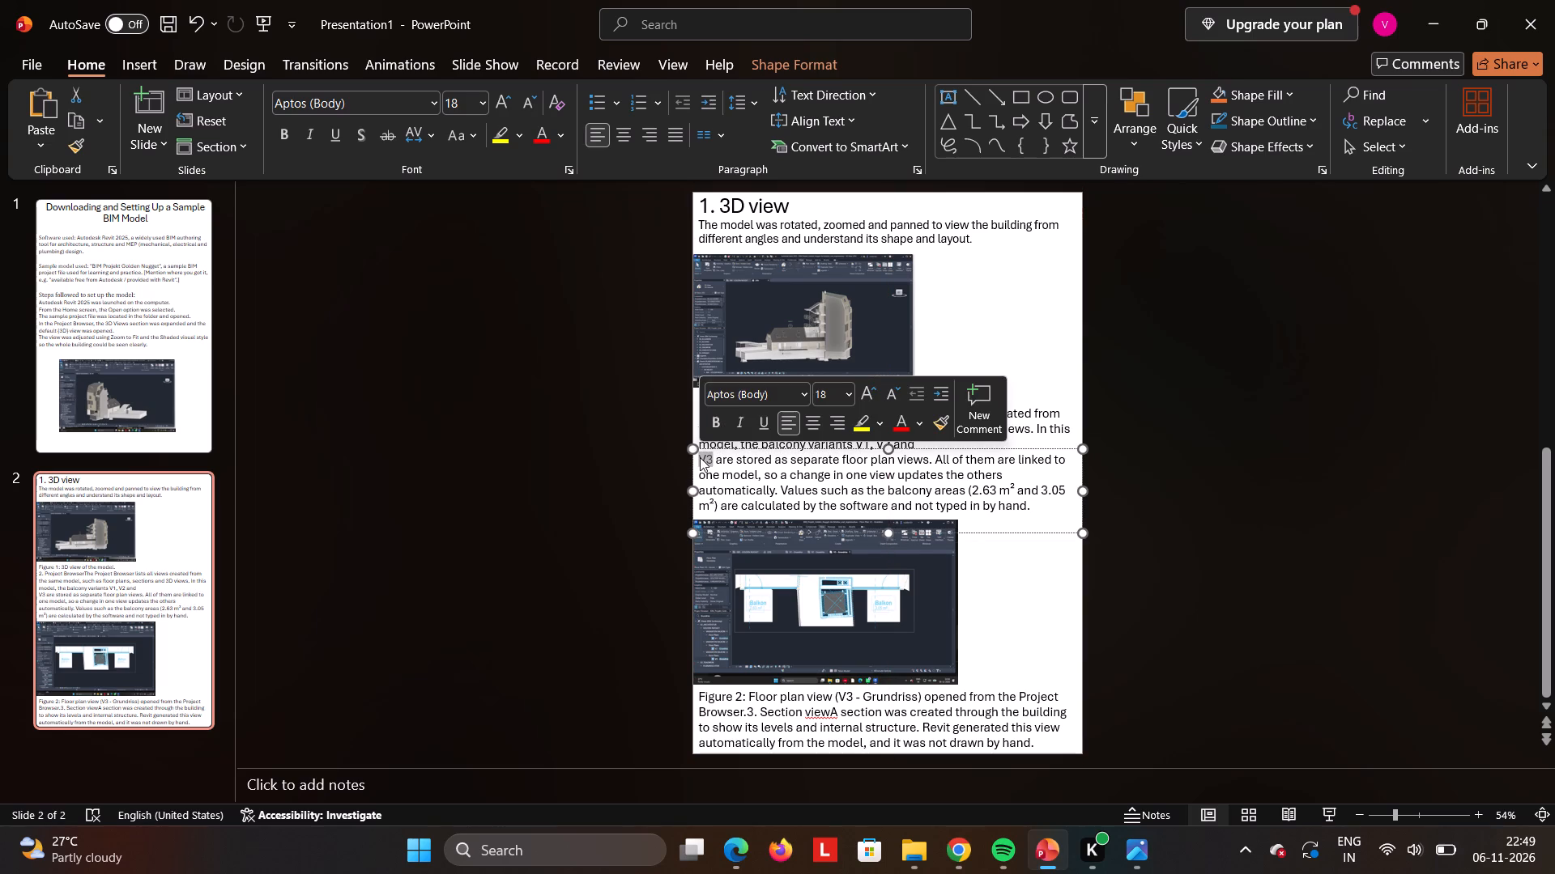
left_click(700, 457)
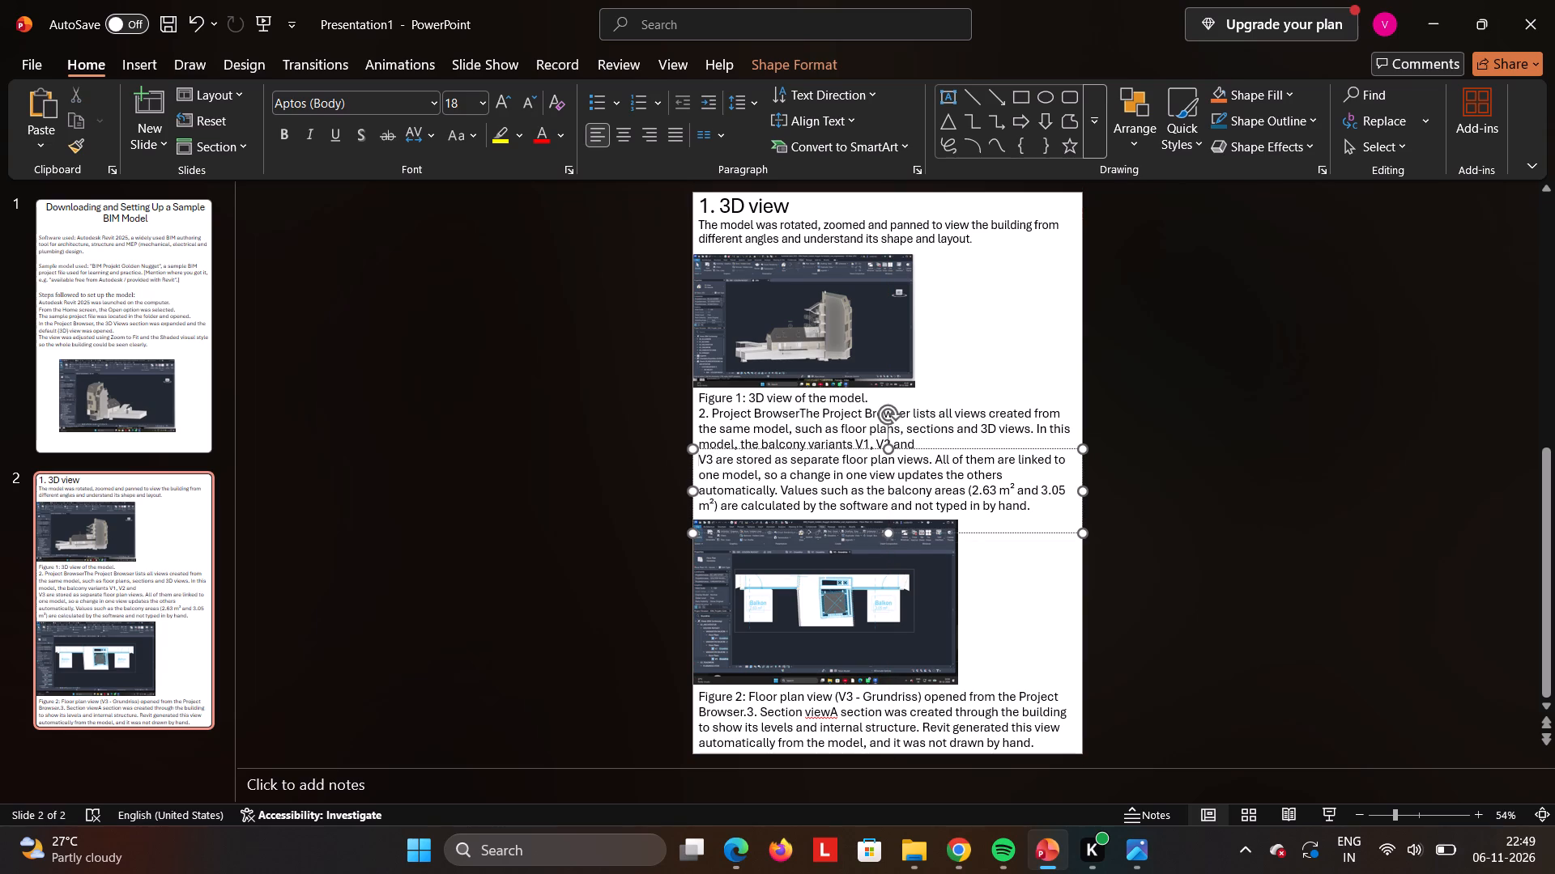
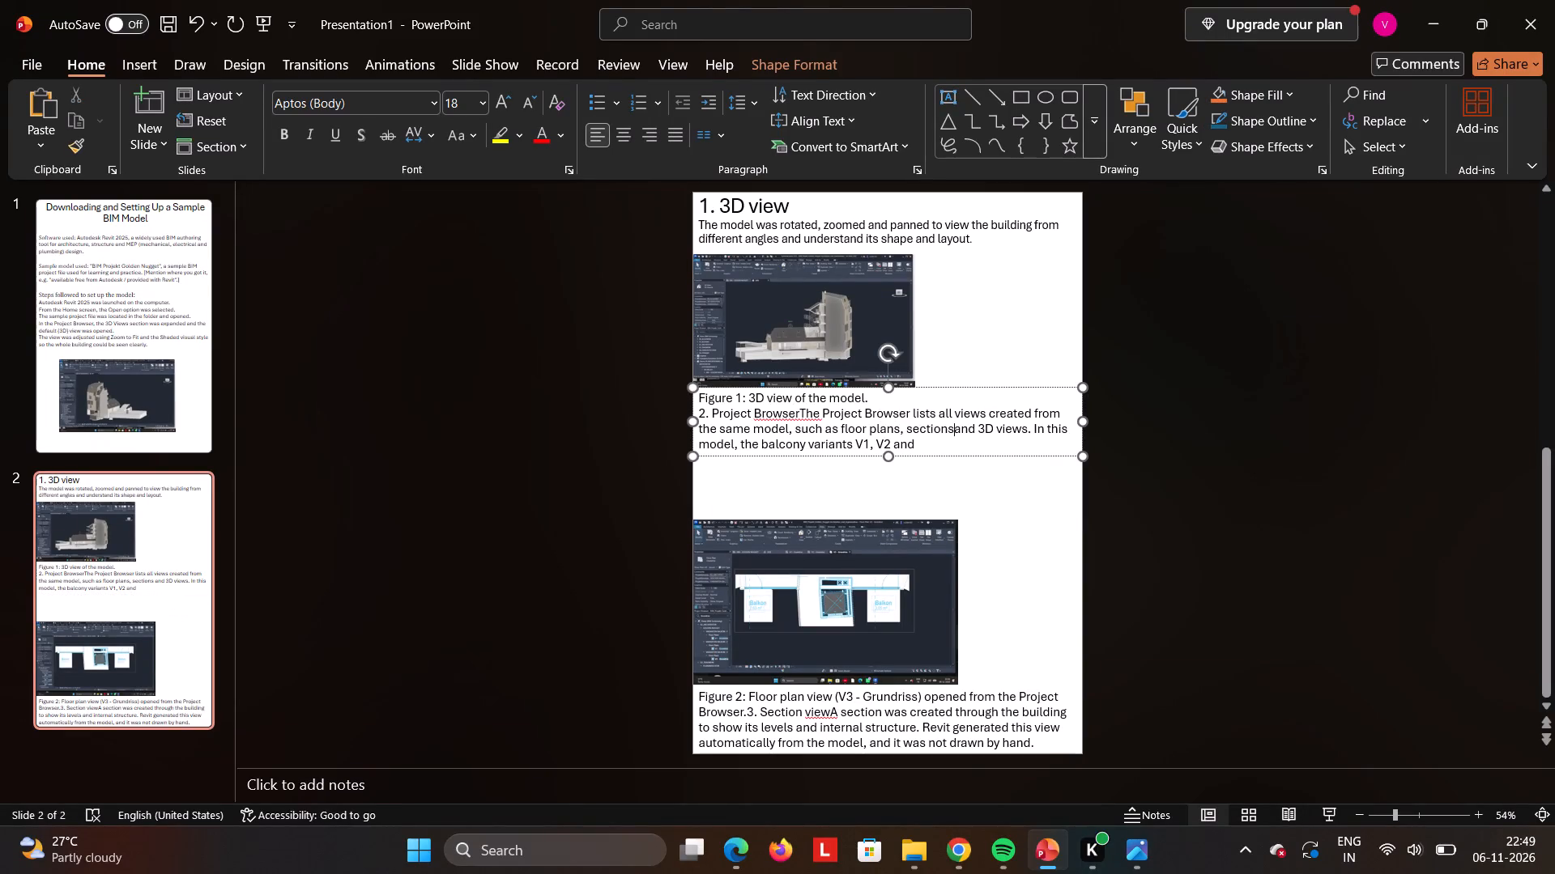
Delete the text box holding the Figure 1 caption and partial Project Browser text below the 3D view screenshot.
left_click(940, 448)
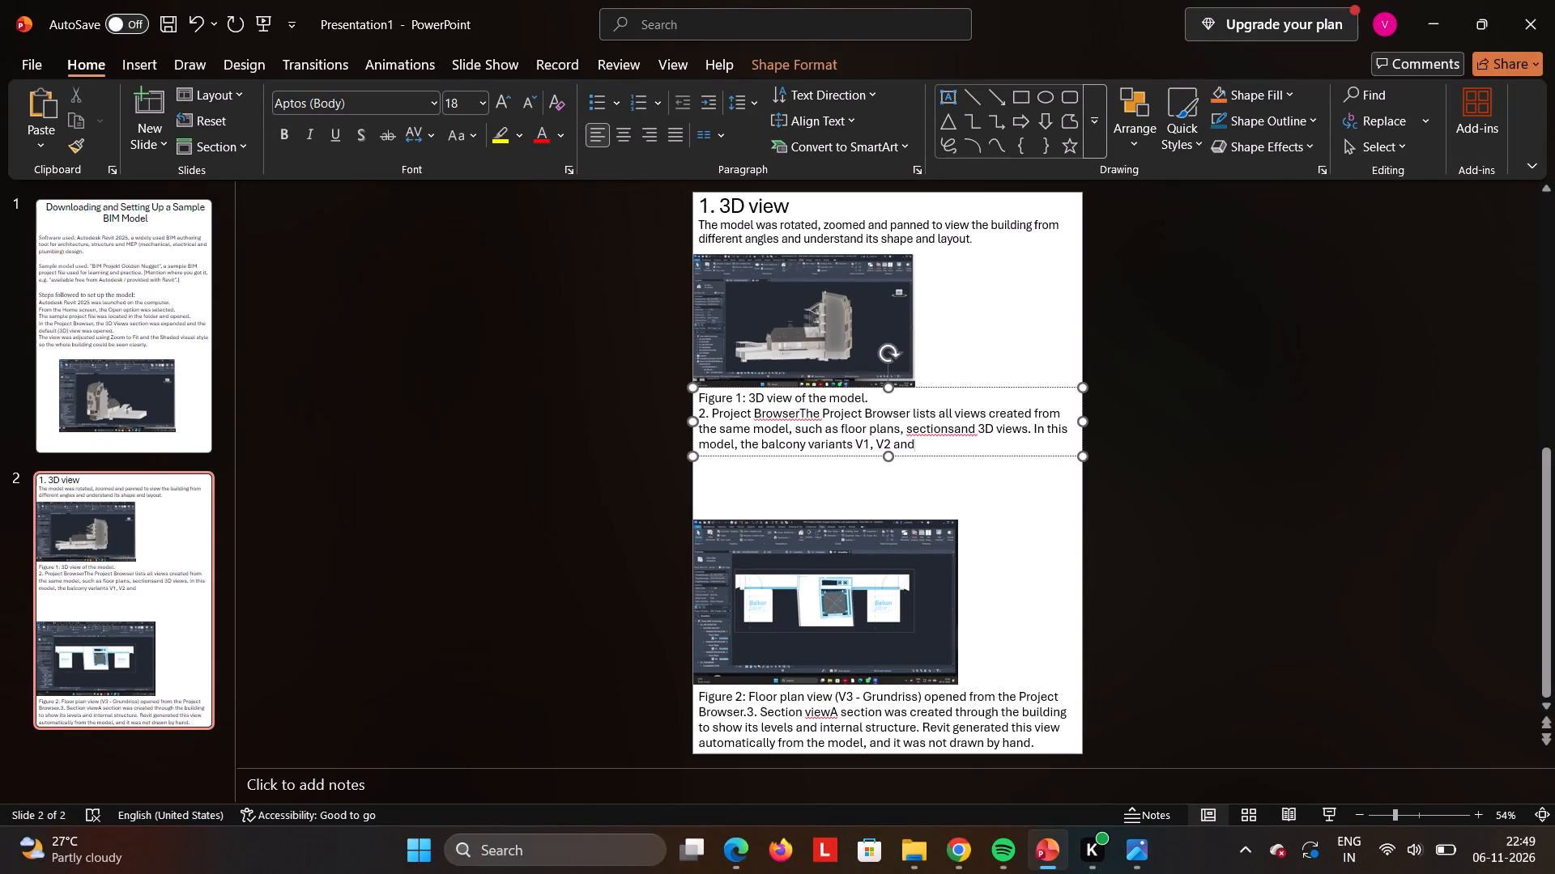
left_click(949, 455)
key("Delete")
Paste the full Figure 1 and Project Browser text into a new slide-wide text box between the two screenshots.
left_click(865, 413)
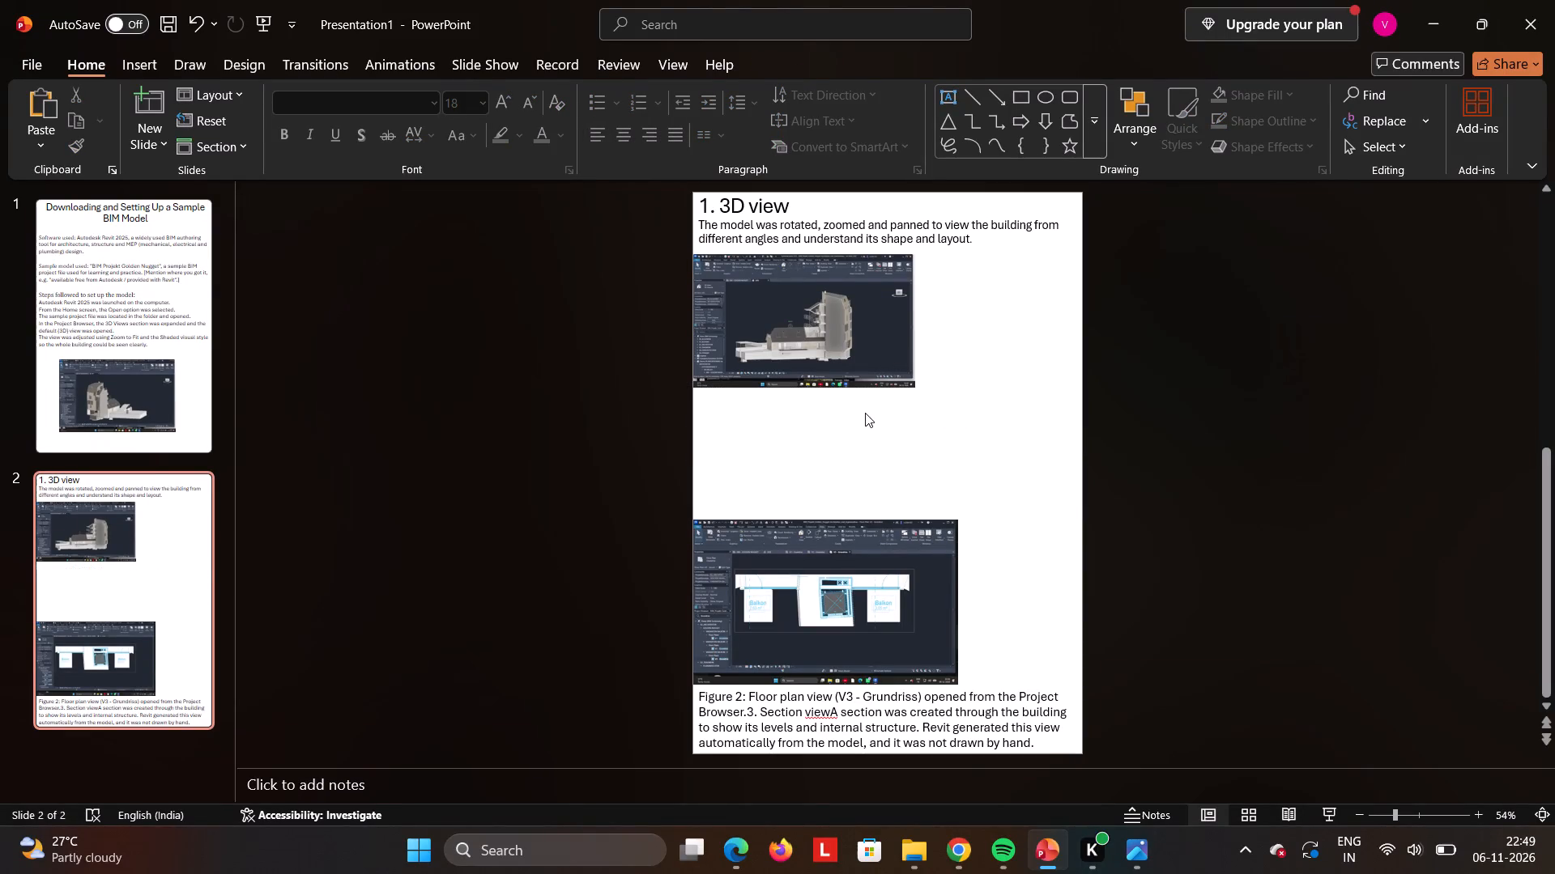
double_click(865, 413)
left_click_drag(865, 413, 699, 397)
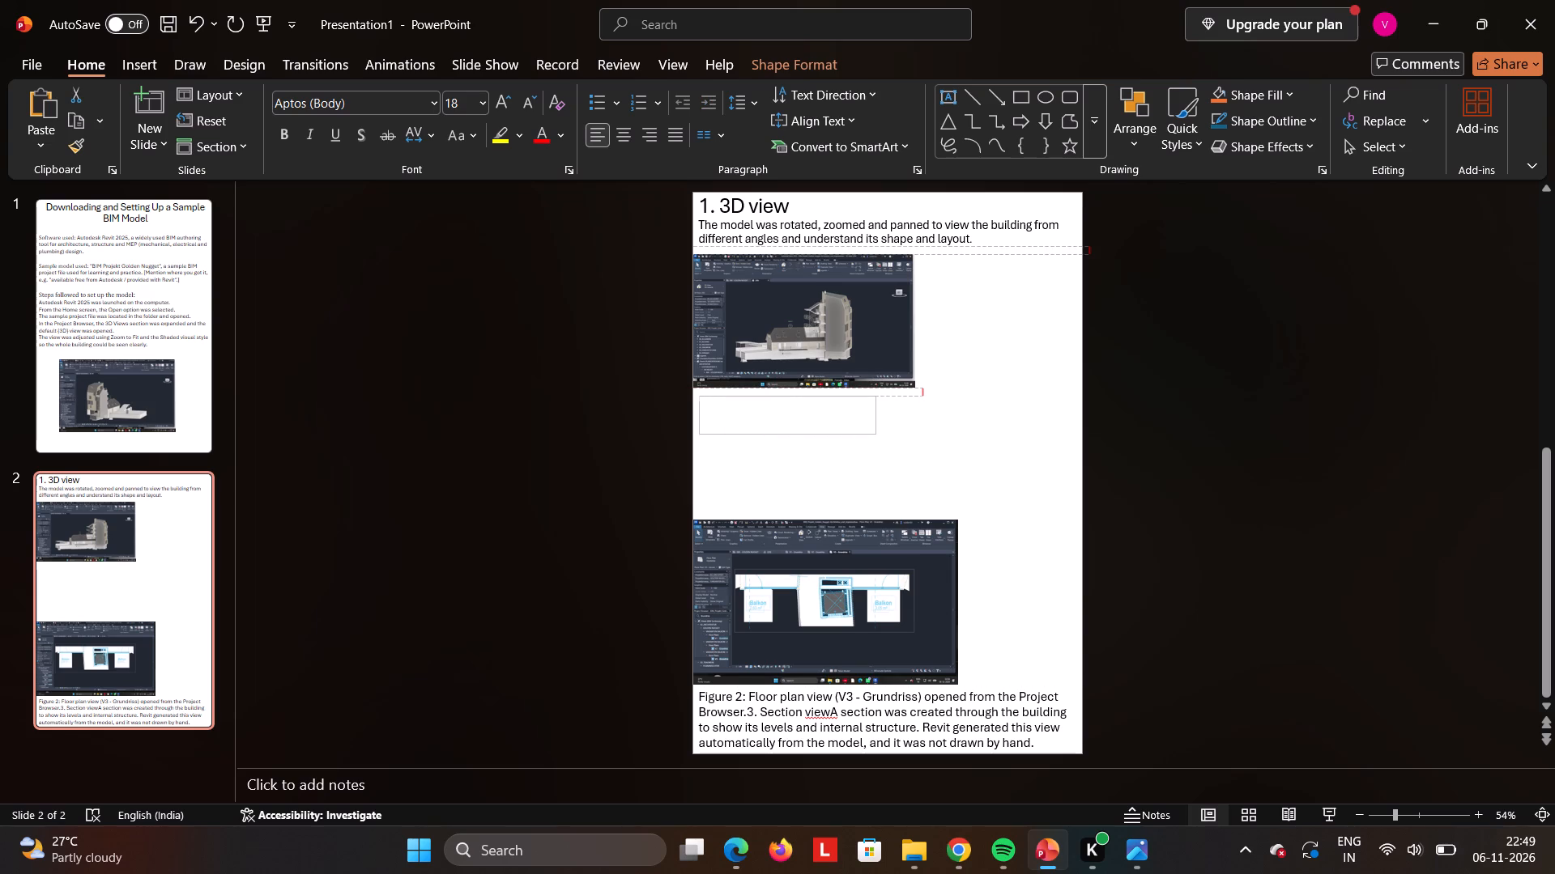
left_click_drag(699, 397, 689, 388)
left_click_drag(878, 433, 1086, 513)
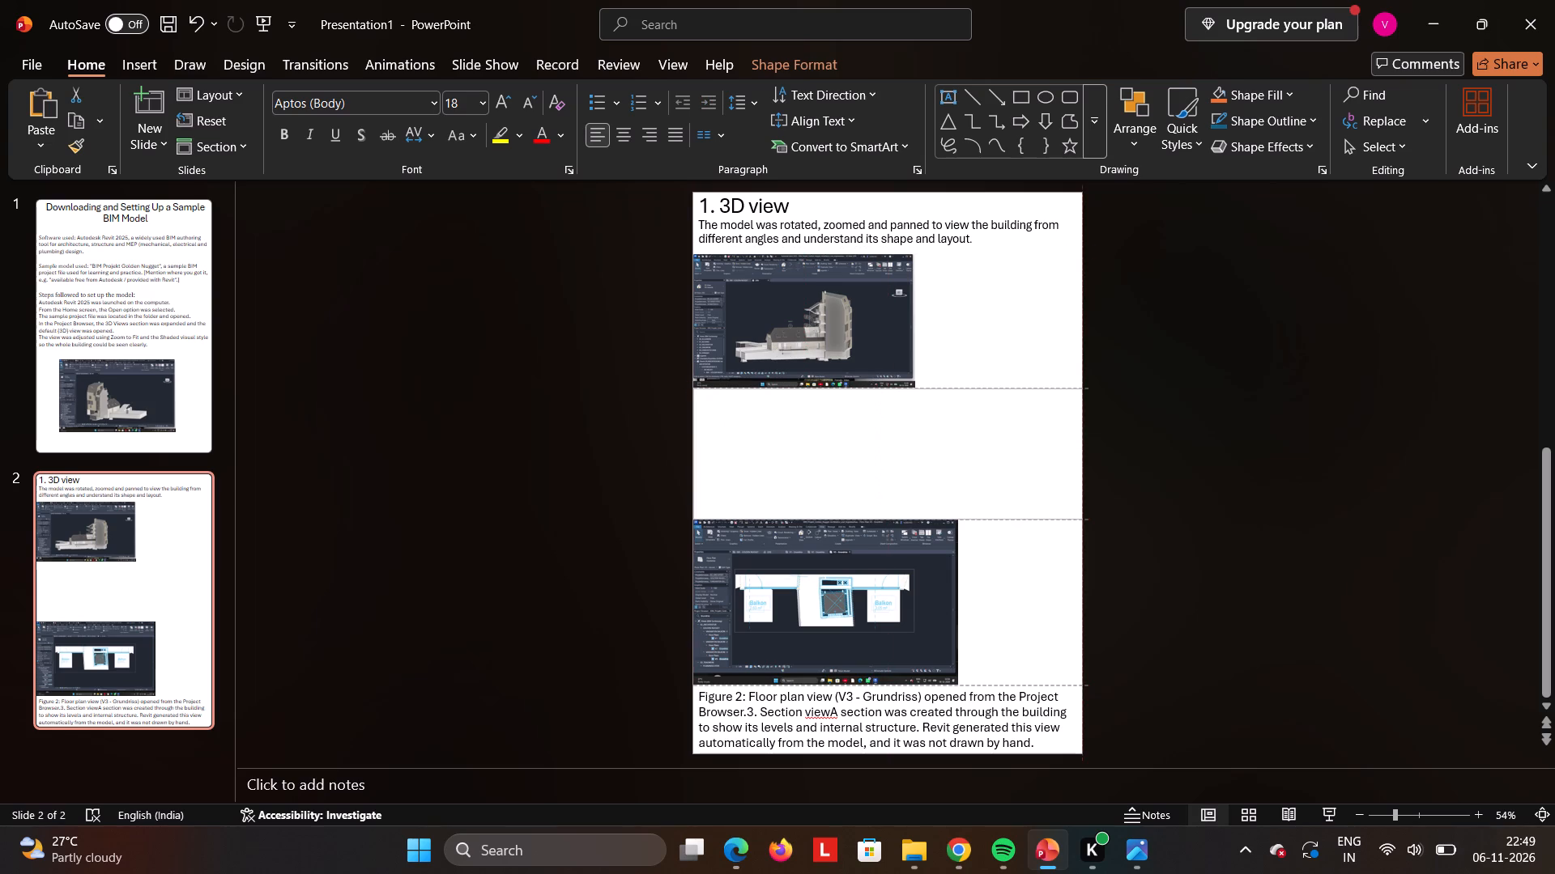
left_click_drag(1086, 513, 1086, 509)
key("ctrl+v")
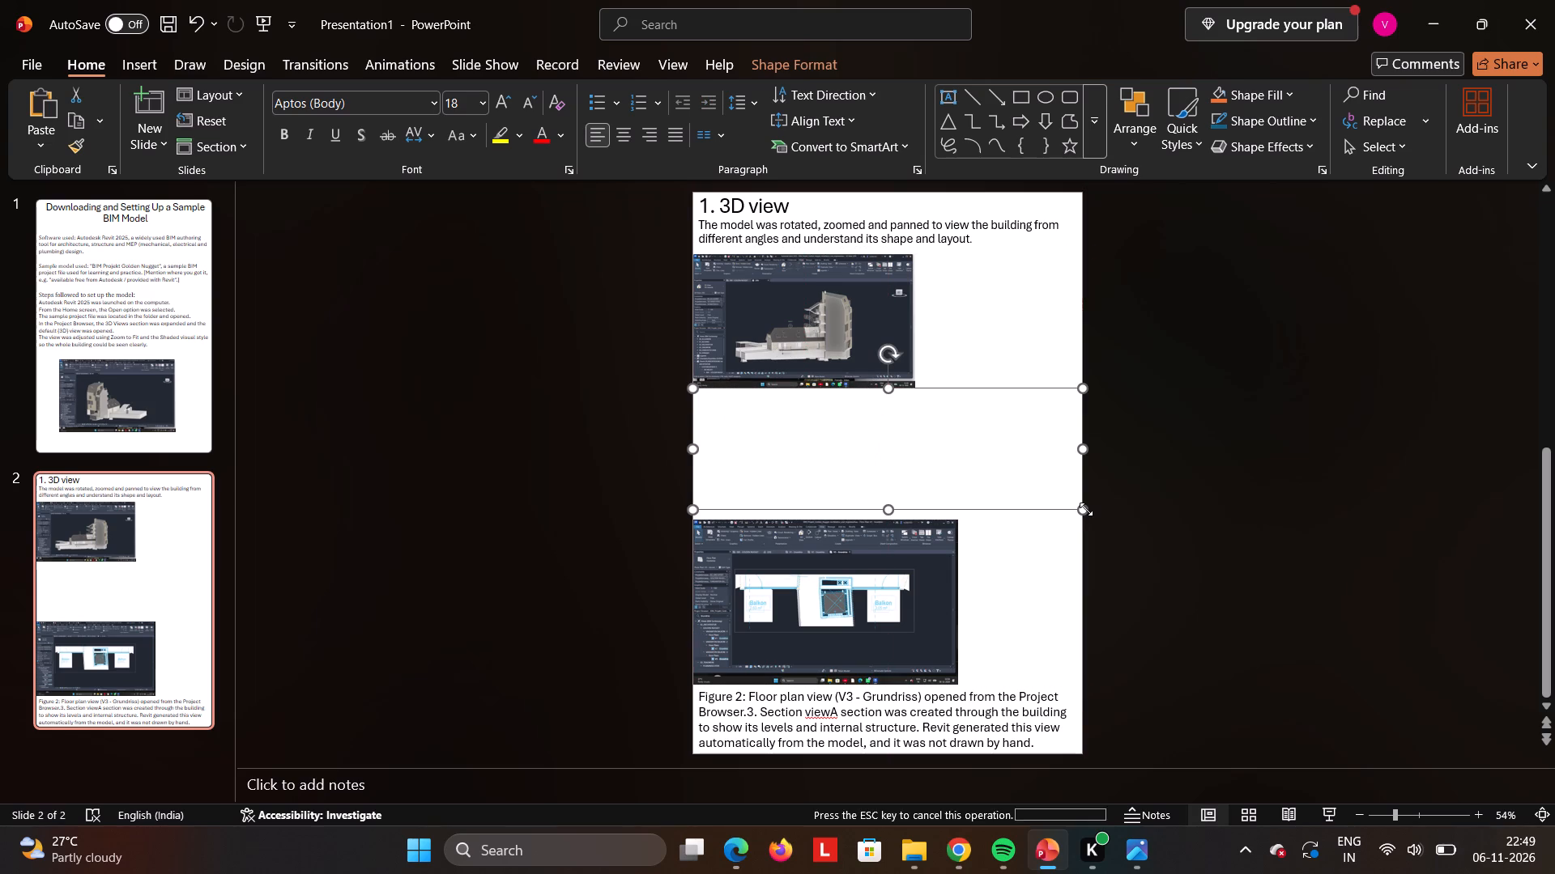
left_click(1217, 503)
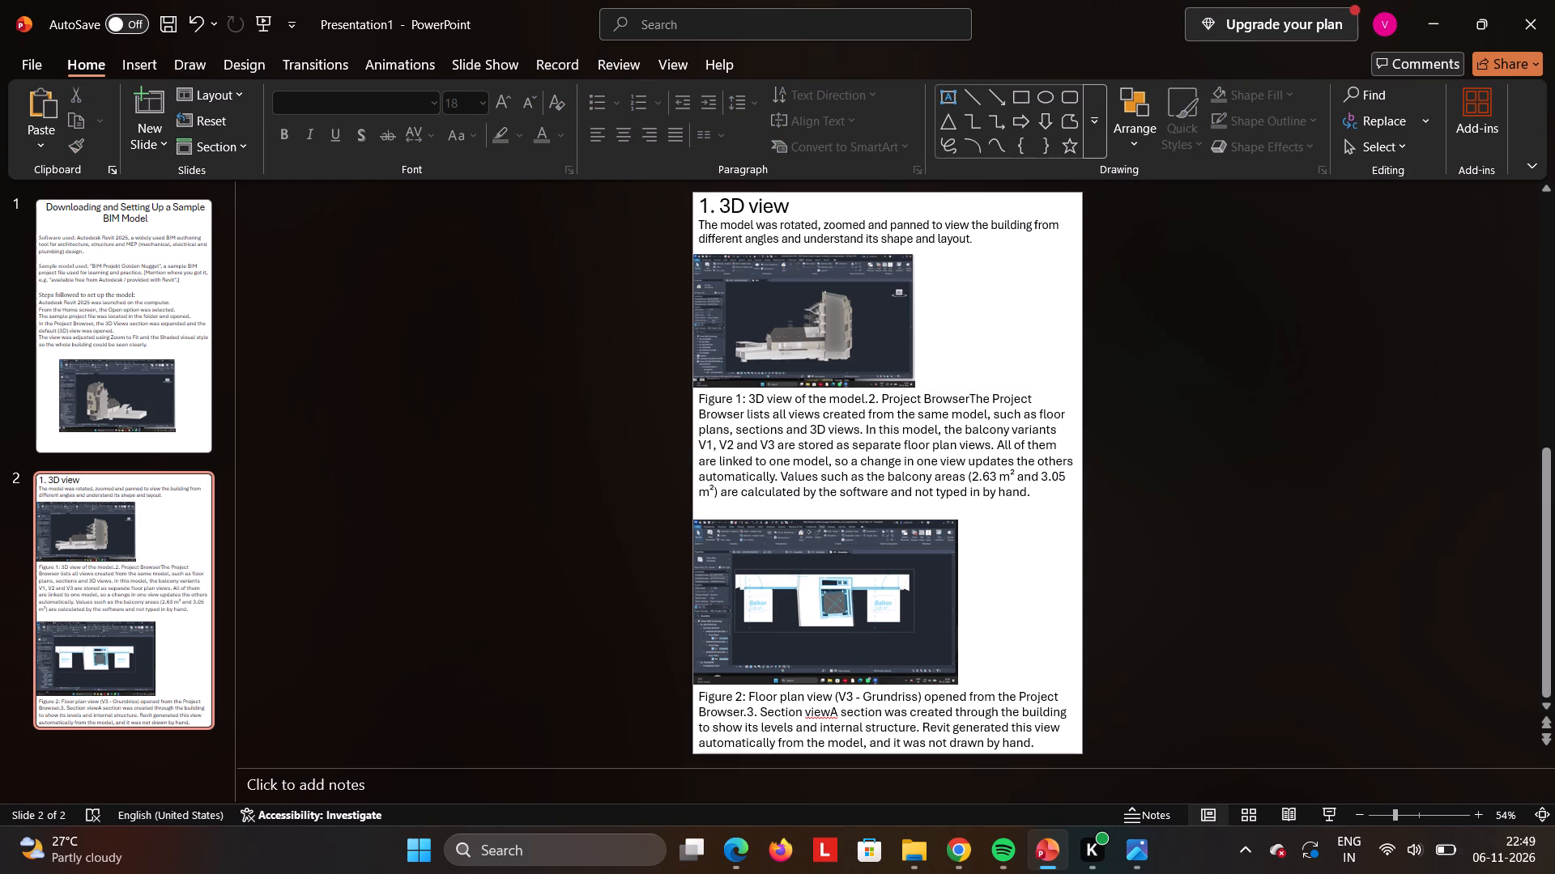
Widen the 3D view screenshot and stretch its top edge up to the introductory text.
left_click(857, 295)
left_click_drag(914, 320, 935, 319)
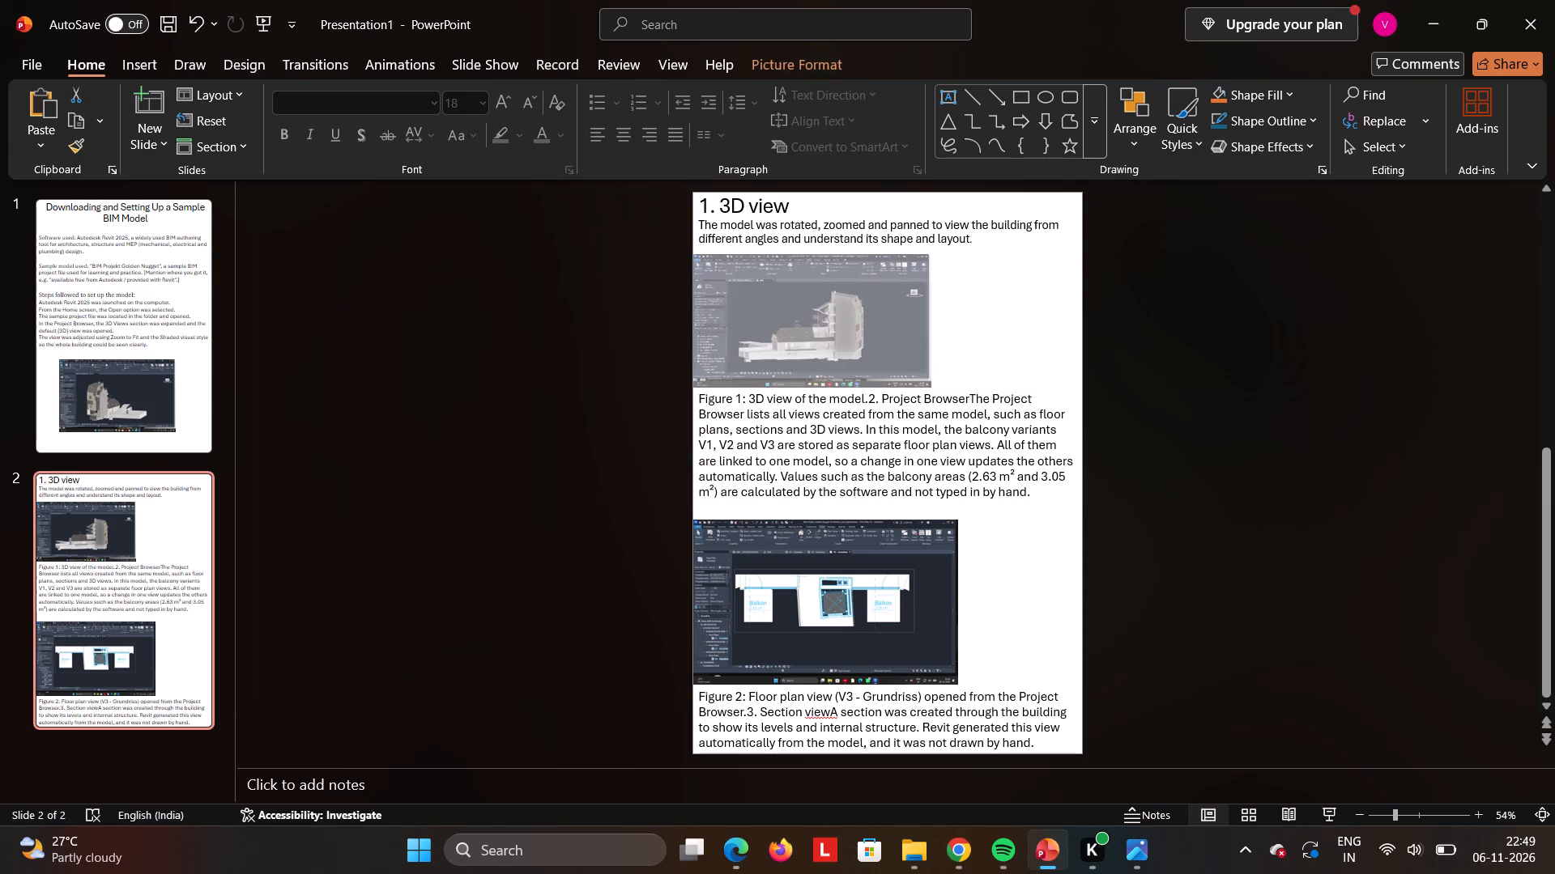
left_click_drag(935, 319, 969, 319)
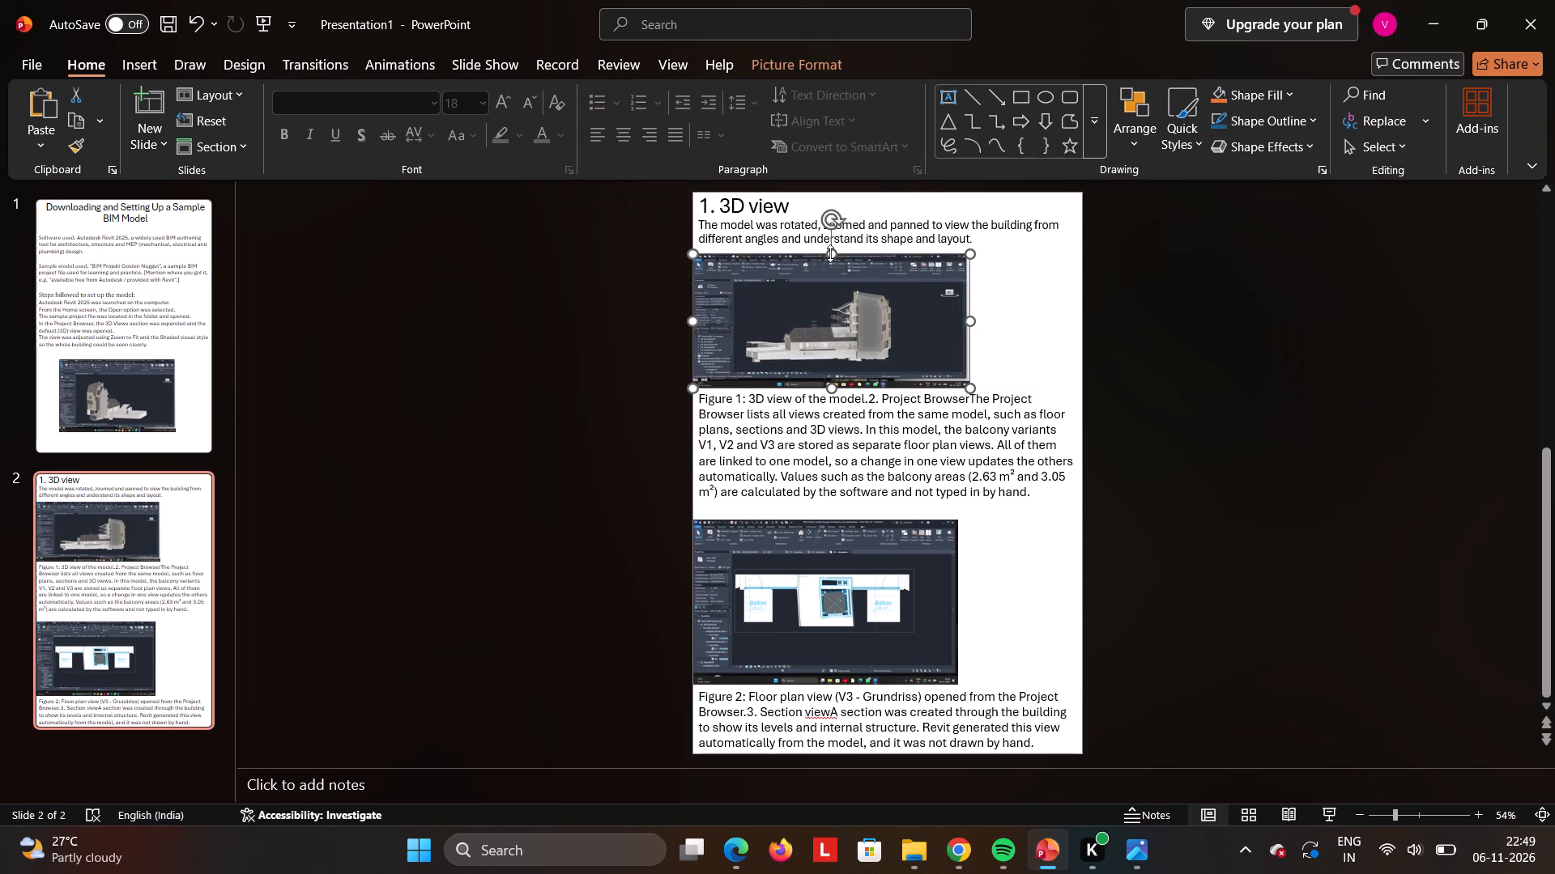
left_click(826, 252)
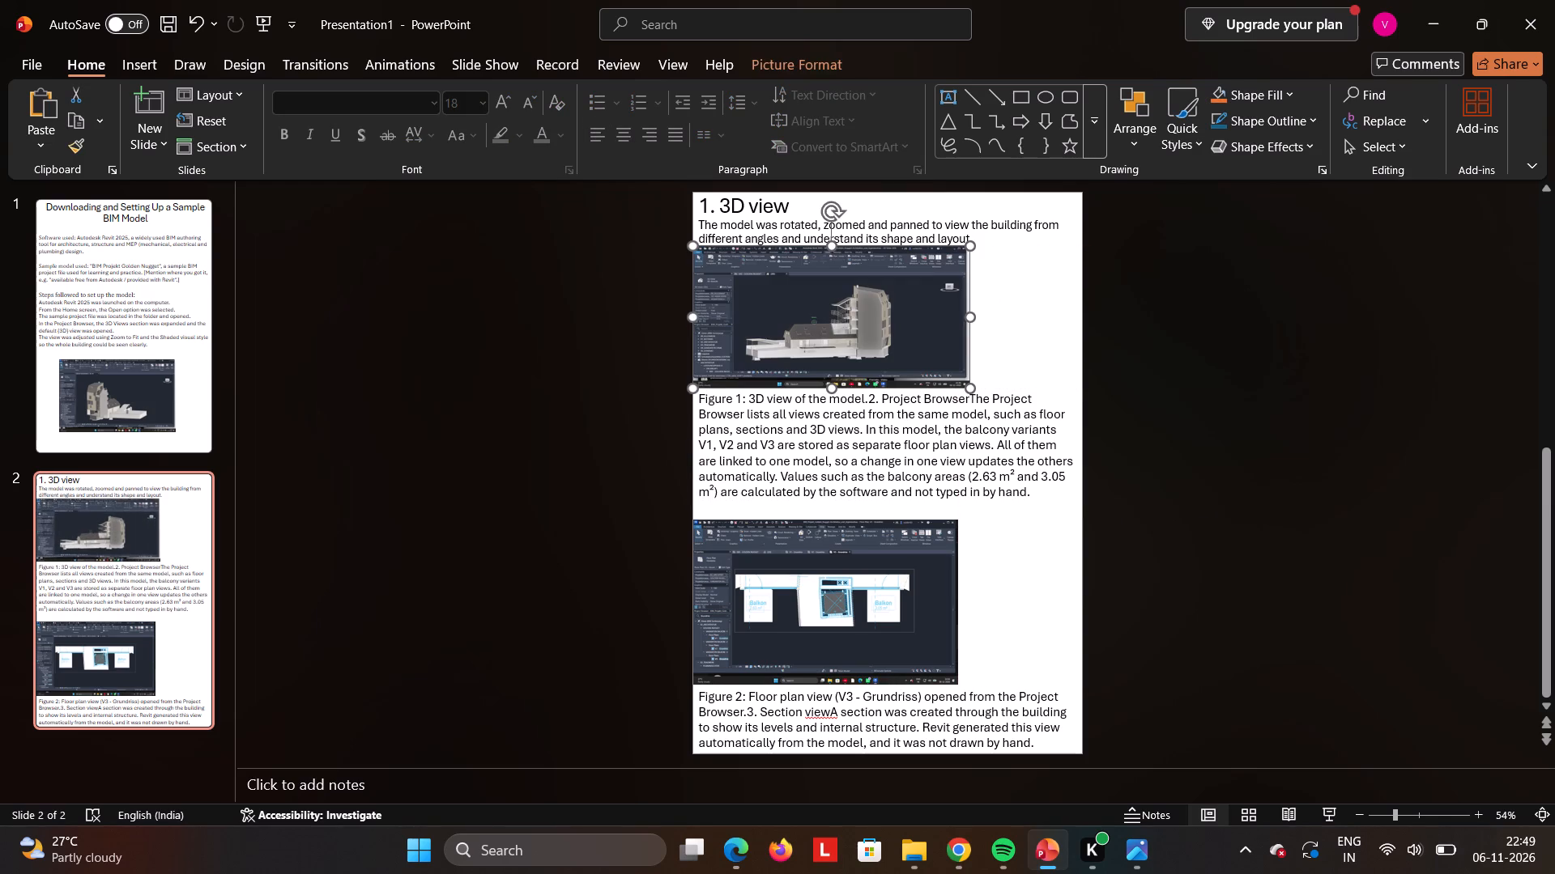
Move the Figure 1 and Project Browser text box slightly down, to just above the floor plan screenshot.
double_click(1009, 500)
double_click(1009, 500)
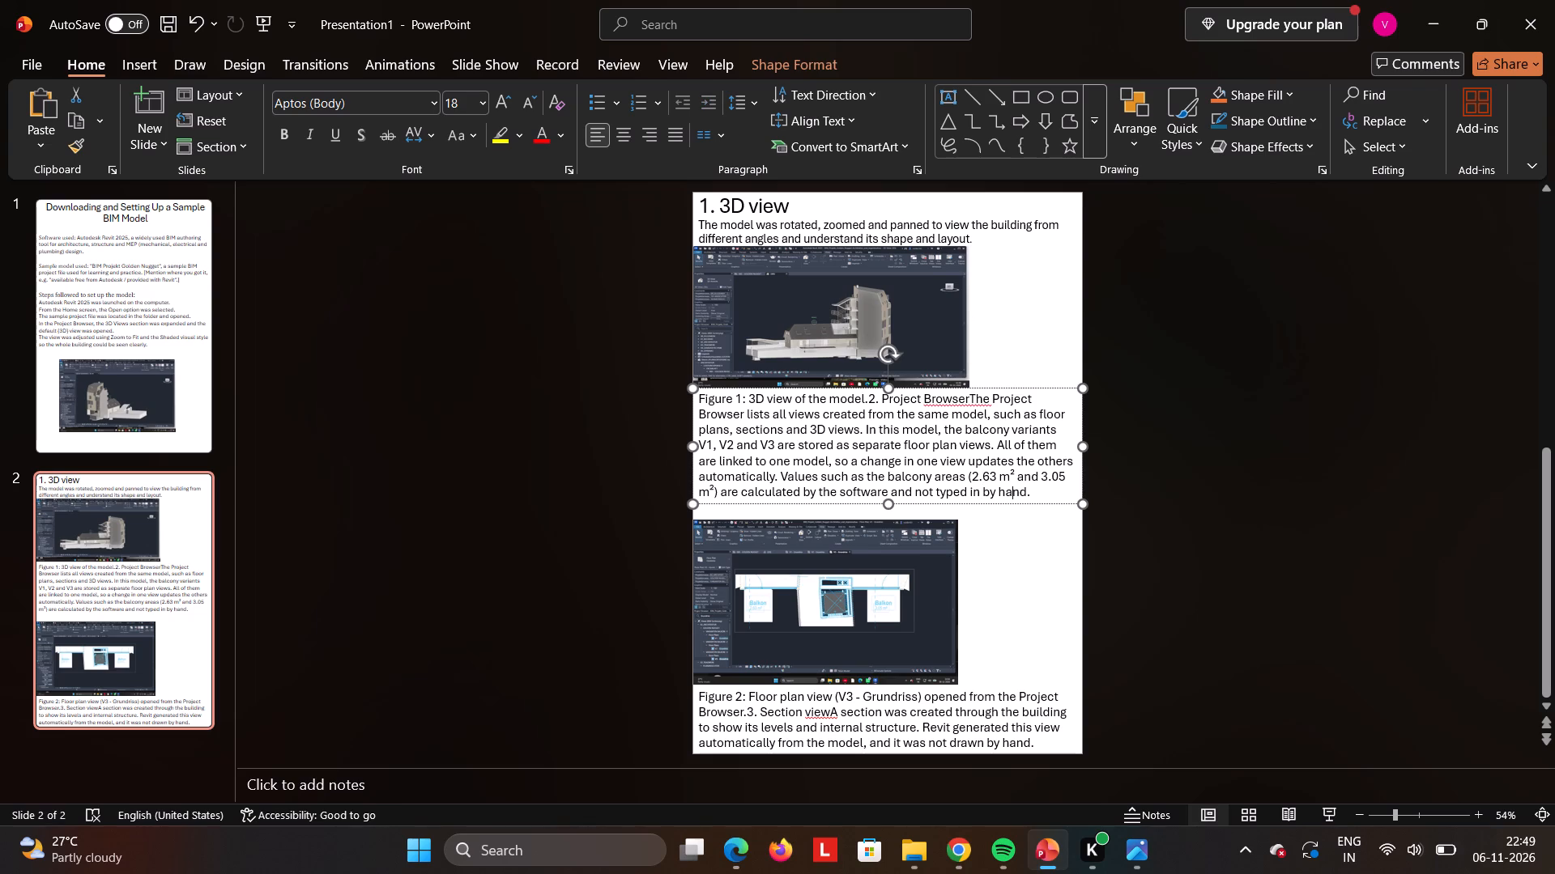
left_click_drag(1012, 501, 1015, 510)
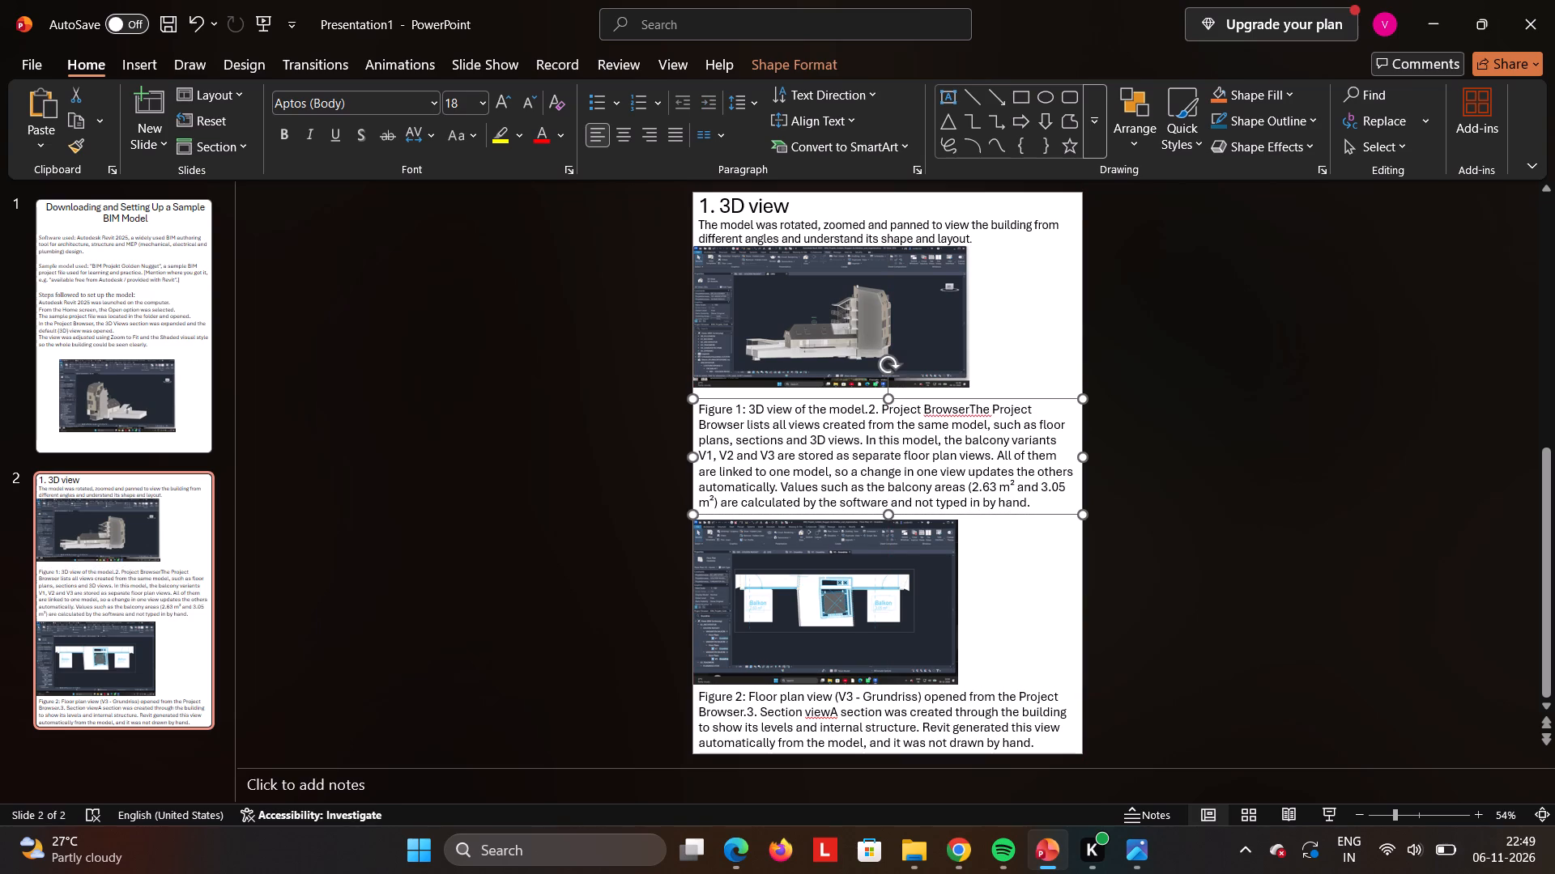
Stretch the 3D view screenshot's bottom edge down to the text box and narrow it to the floor plan screenshot's width.
left_click(820, 383)
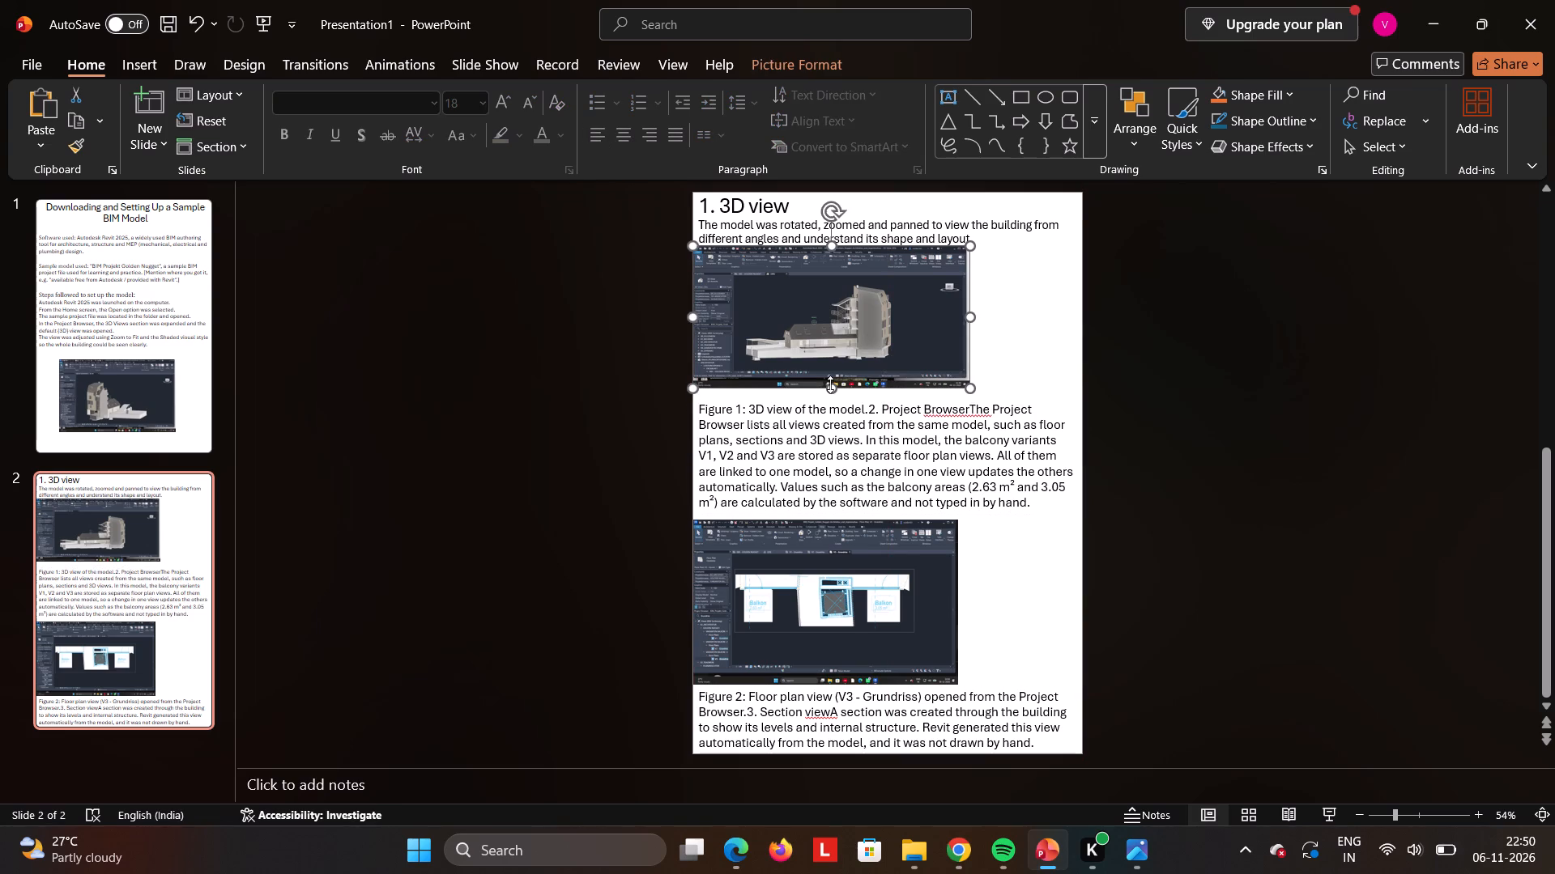
left_click_drag(832, 386, 833, 397)
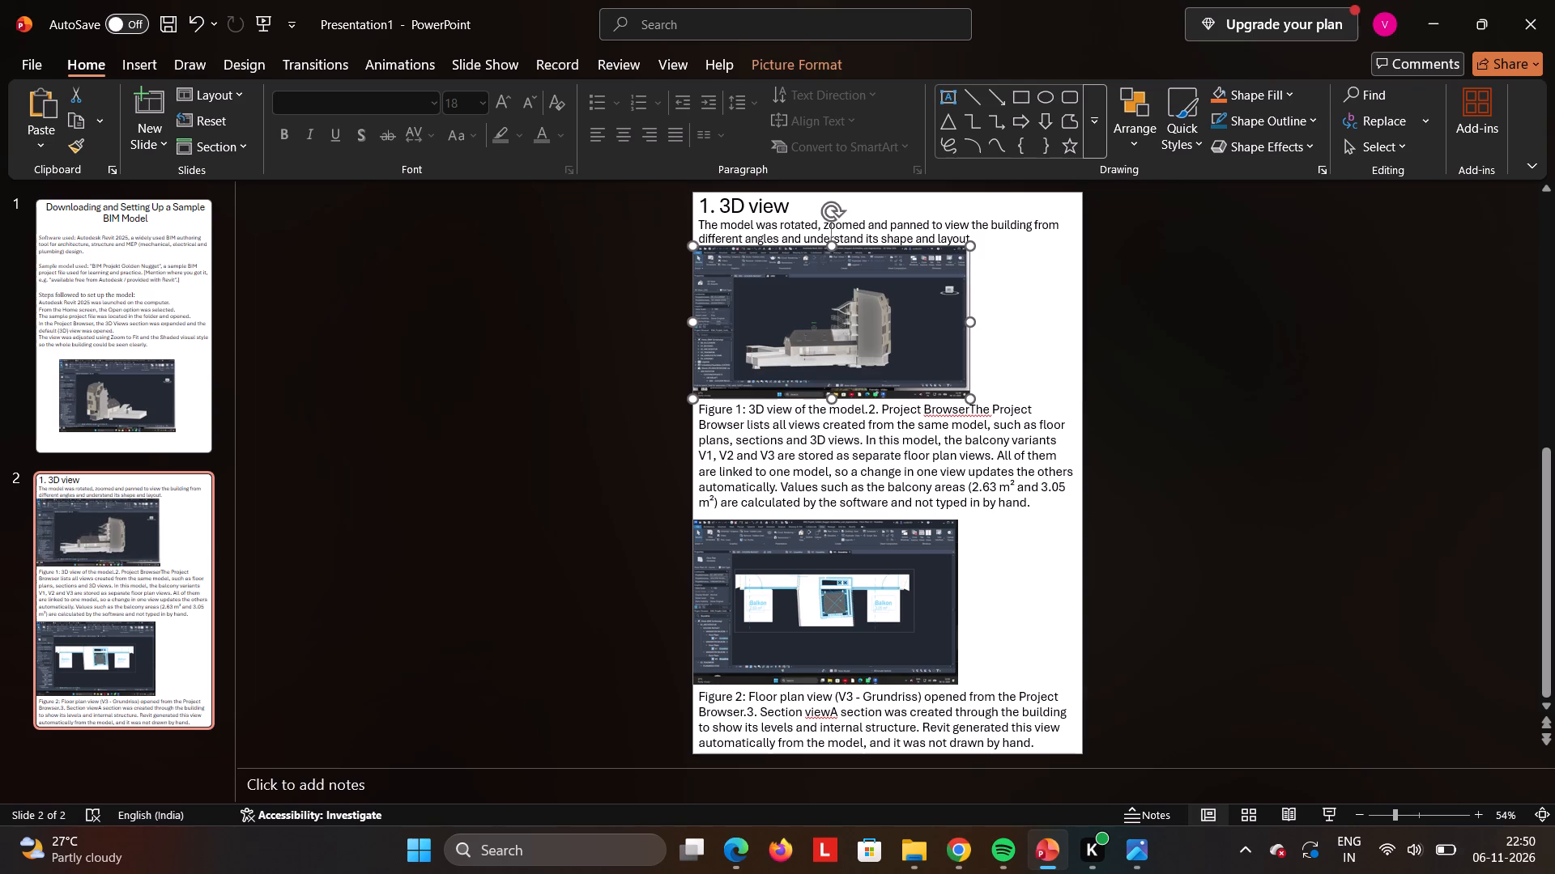
left_click_drag(969, 322, 961, 322)
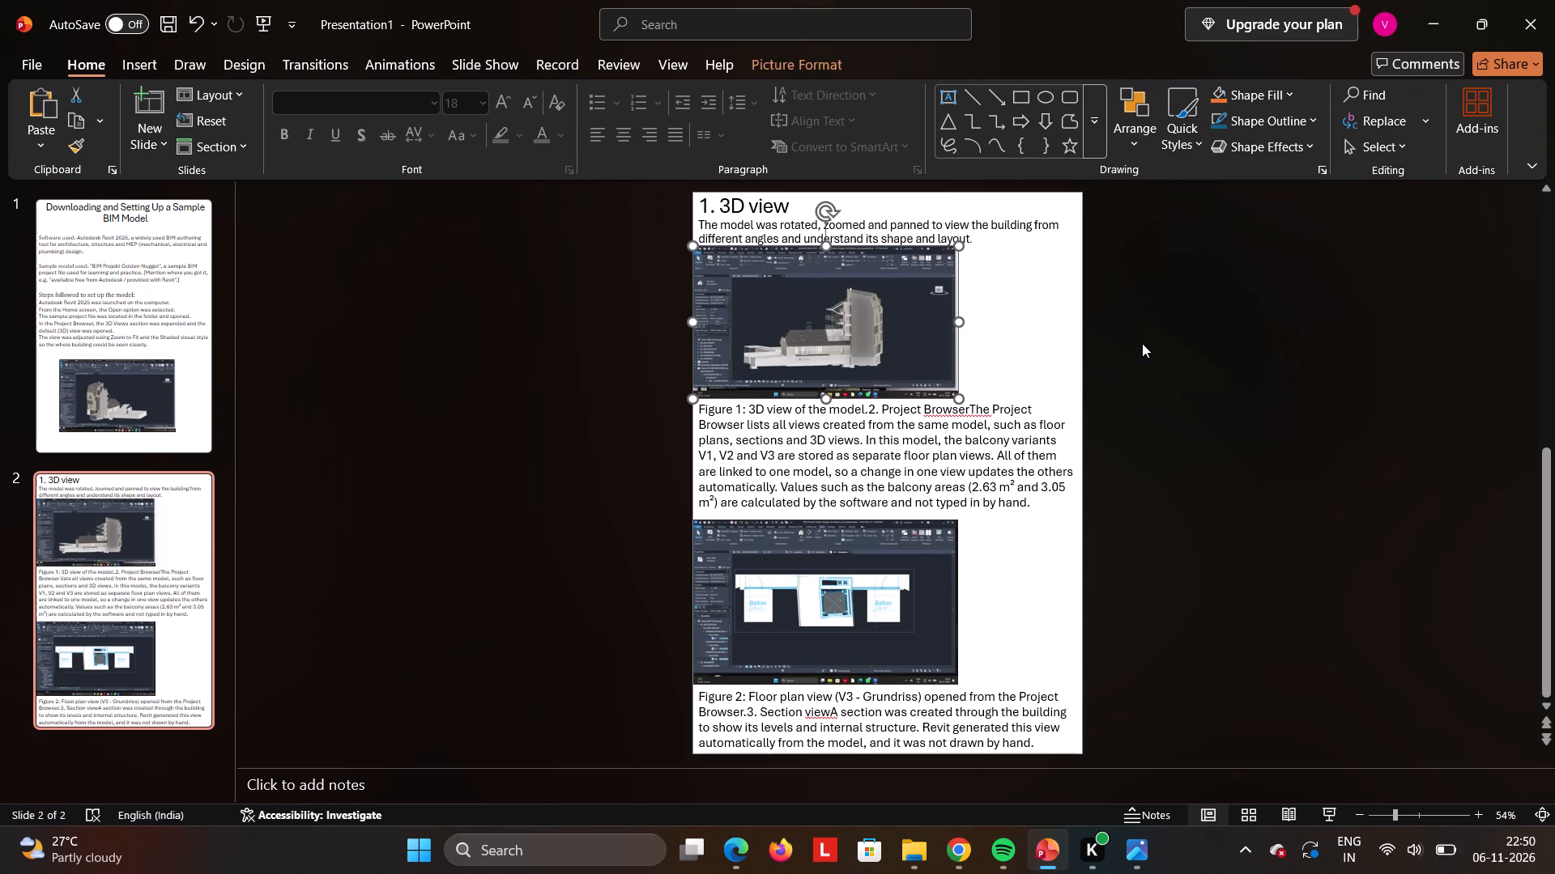
left_click(1186, 353)
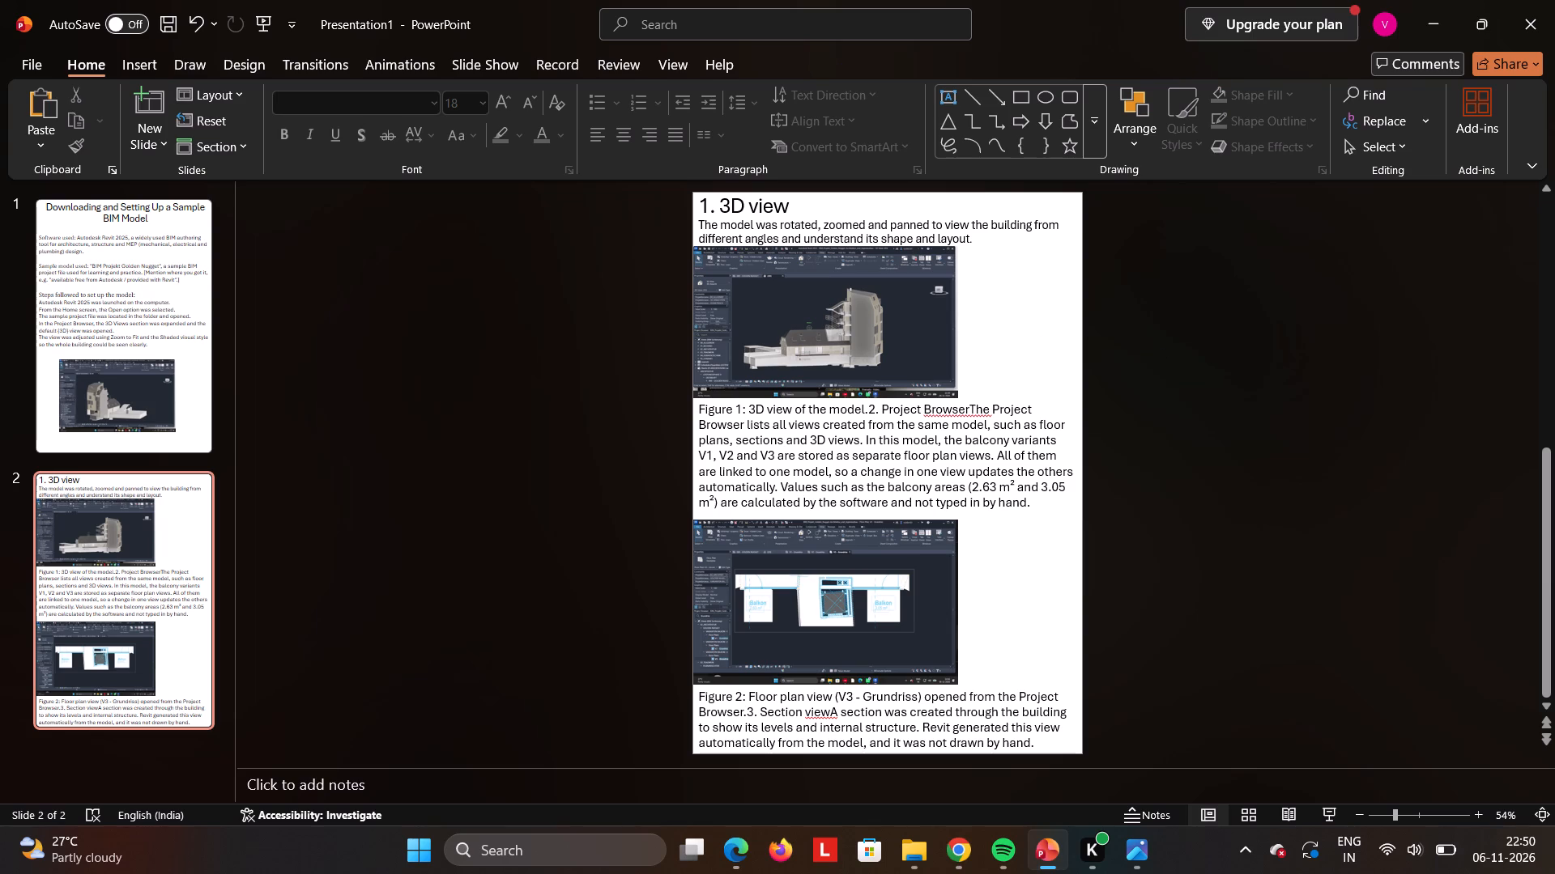
Centre the 3D view and floor plan screenshots horizontally on slide 2, with the 3D view sitting just below the introductory text.
left_click_drag(908, 333, 950, 333)
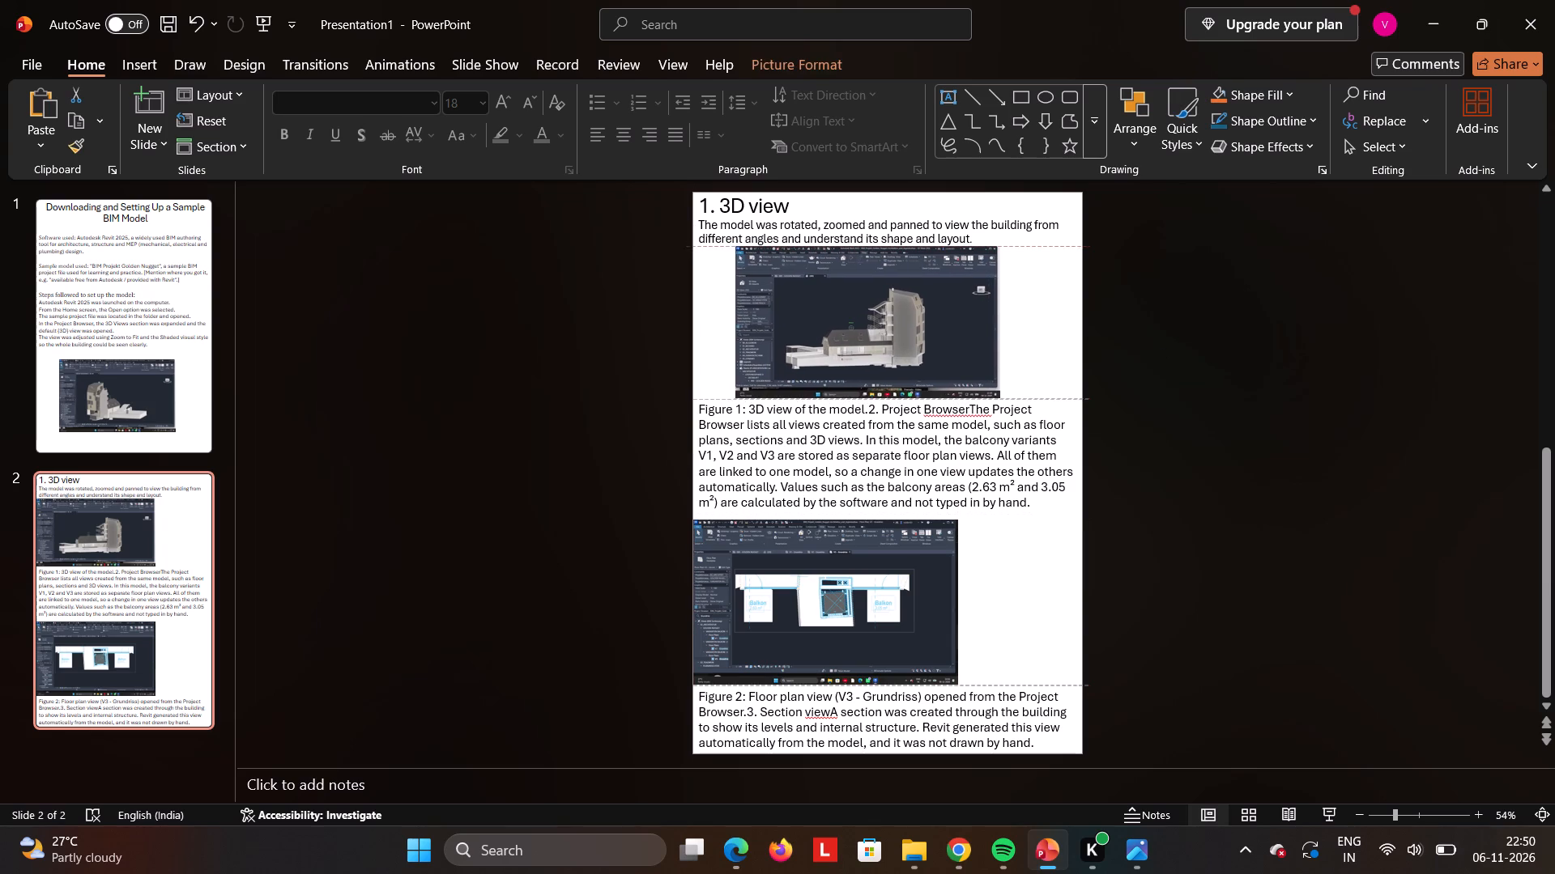
left_click_drag(890, 617, 940, 610)
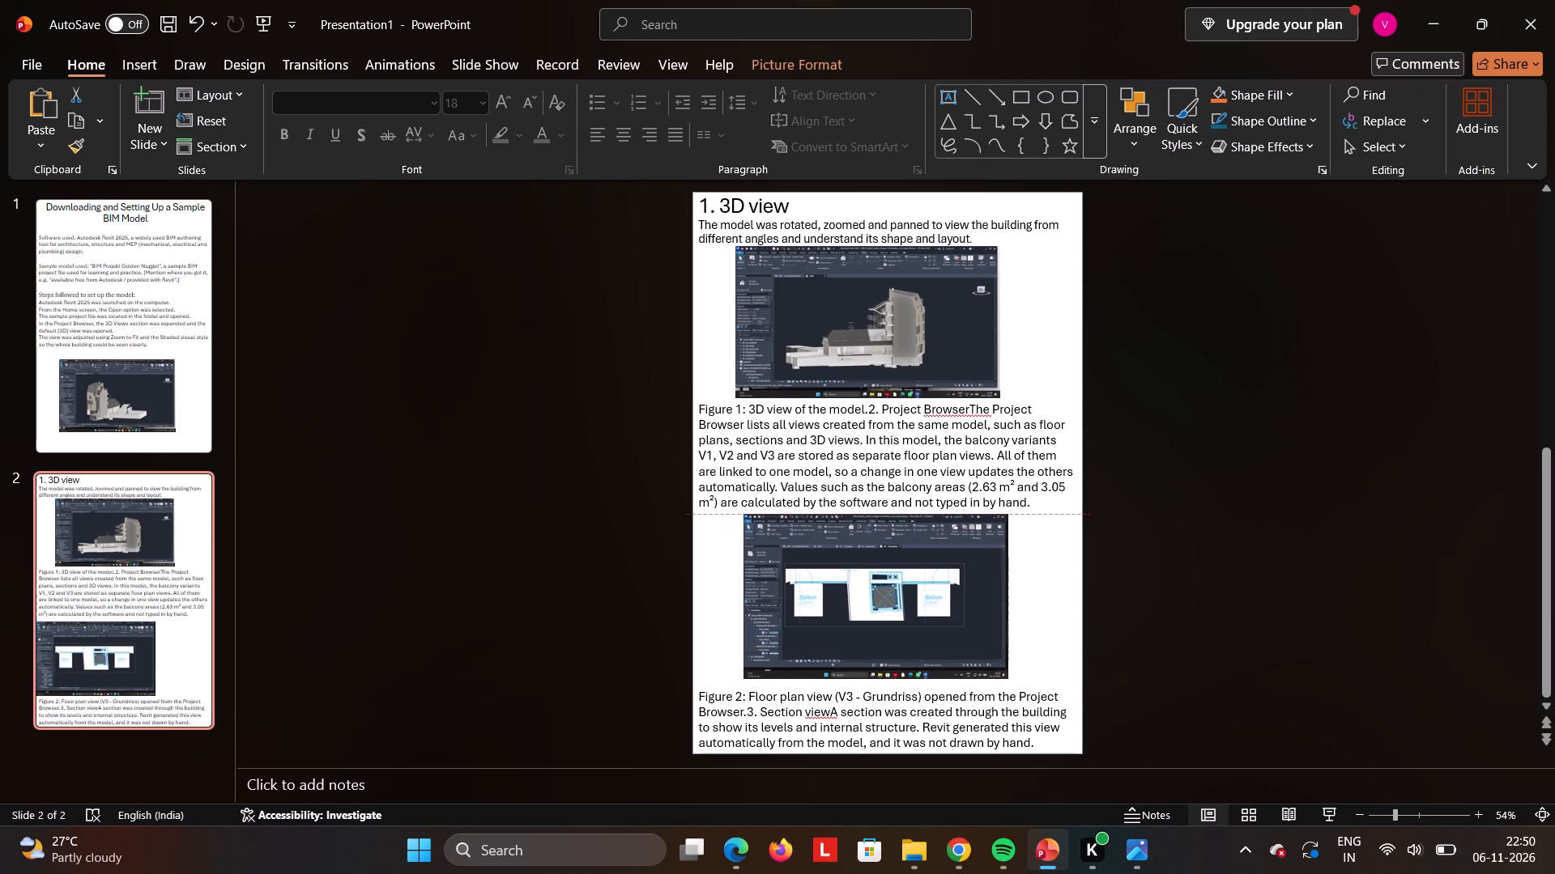
left_click_drag(940, 610, 944, 609)
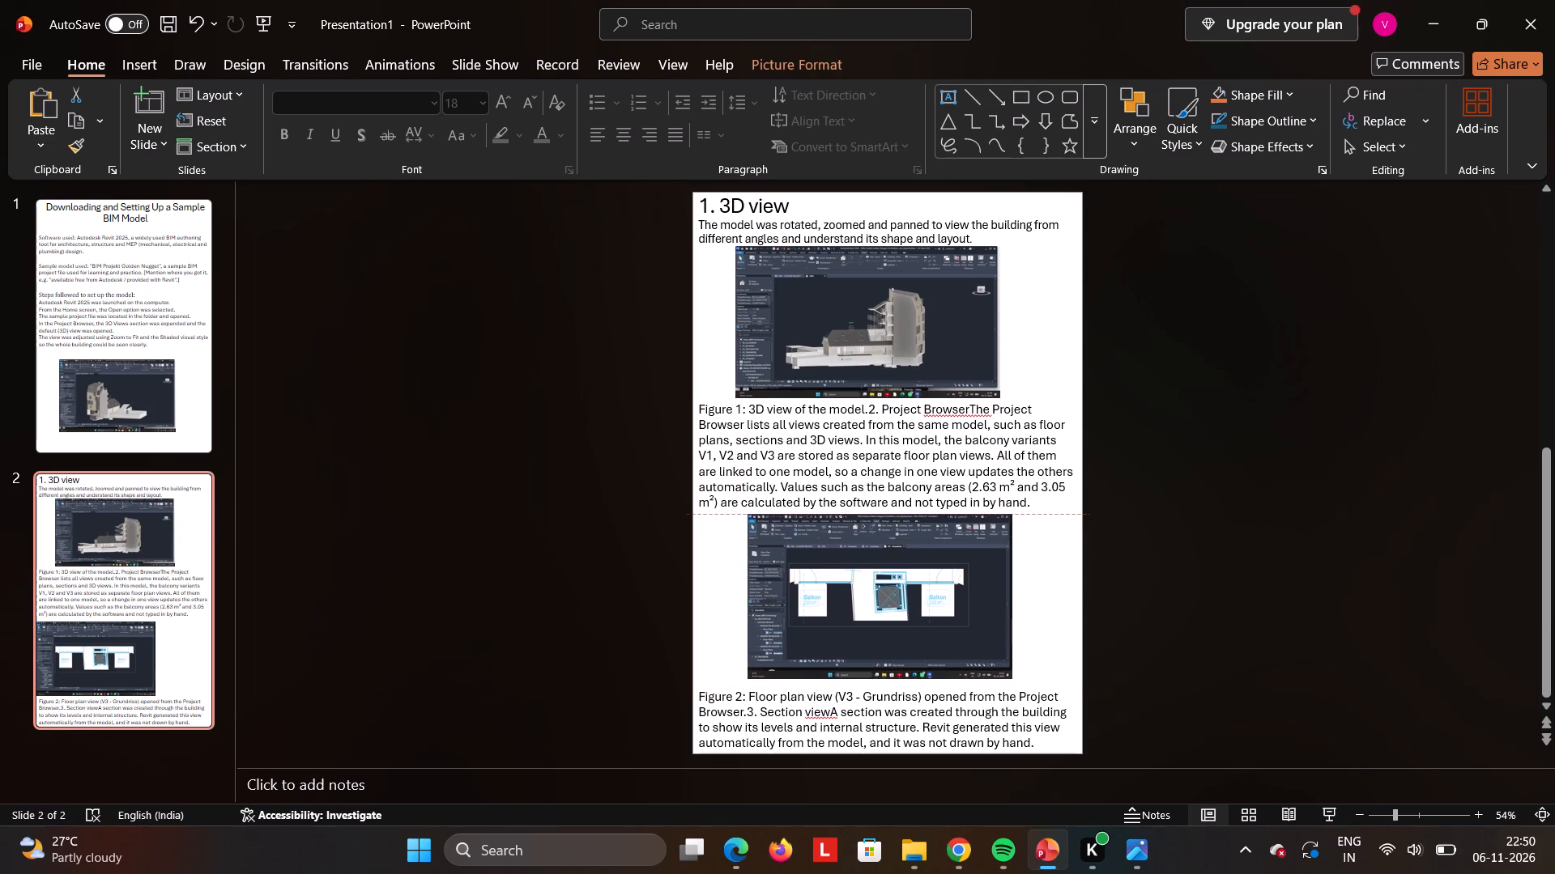
left_click_drag(944, 609, 948, 607)
left_click_drag(901, 355, 920, 350)
left_click(1185, 314)
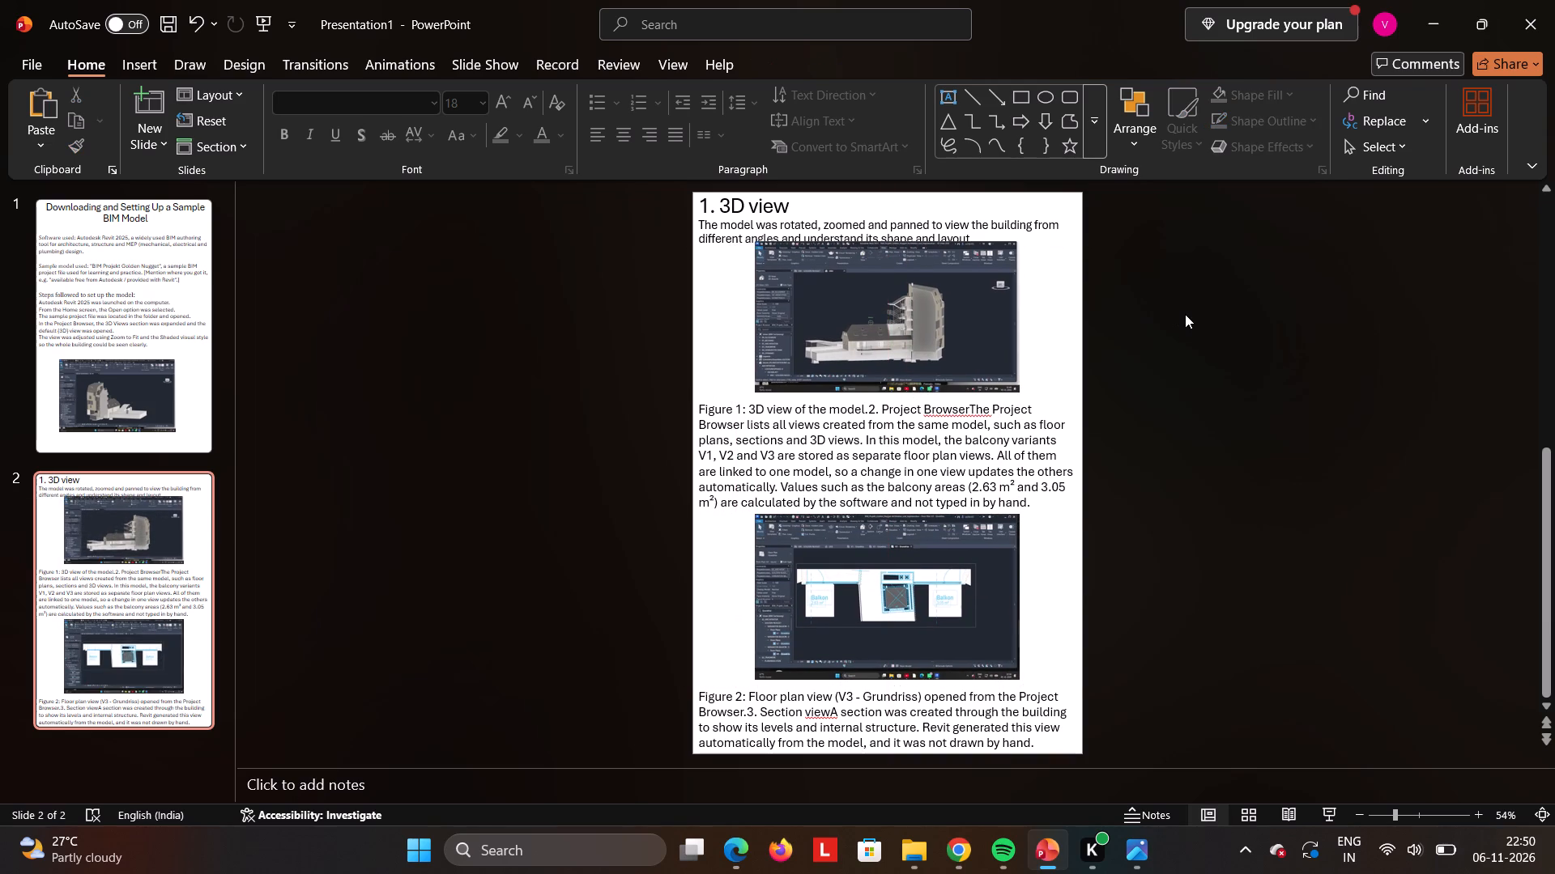
left_click(905, 359)
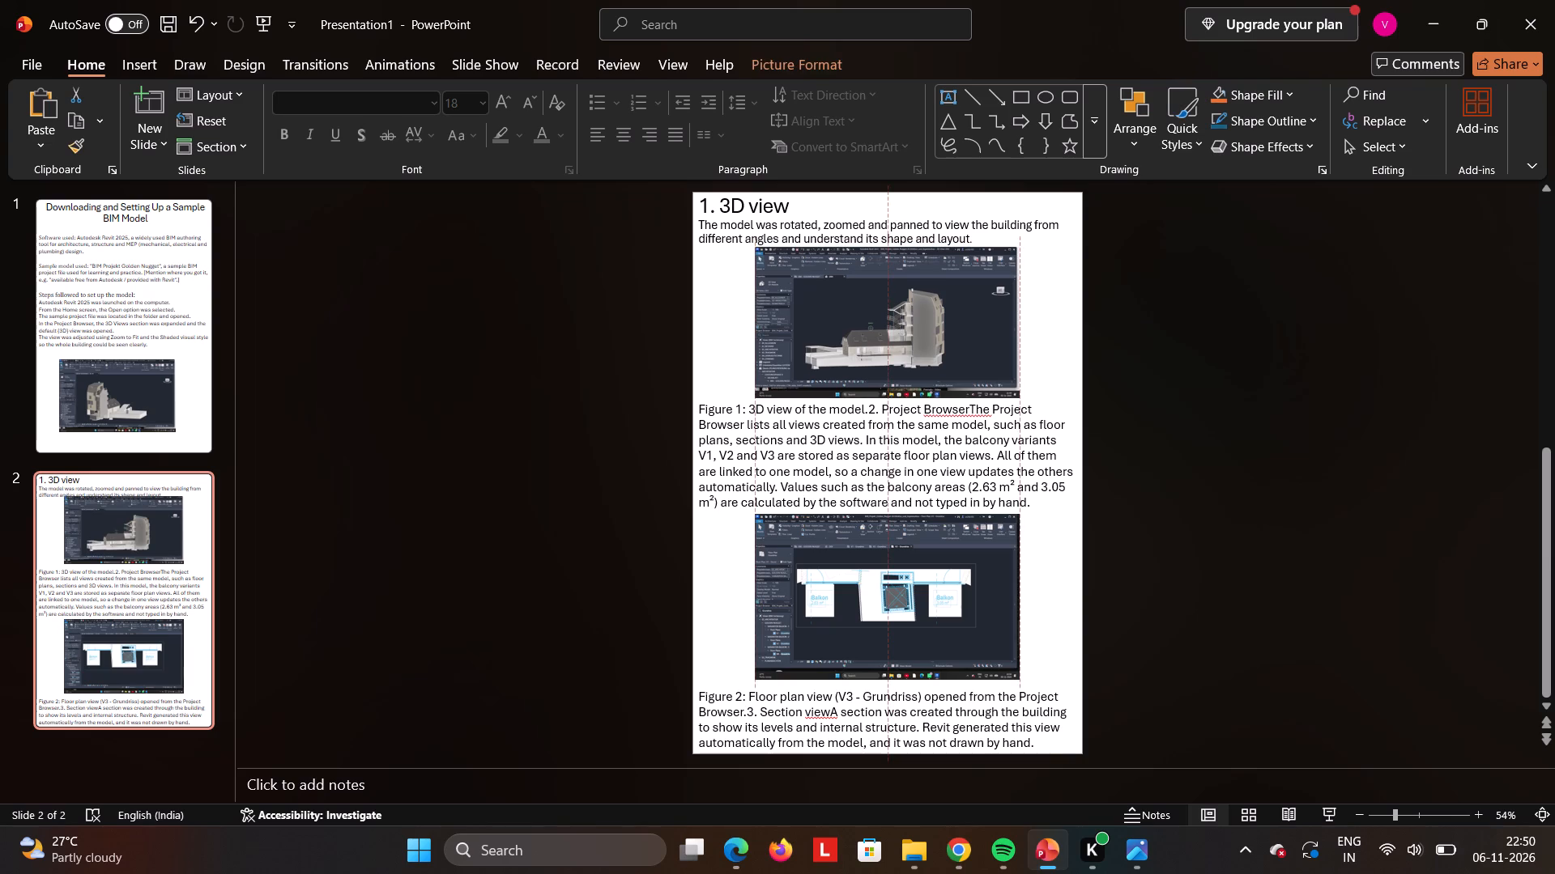
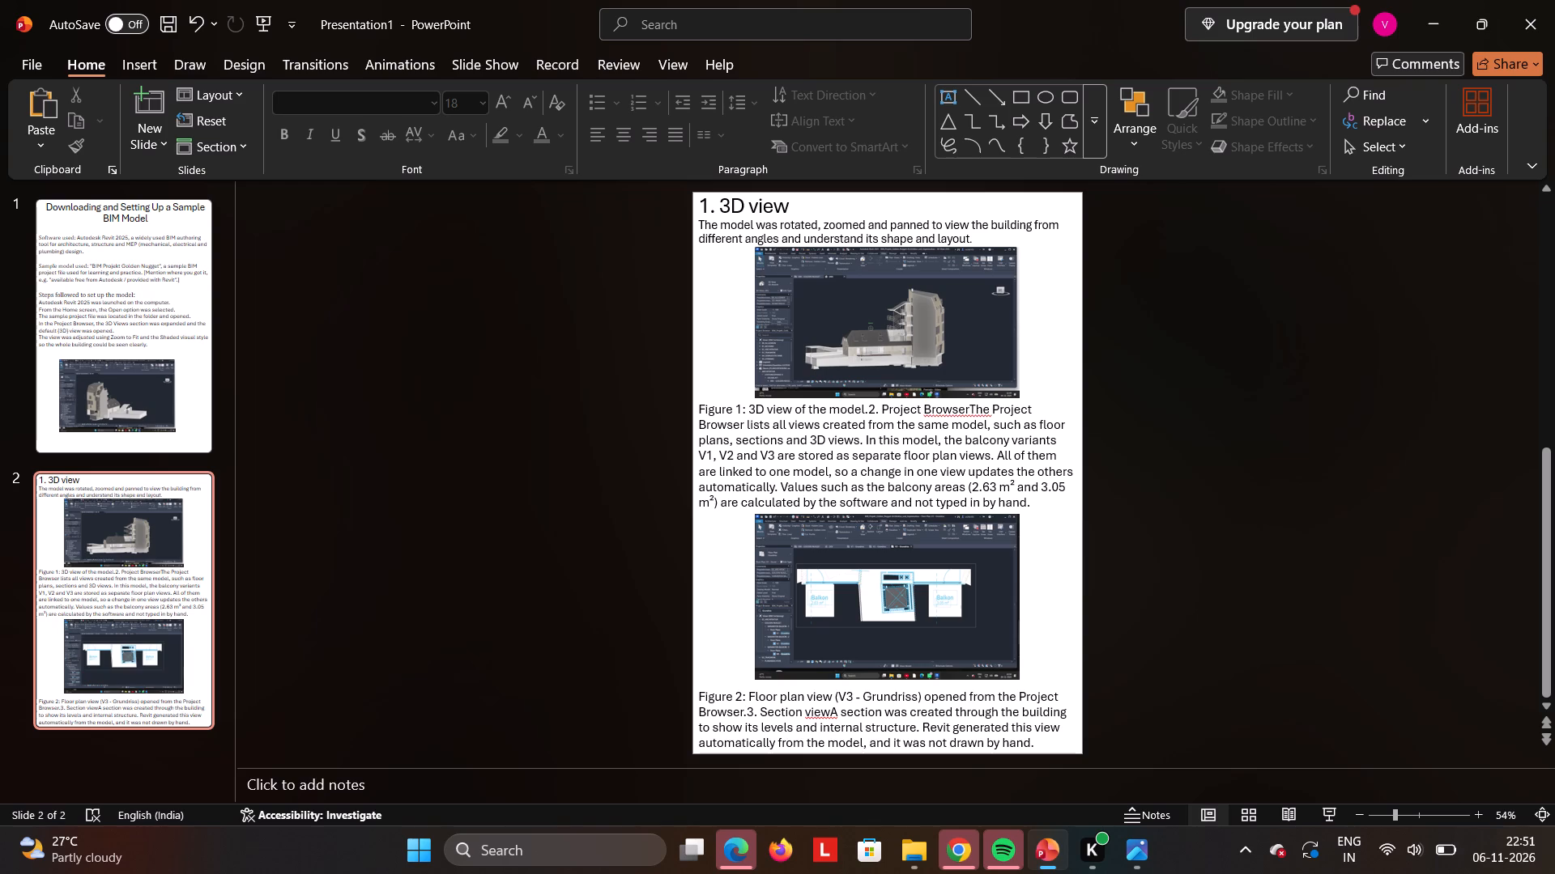
left_click_drag(747, 714, 1054, 739)
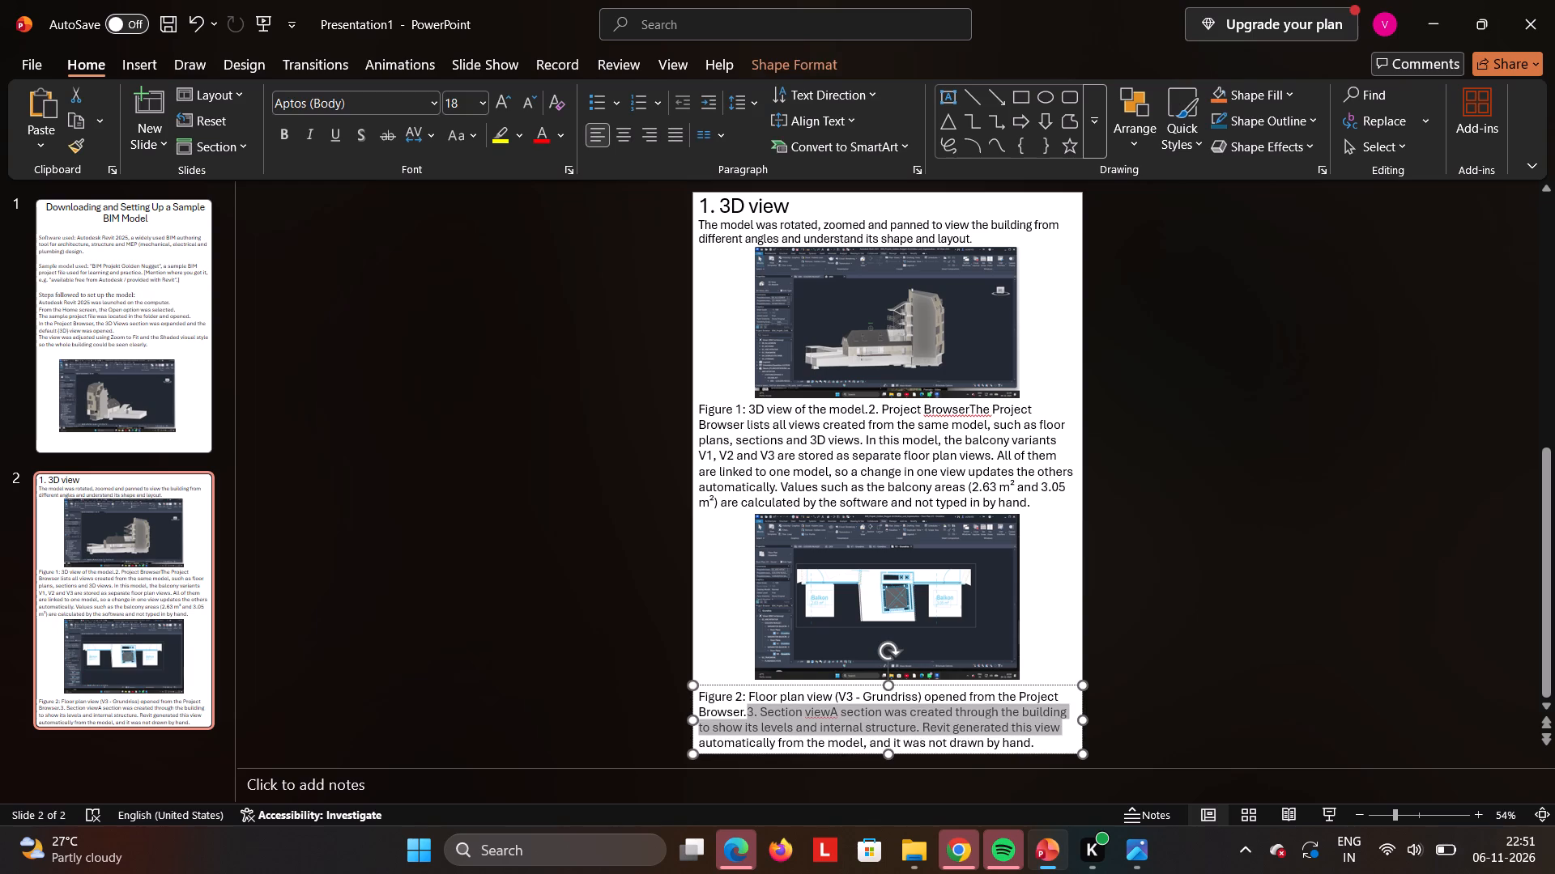
Delete the "3. Section view" heading and its paragraph after the Figure 2 caption in the text box below the floor plan screenshot.
left_click_drag(1054, 739, 1059, 742)
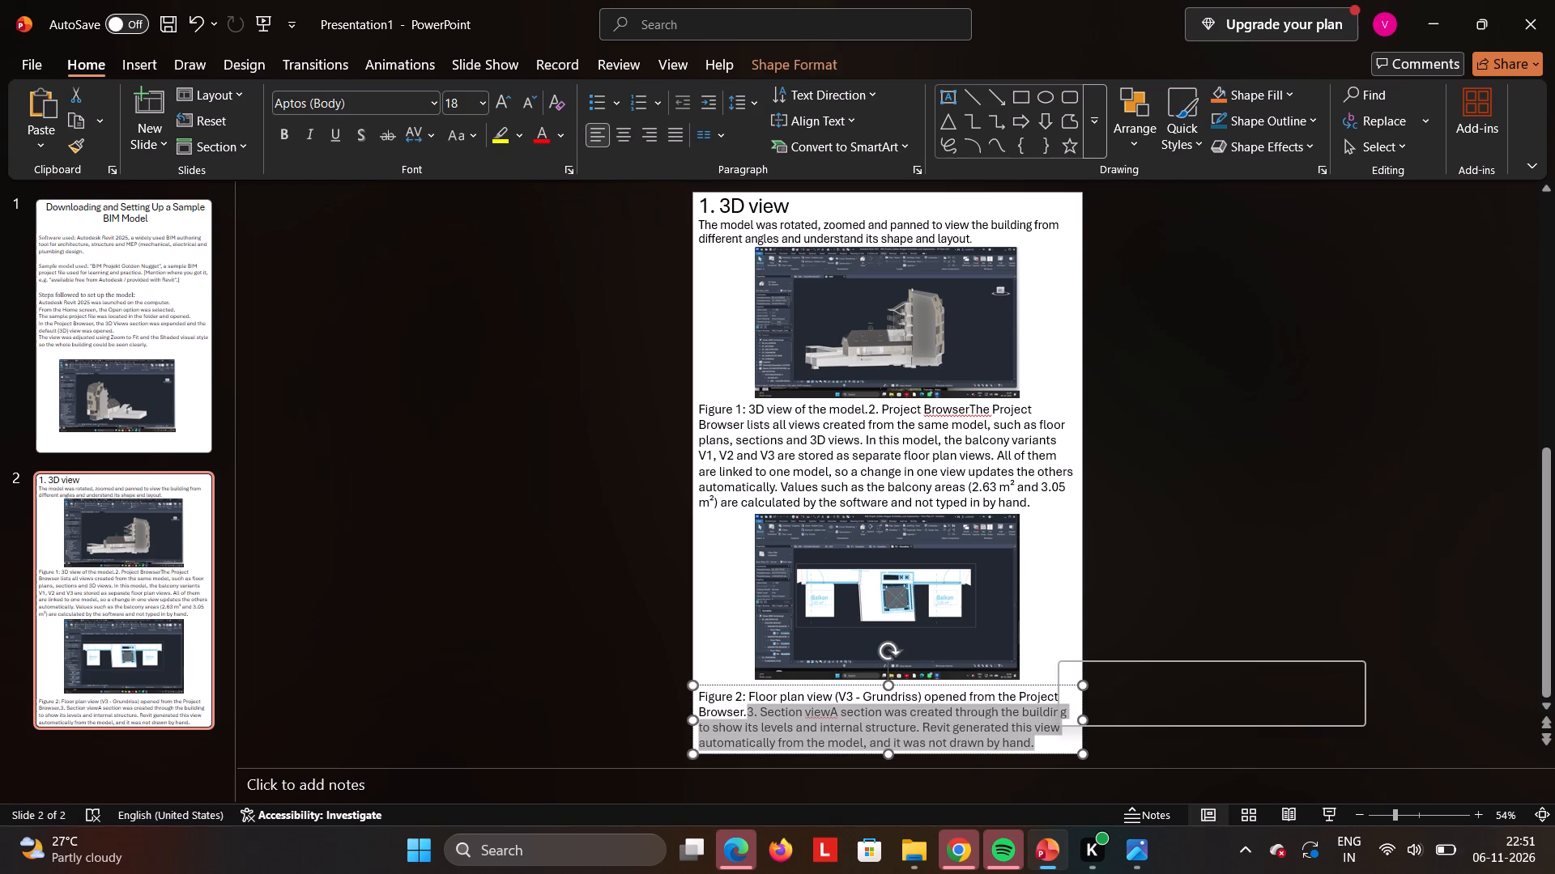
key("Delete")
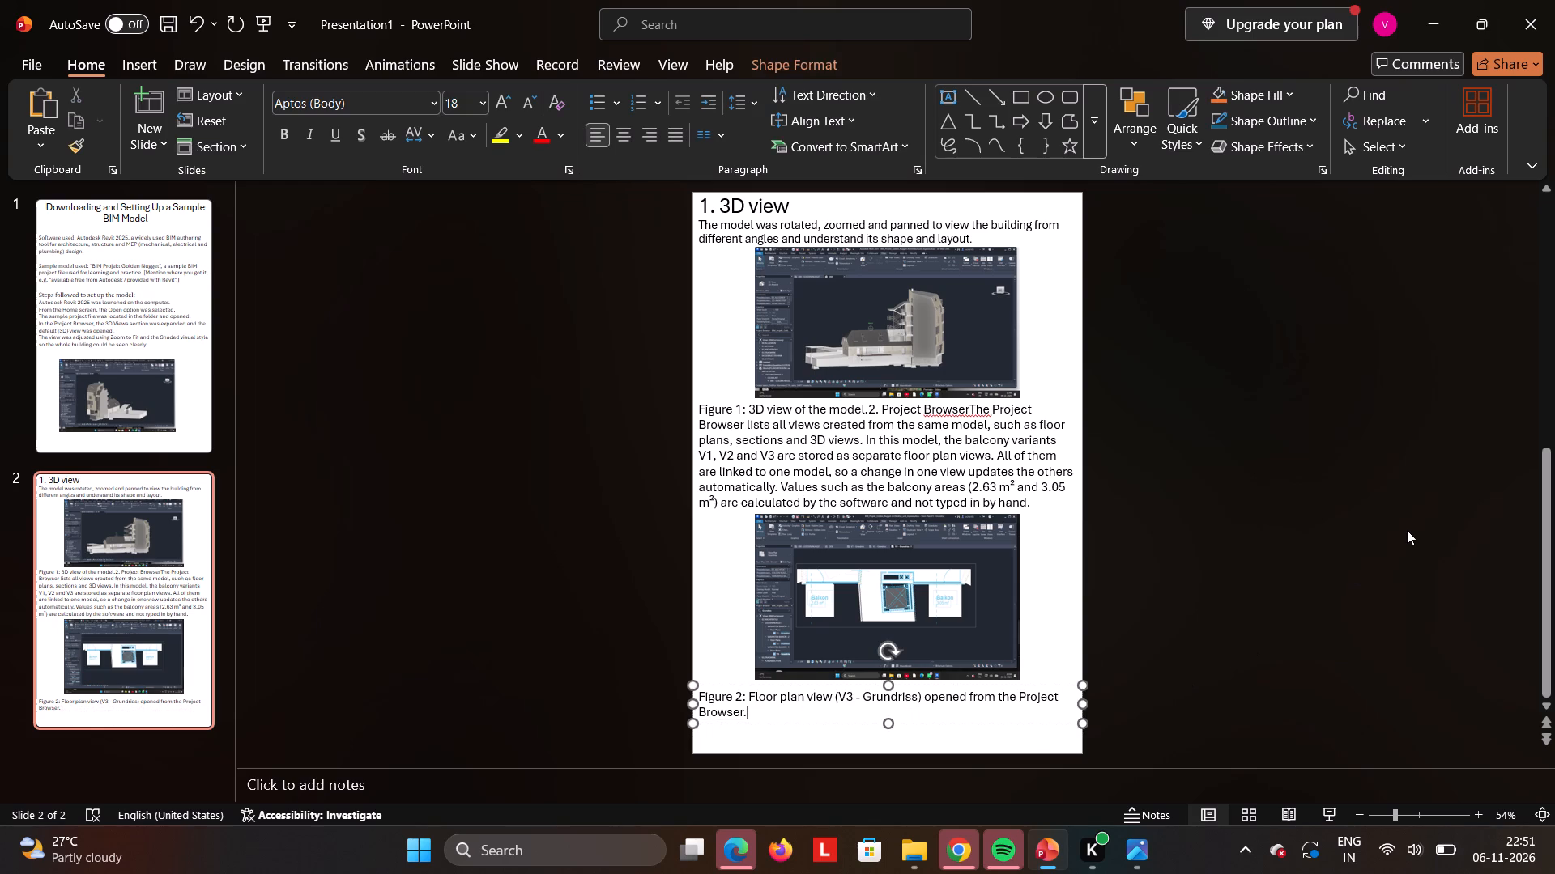
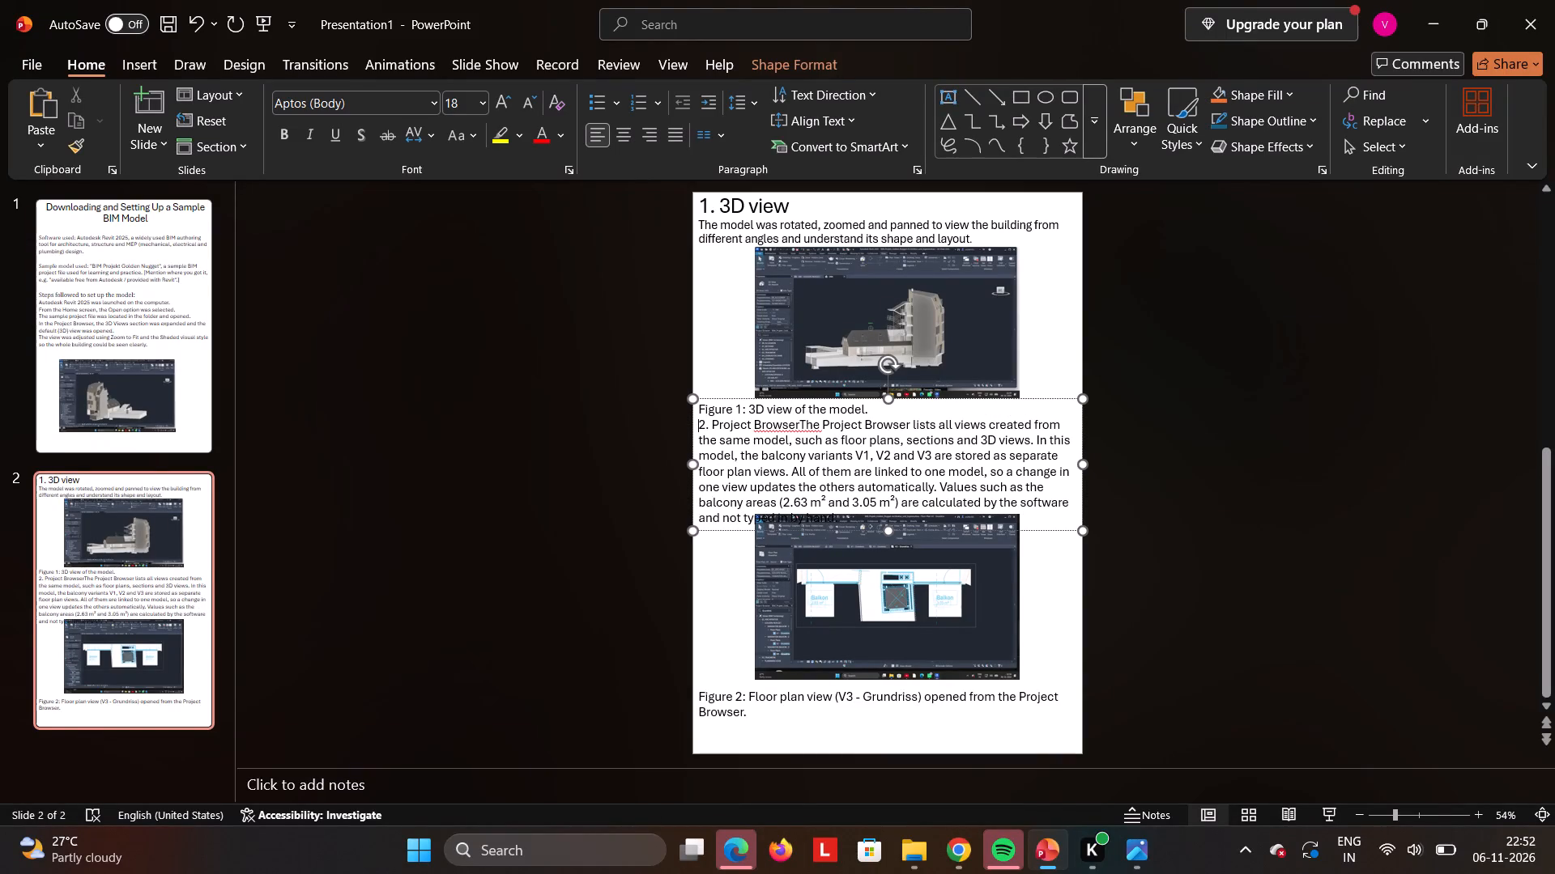
Insert a blank line between the Figure 1 caption and the "2. Project Browser" text on slide 2.
key("Return")
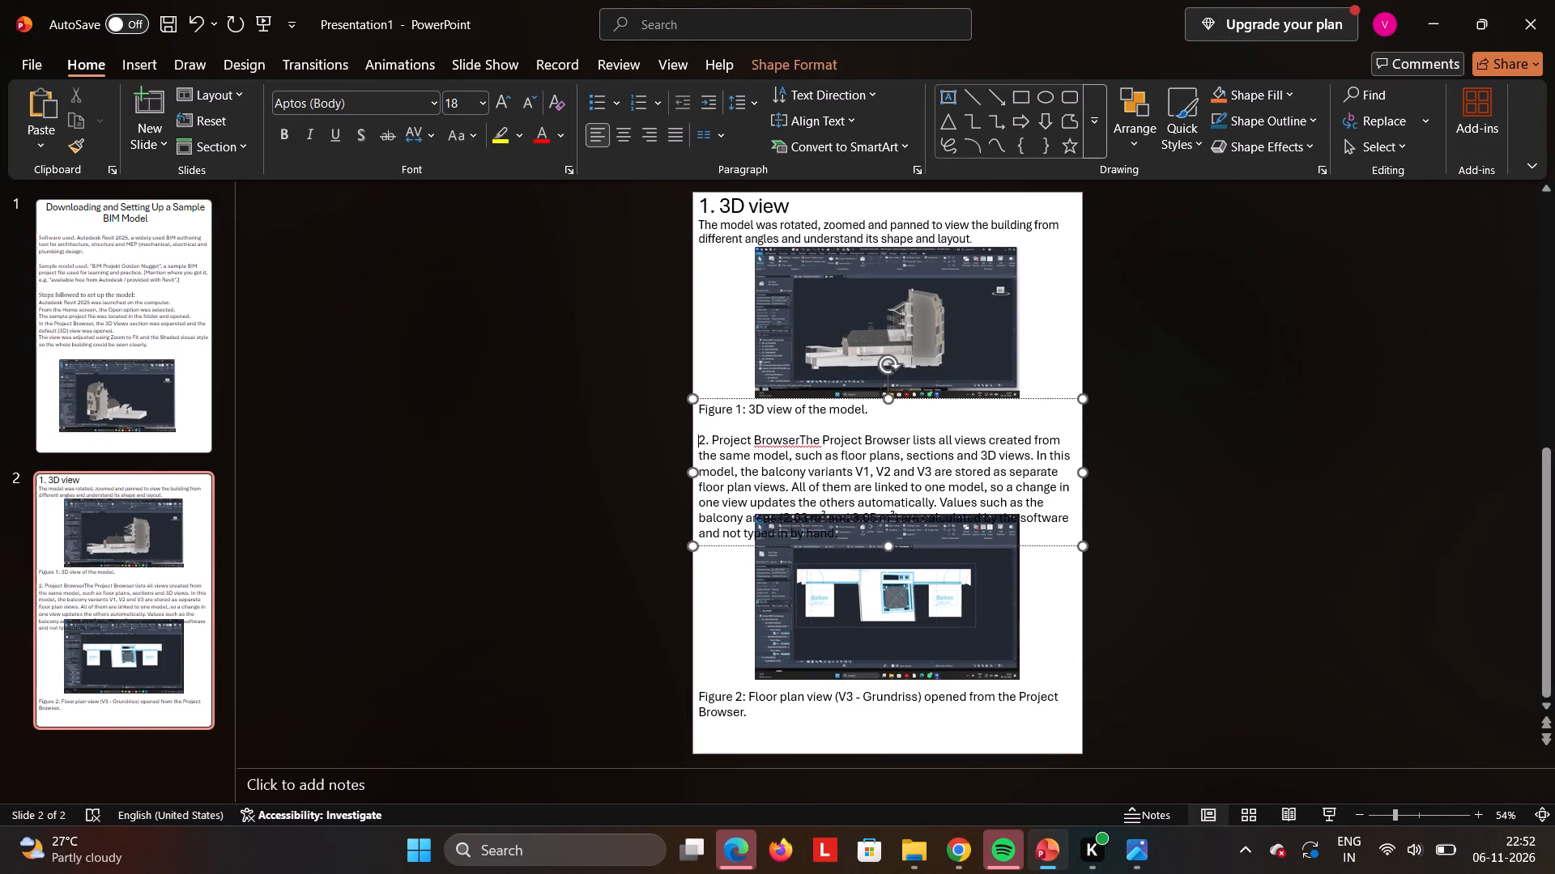
Move the Figure 2 caption down to the slide's bottom edge and the floor plan screenshot down below the Project Browser paragraph.
left_click_drag(823, 712, 822, 723)
left_click_drag(822, 723, 822, 747)
left_click_drag(843, 617, 843, 626)
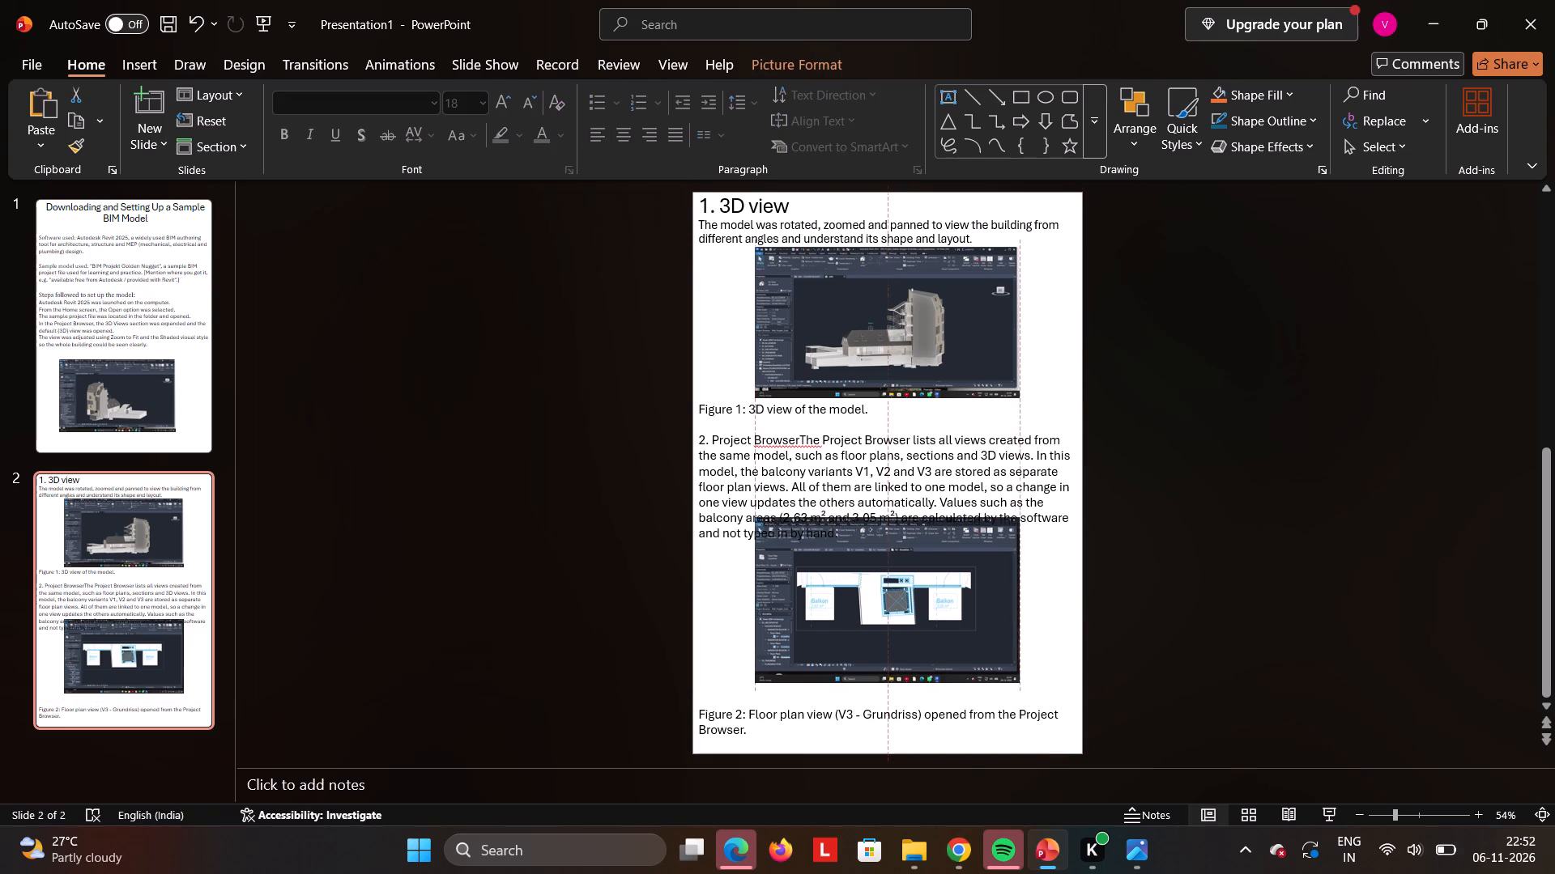
left_click_drag(843, 626, 841, 641)
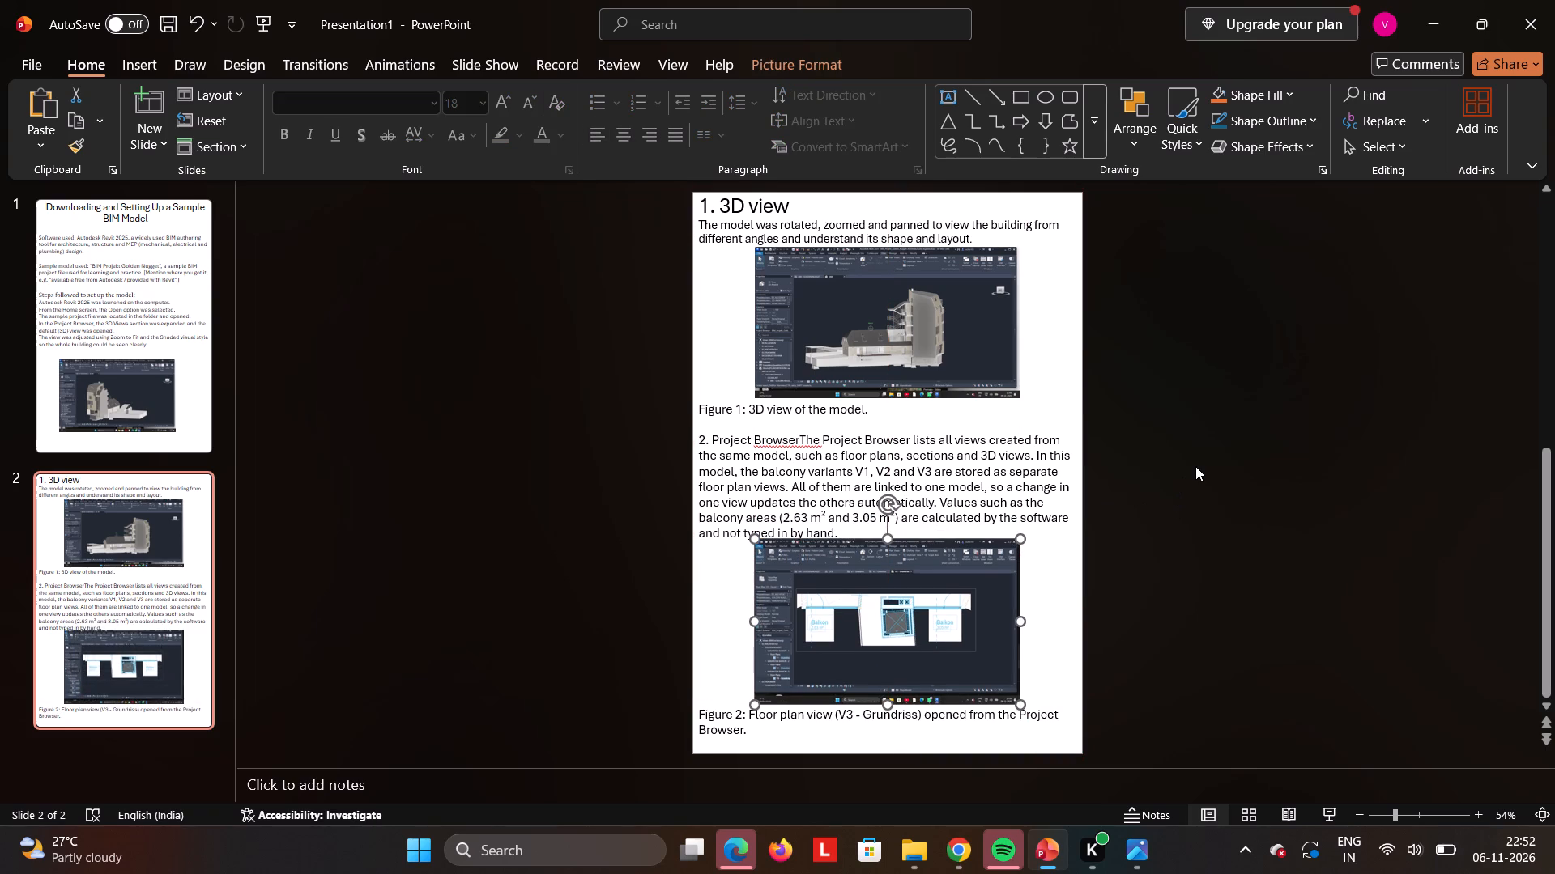
left_click(1195, 466)
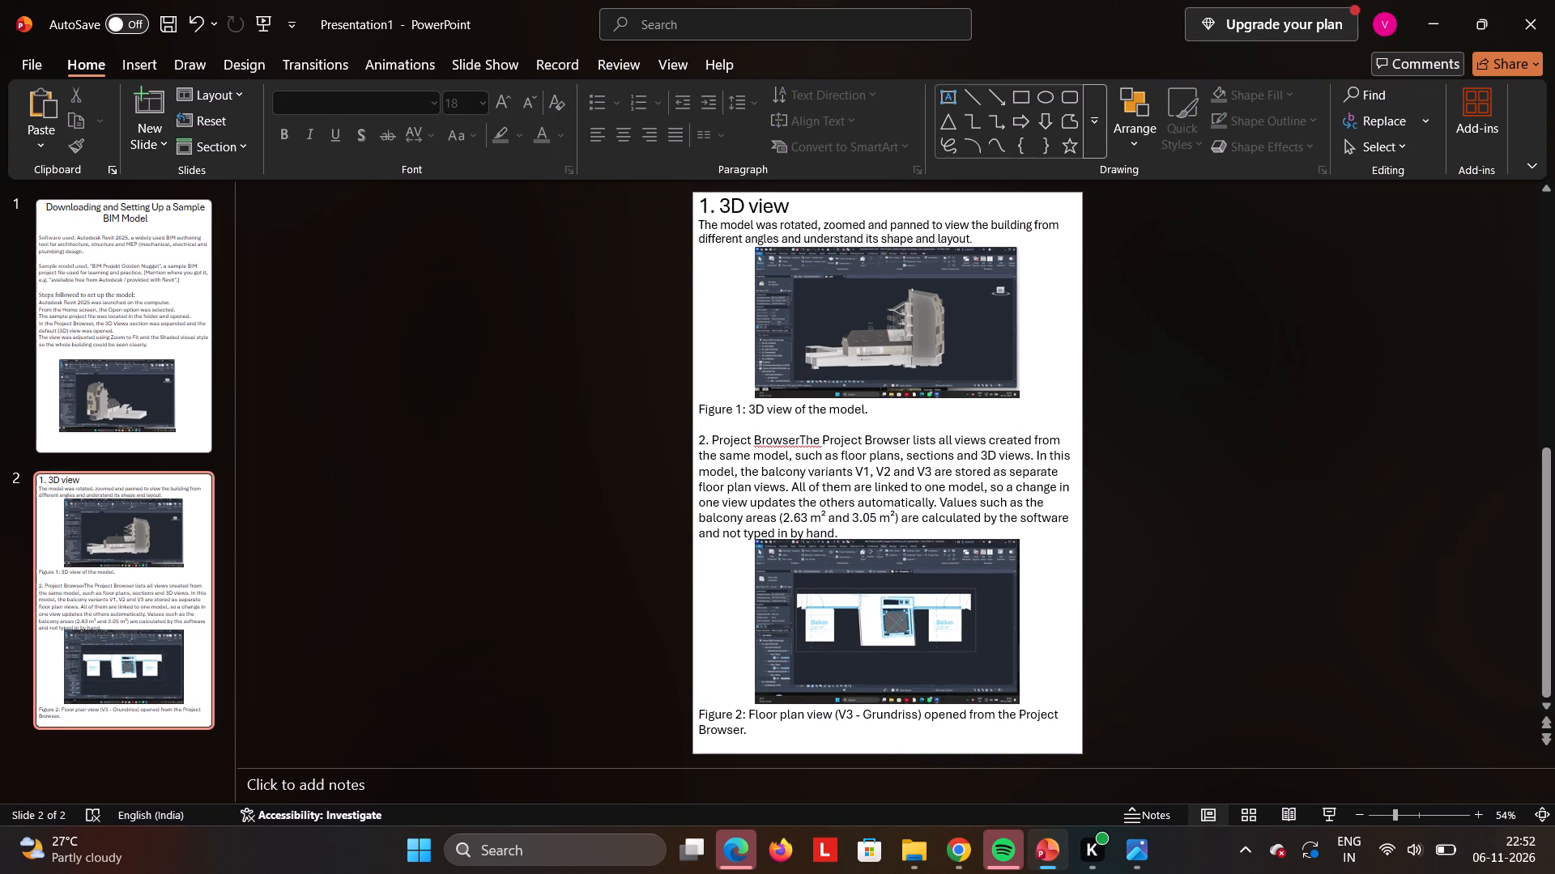
left_click(999, 518)
left_click(1048, 548)
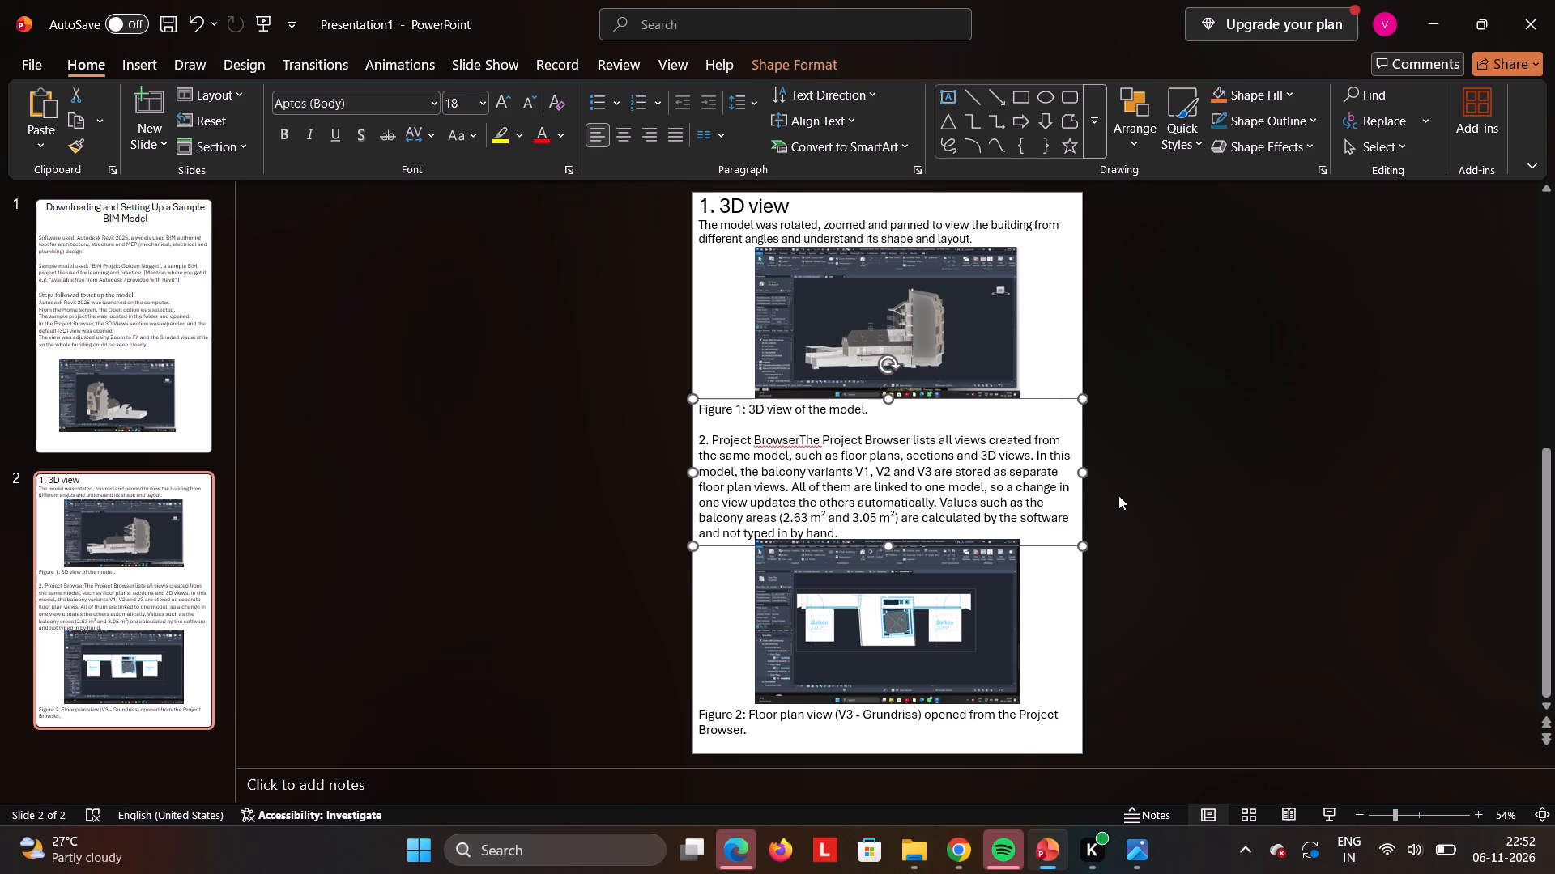
left_click(1219, 434)
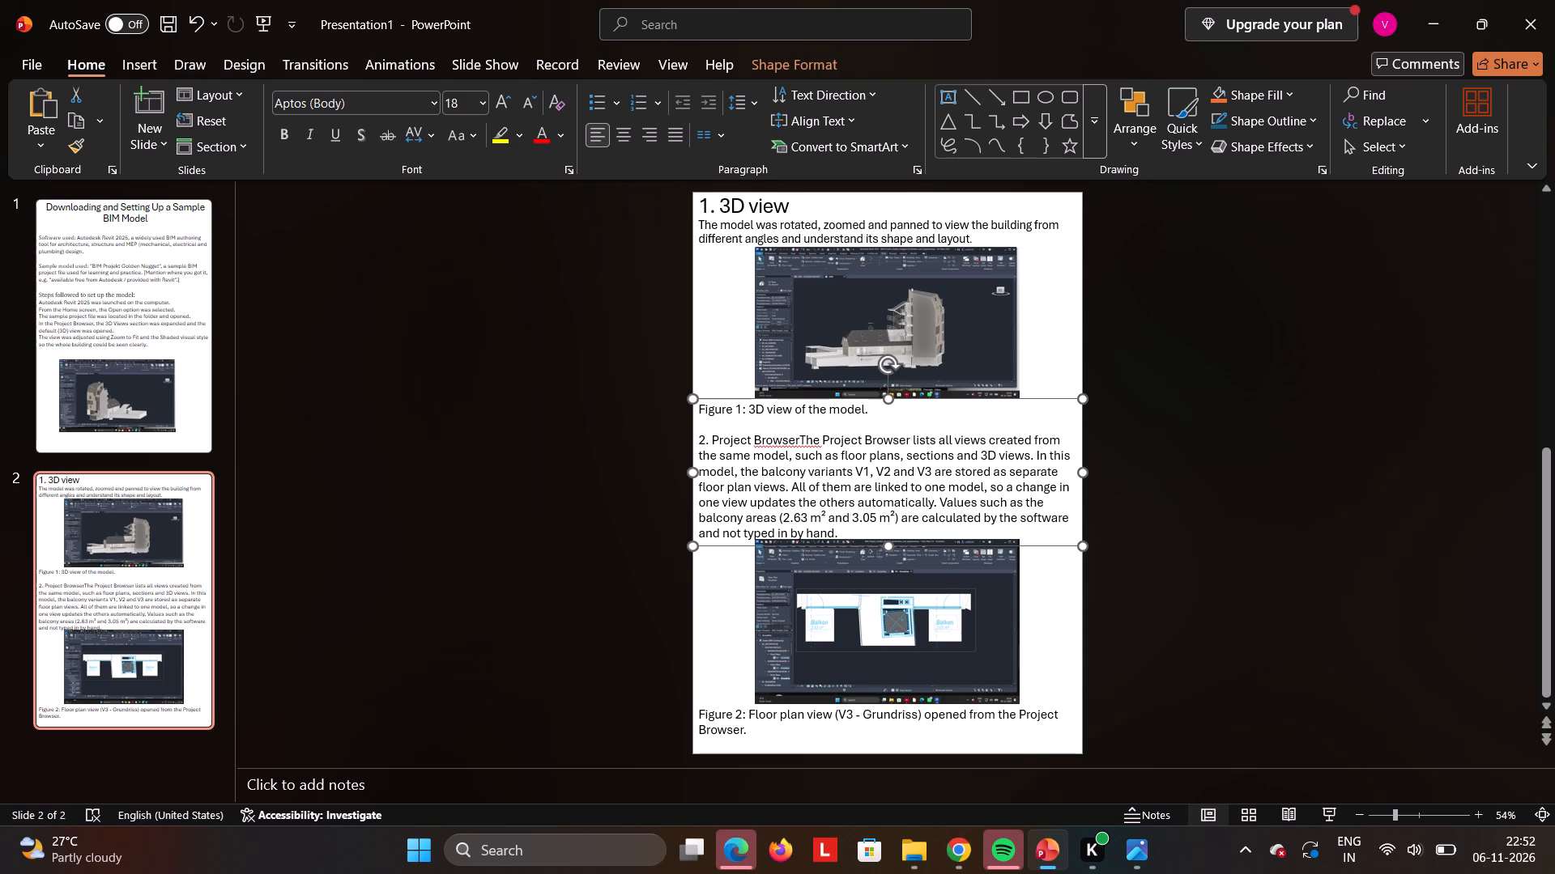
left_click(750, 733)
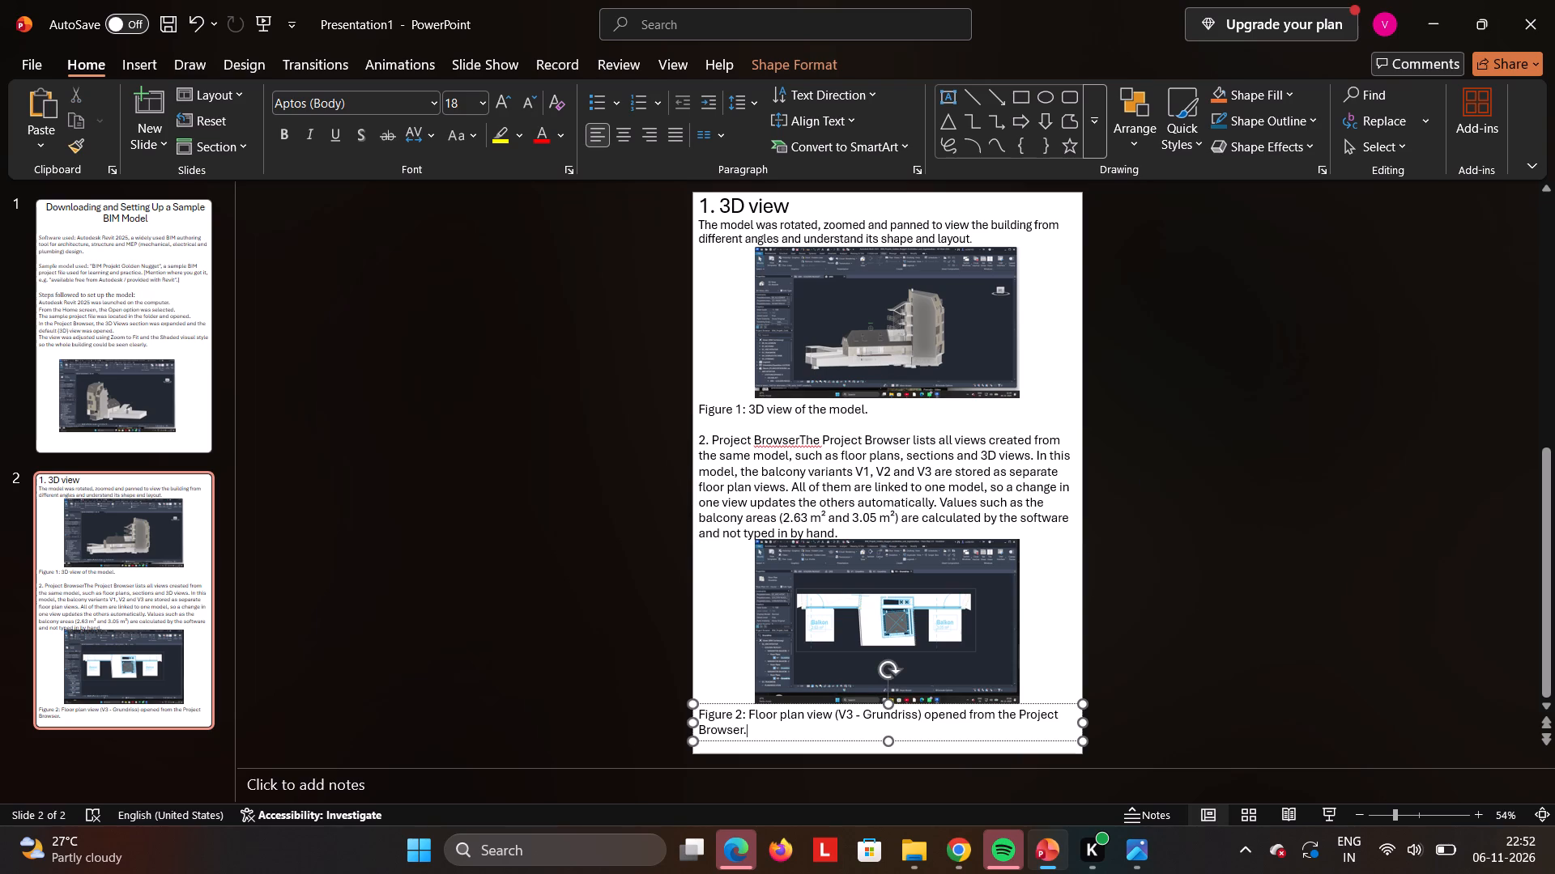
left_click_drag(753, 740, 753, 753)
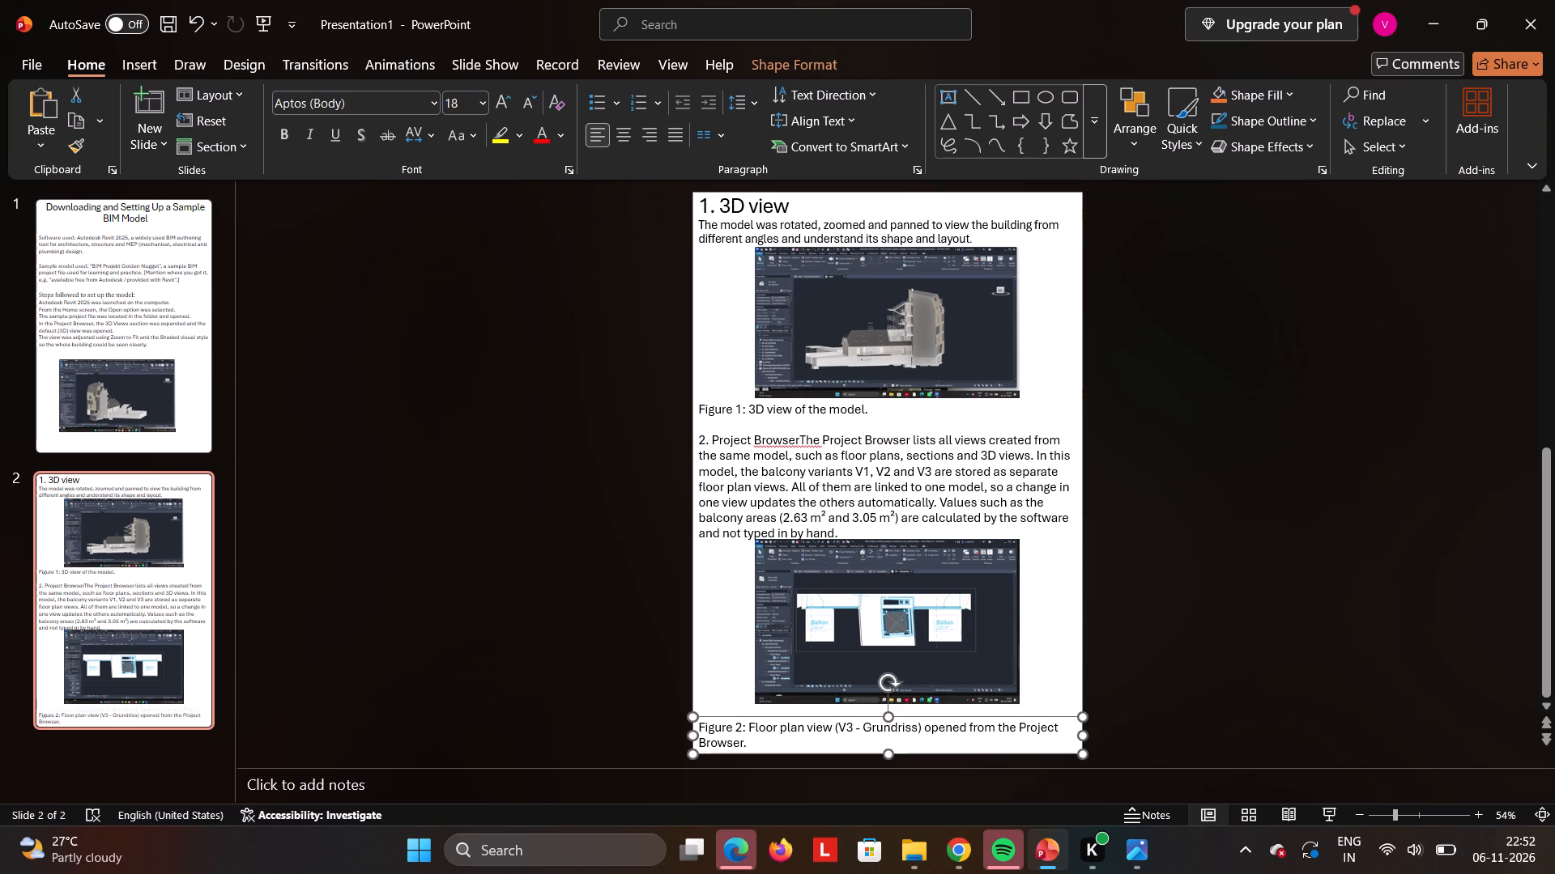
left_click(794, 673)
left_click(1318, 582)
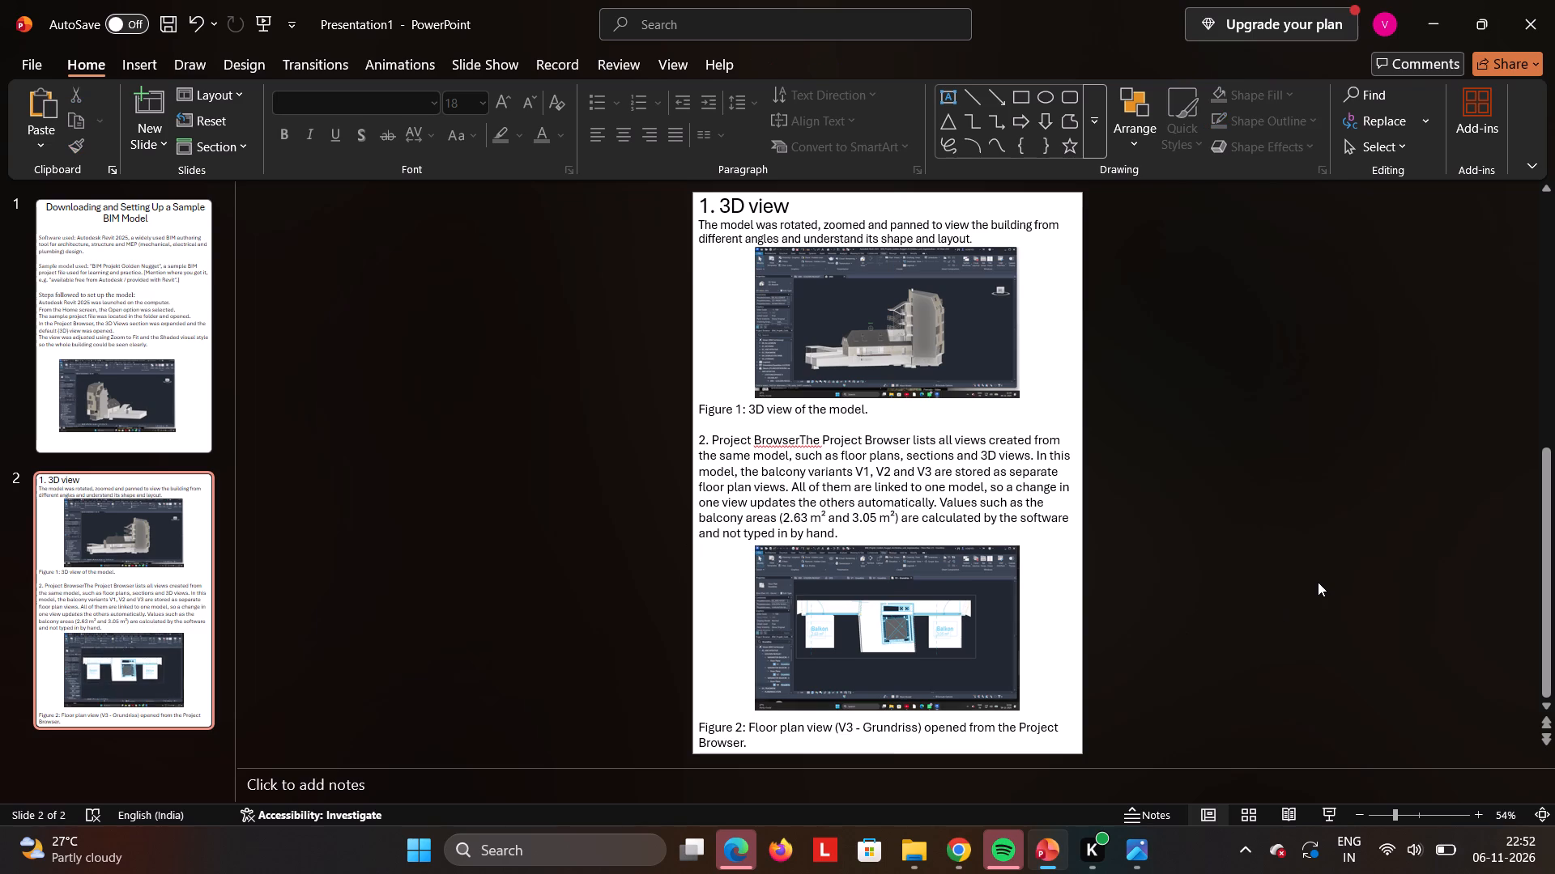
Set the font size of the "1. 3D view" heading to 20.
left_click_drag(786, 210, 764, 210)
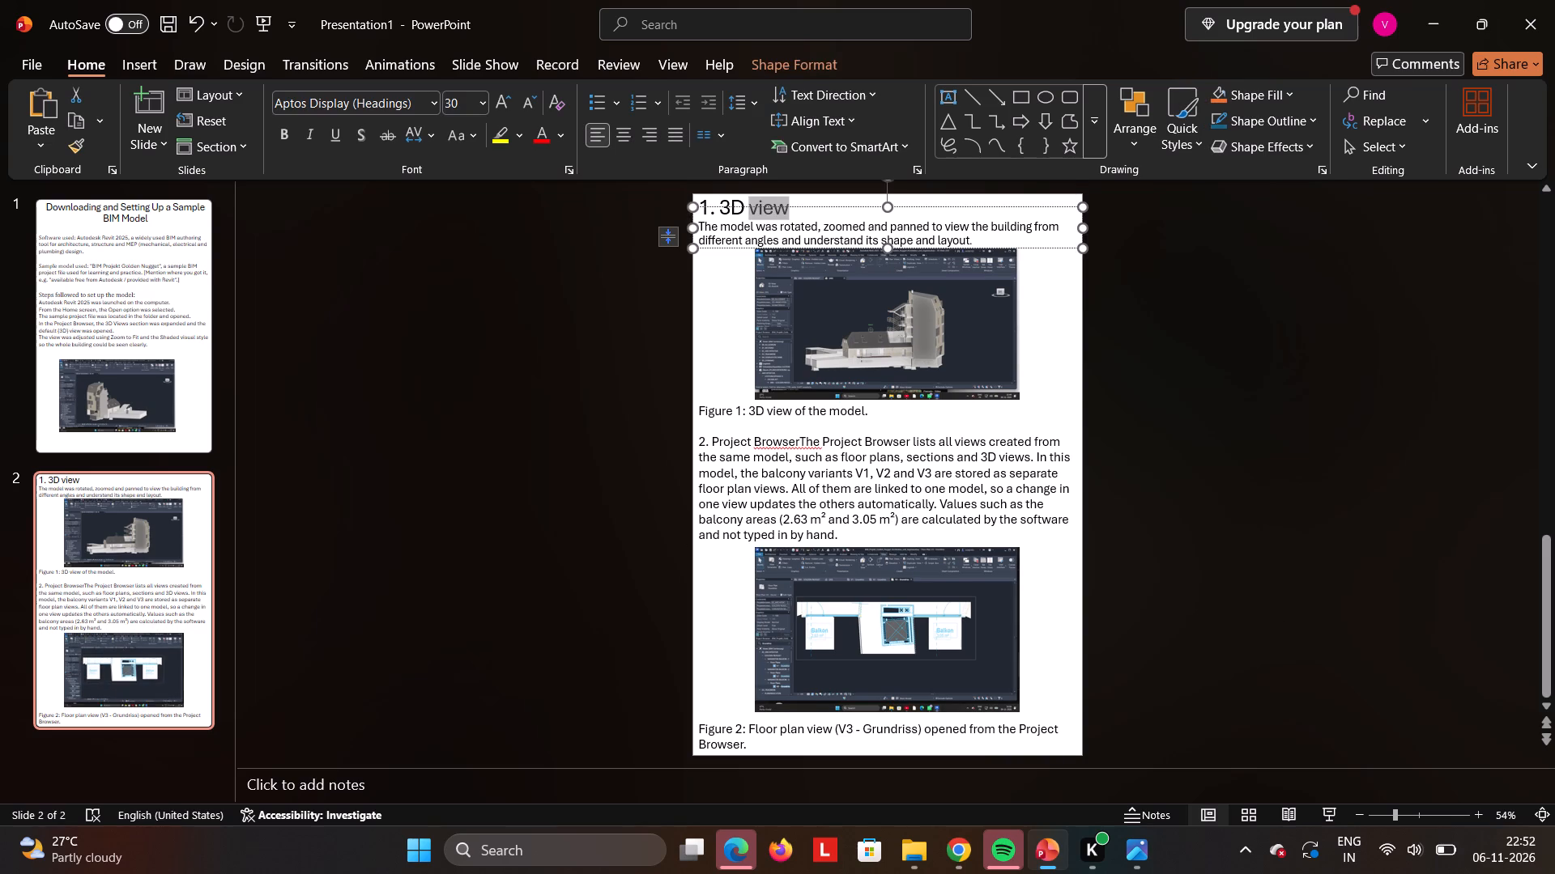
left_click_drag(764, 210, 650, 214)
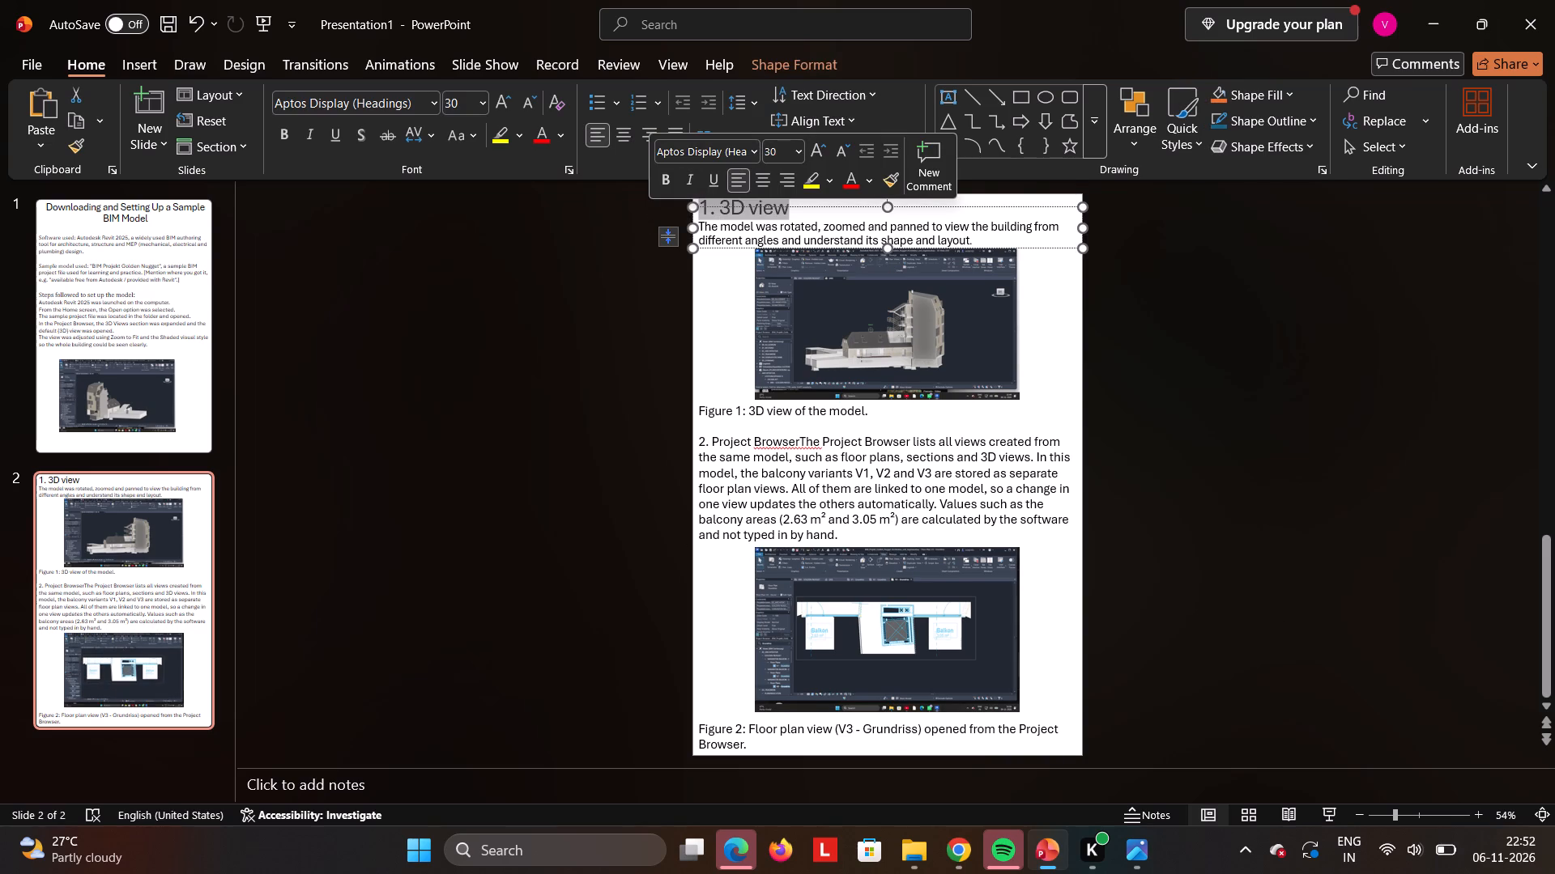
left_click(790, 151)
left_click(795, 151)
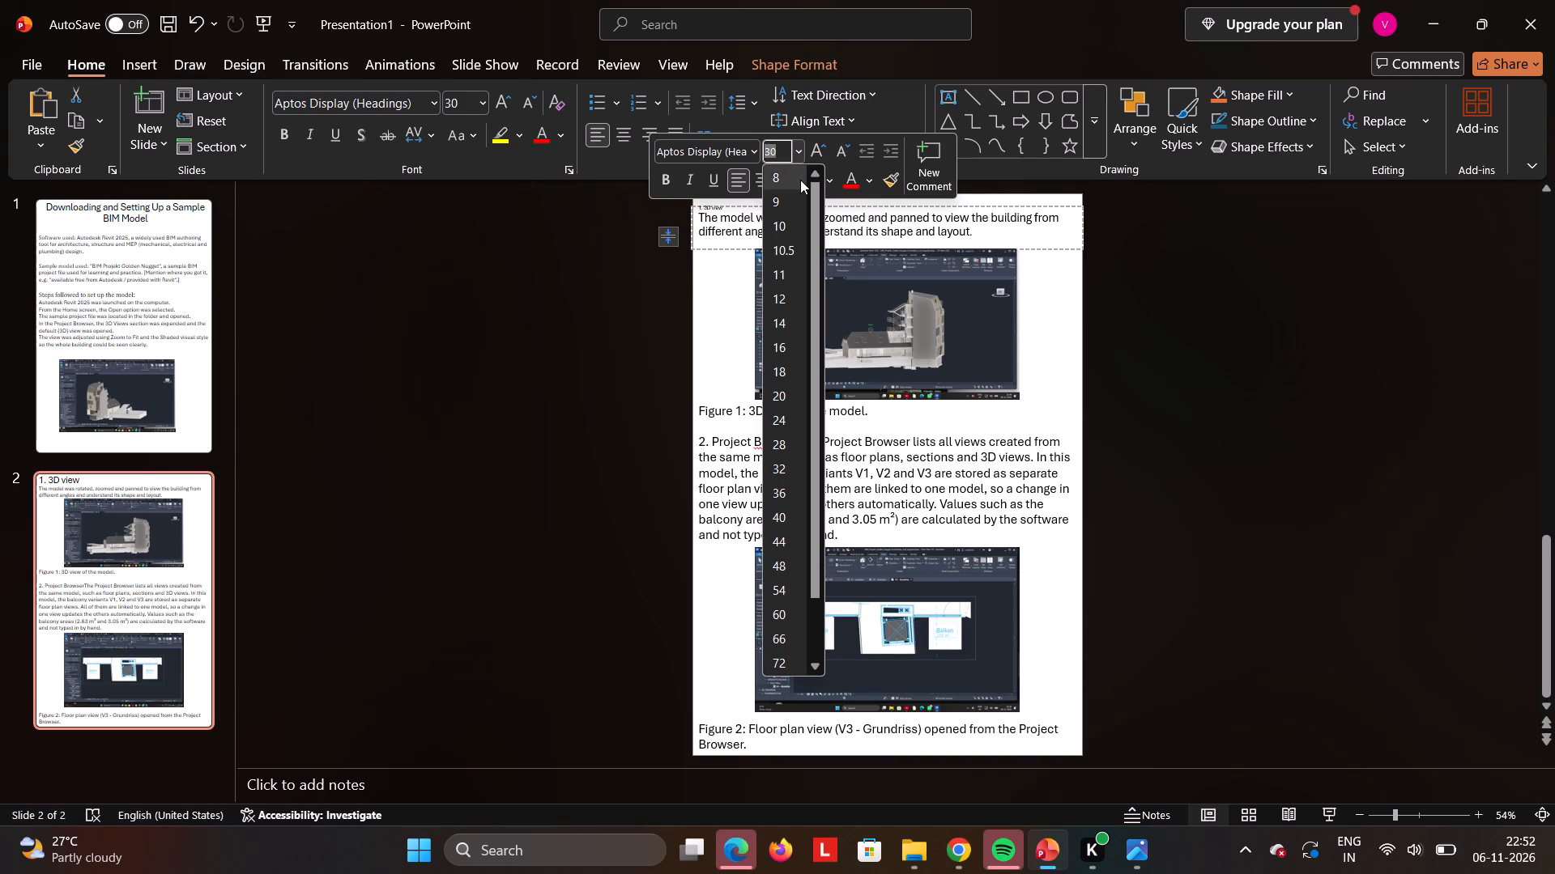
left_click(795, 405)
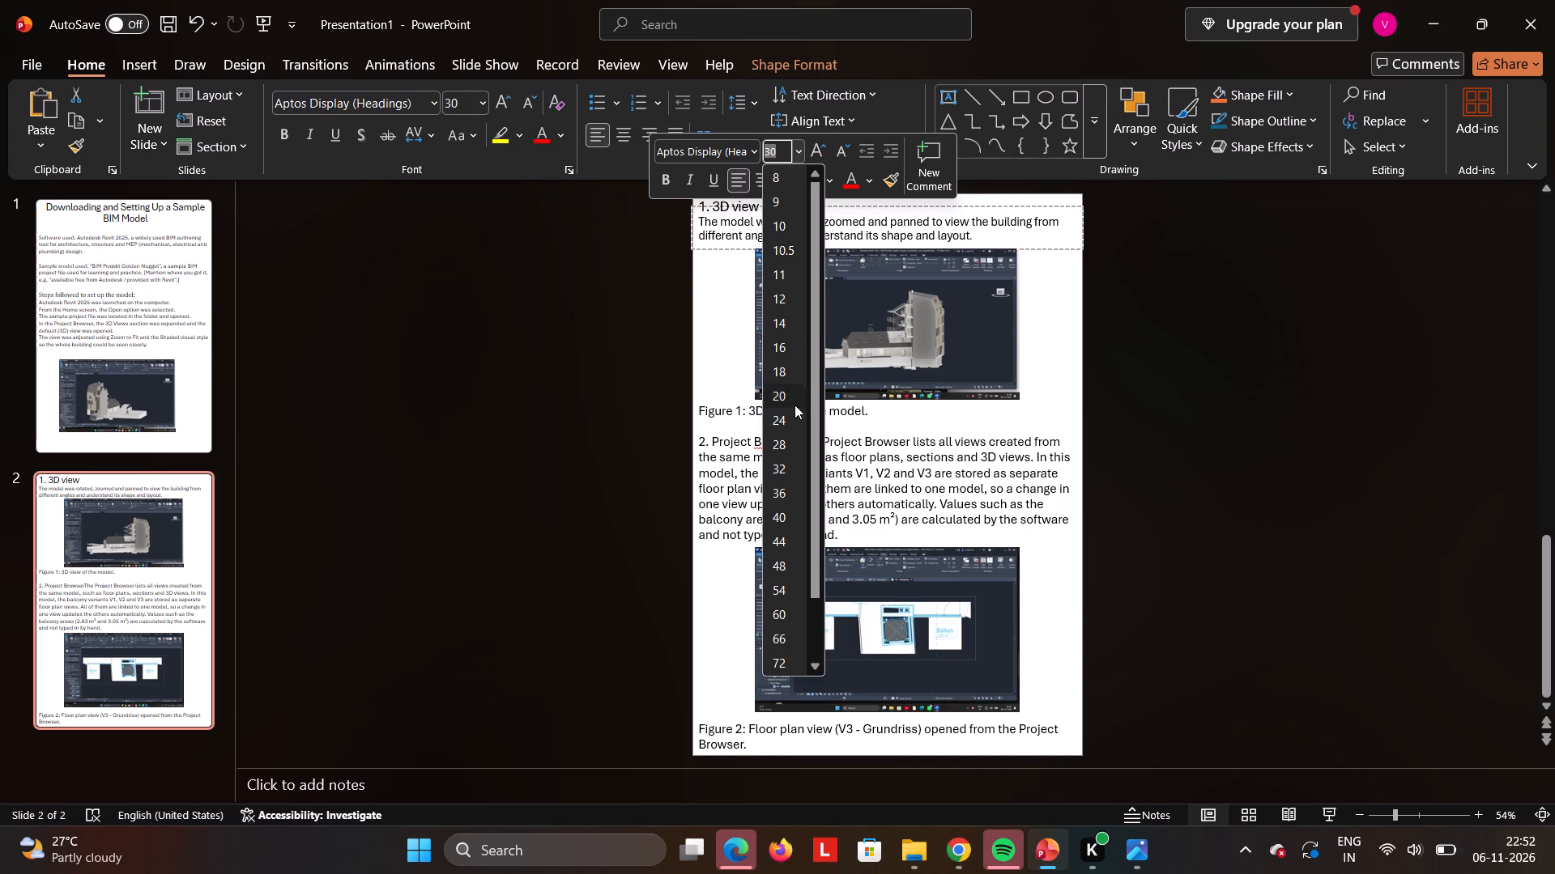
left_click(1241, 315)
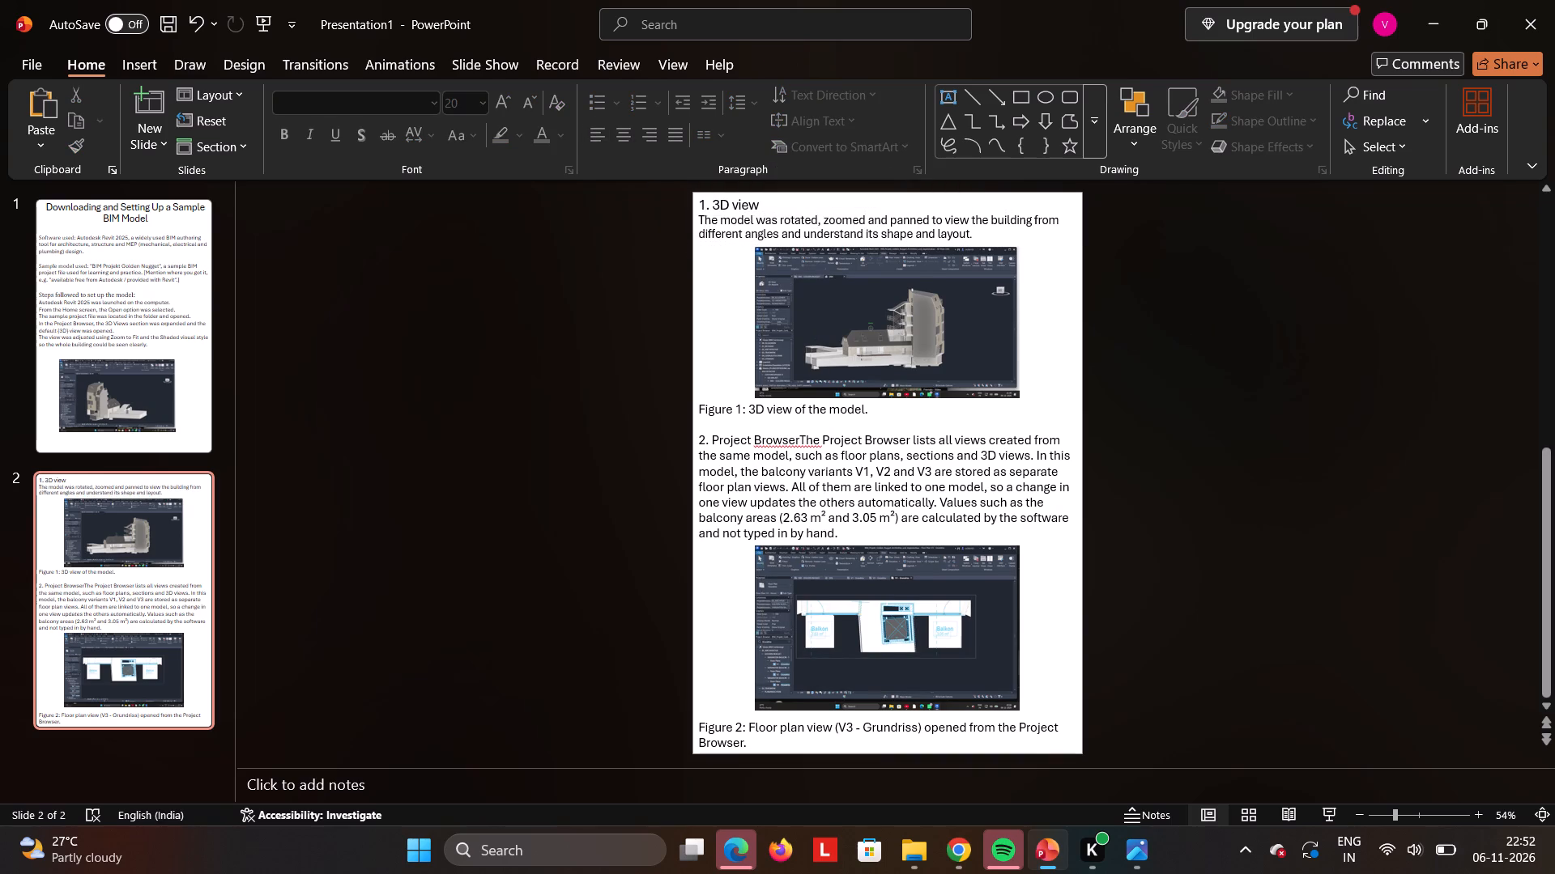
Insert a space between "Browser" and "The" in the "2. Project BrowserThe" text.
left_click(797, 440)
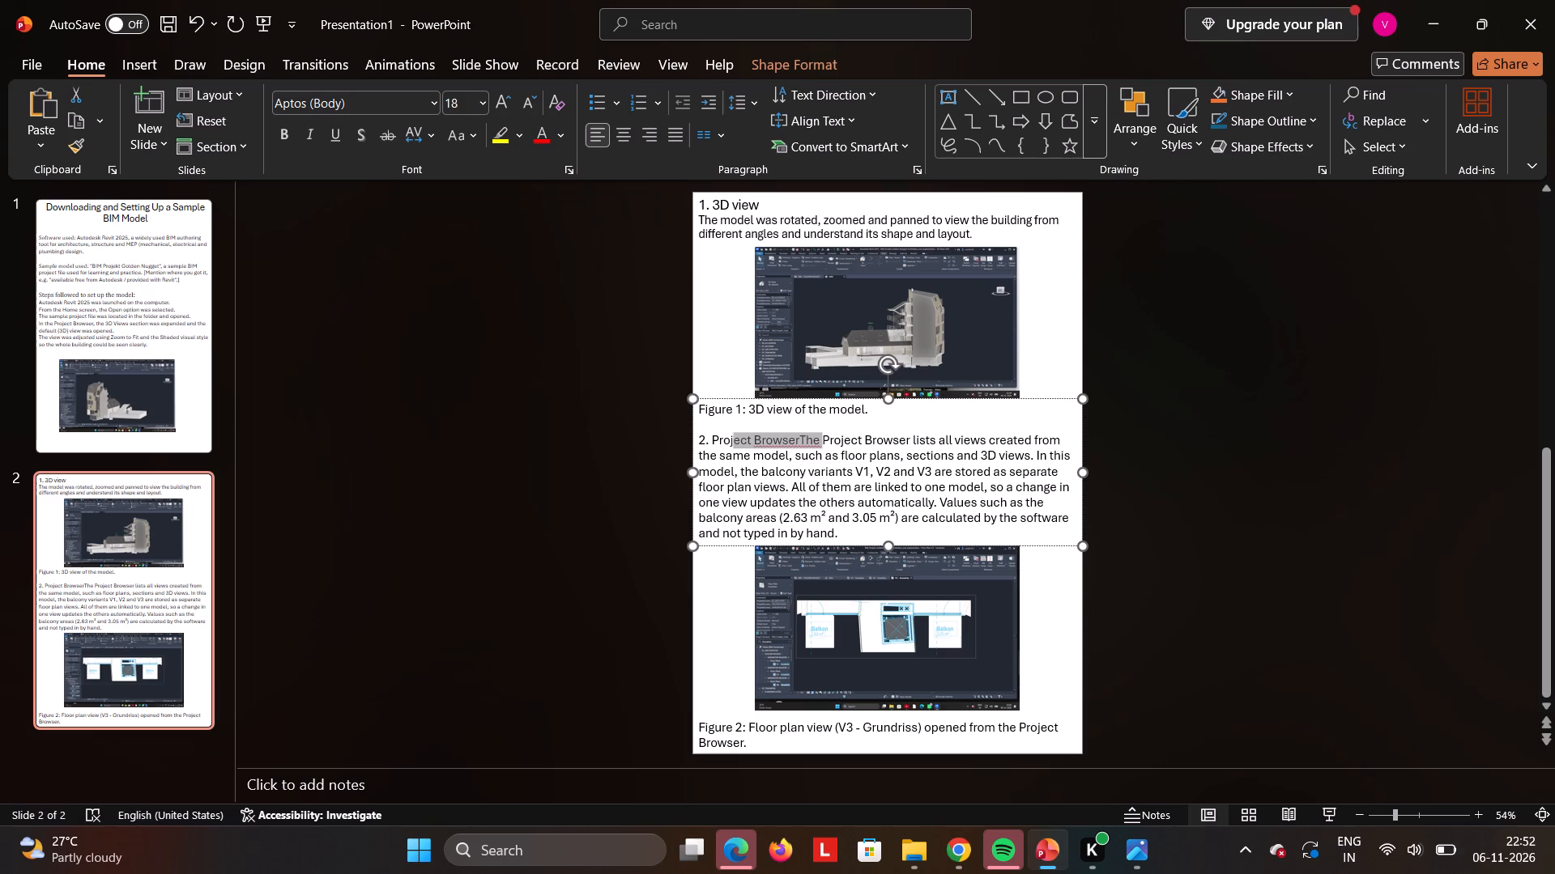
left_click(795, 443)
double_click(796, 443)
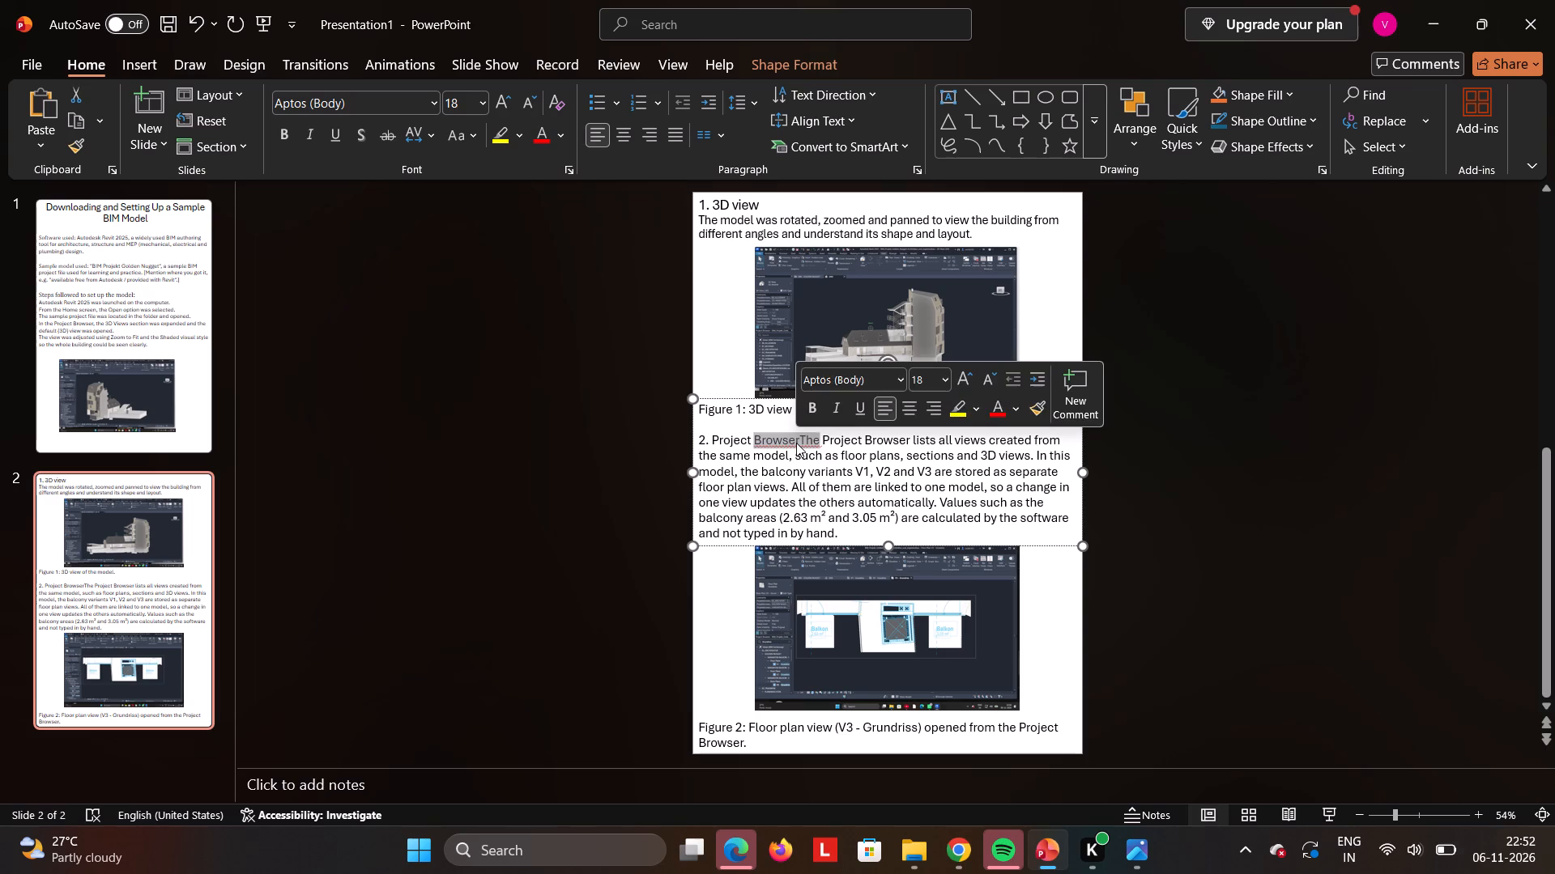
left_click(796, 443)
left_click(798, 443)
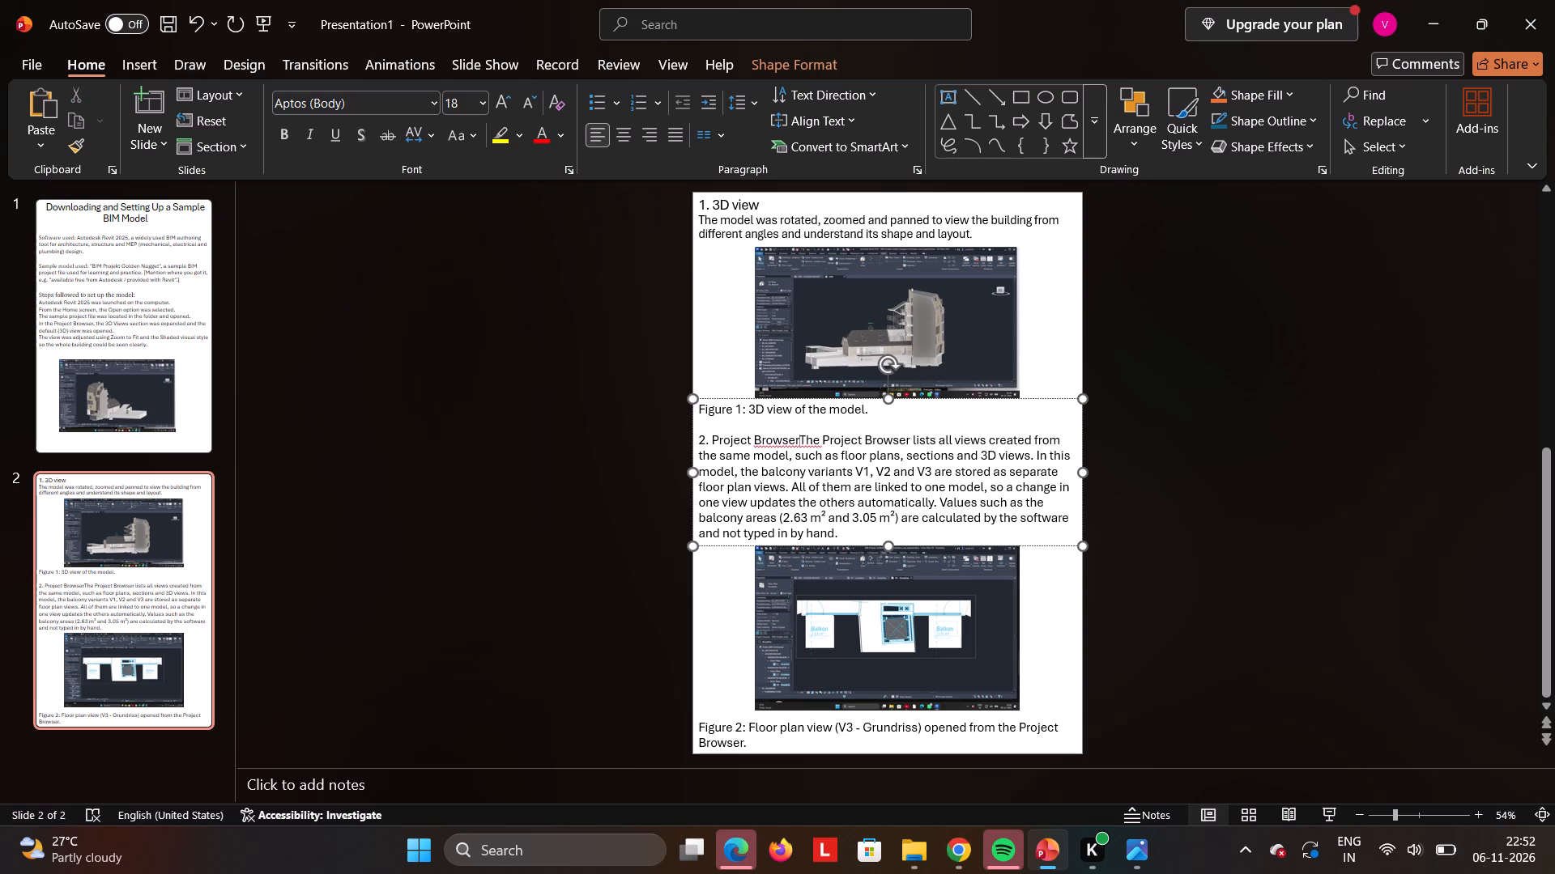
key("space")
Set the font size of the words "Project Browser" after the number 2 to 20.
left_click_drag(796, 441, 722, 435)
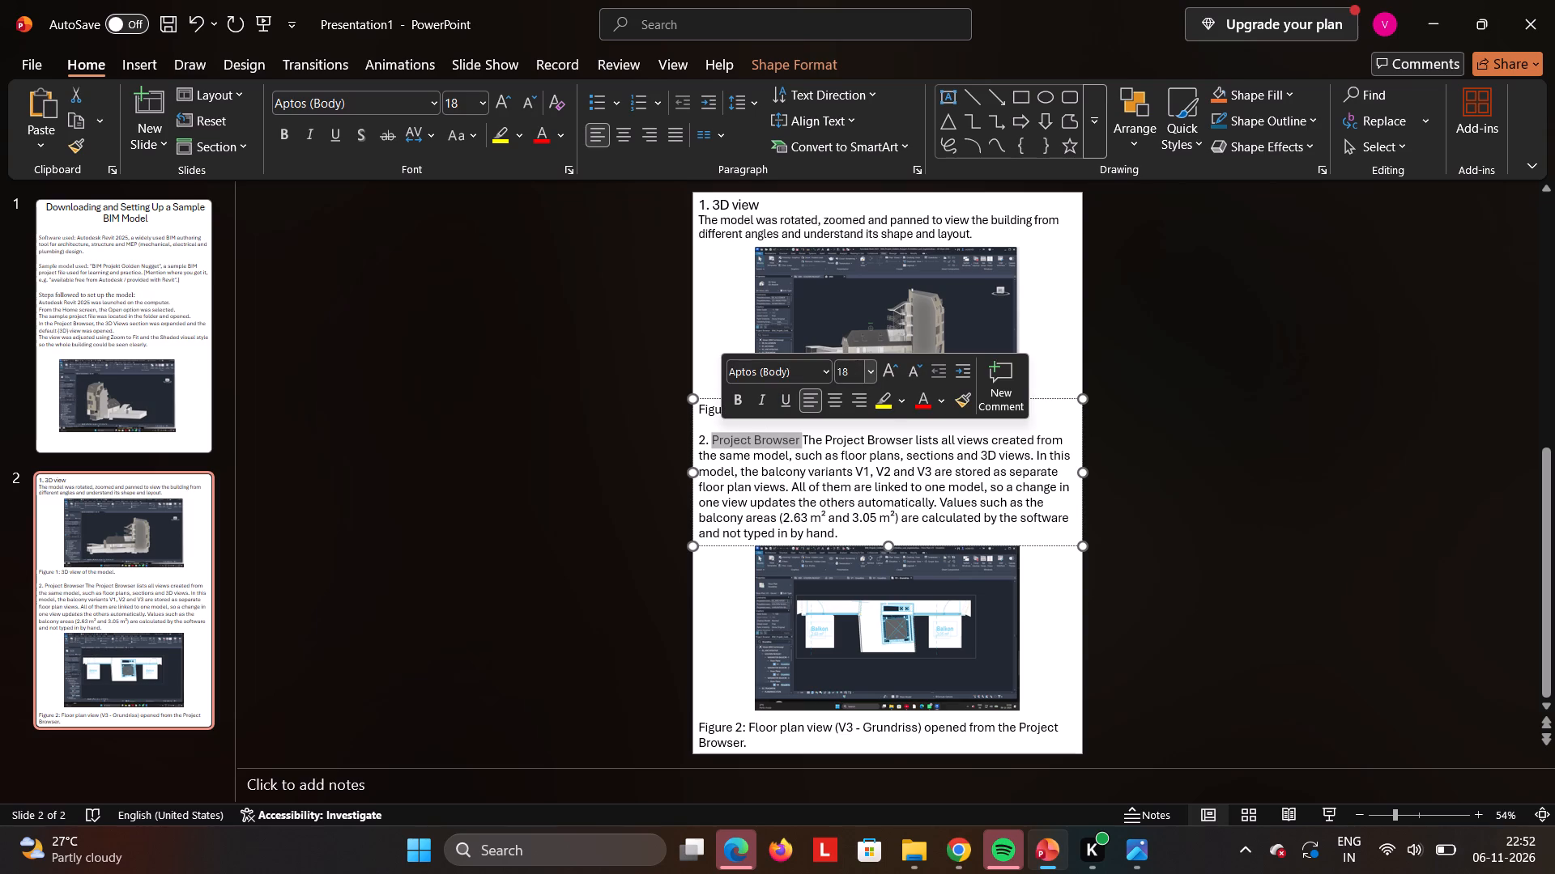
left_click(867, 373)
left_click(855, 617)
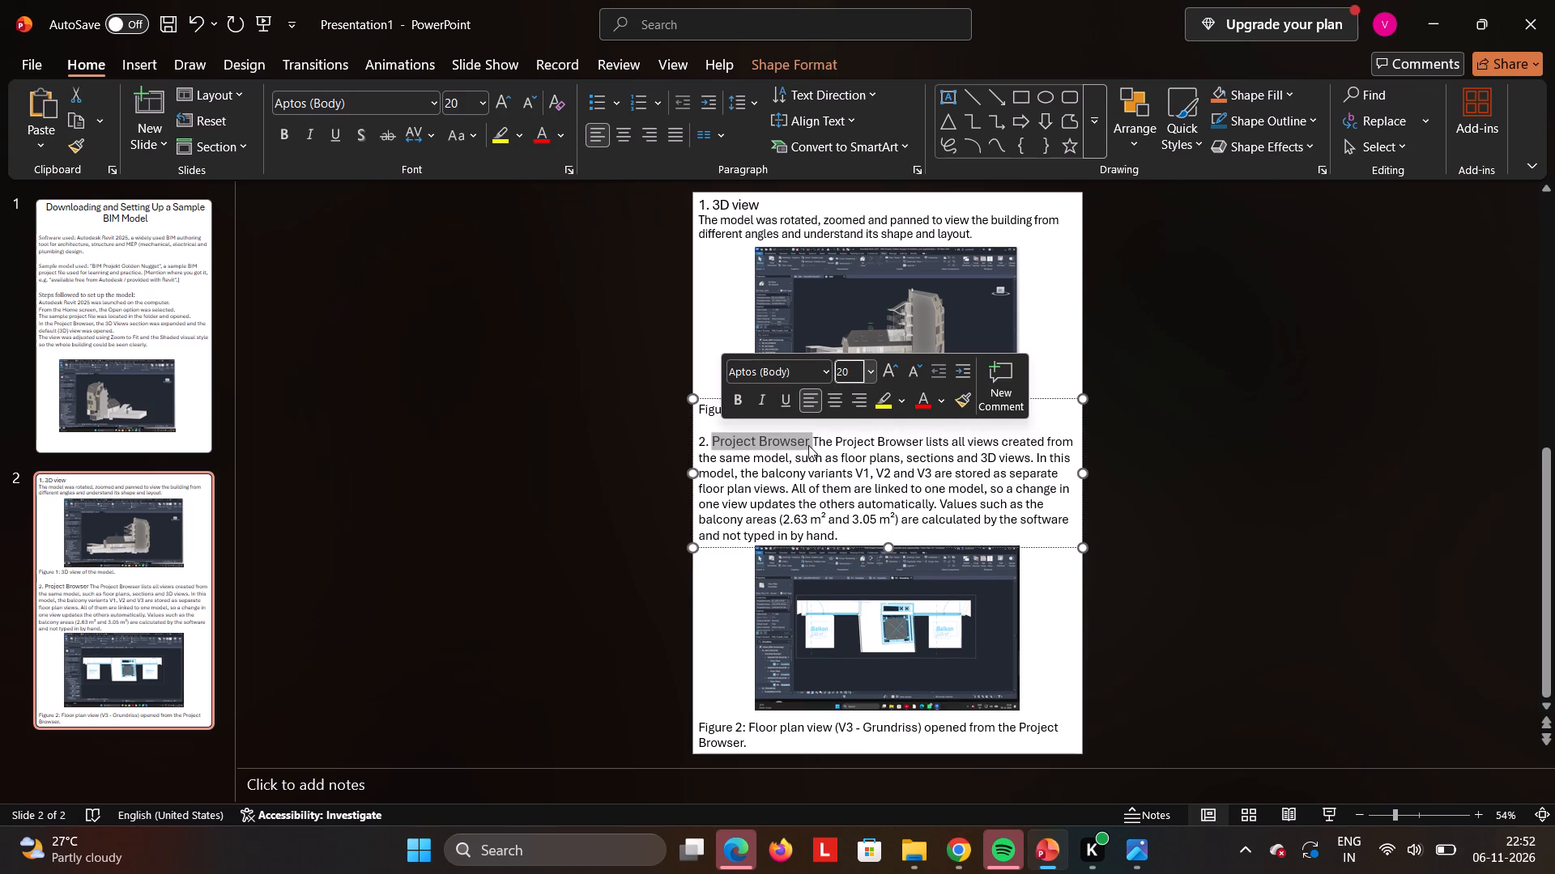
Add a colon directly after "Project Browser" in the heading of section 2, before the description text.
left_click(1306, 274)
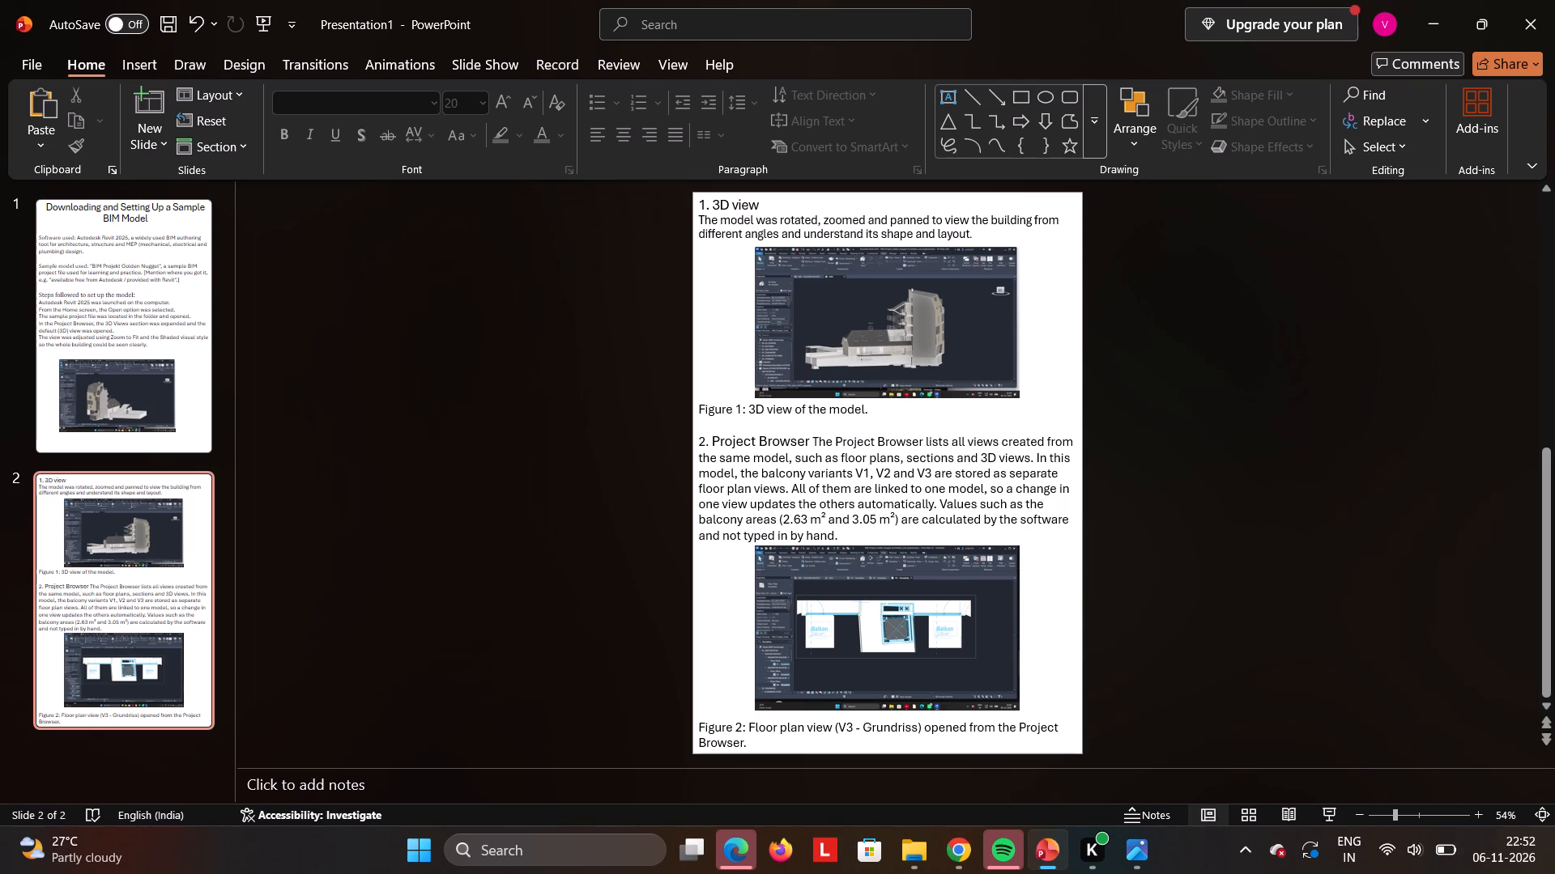
left_click(811, 449)
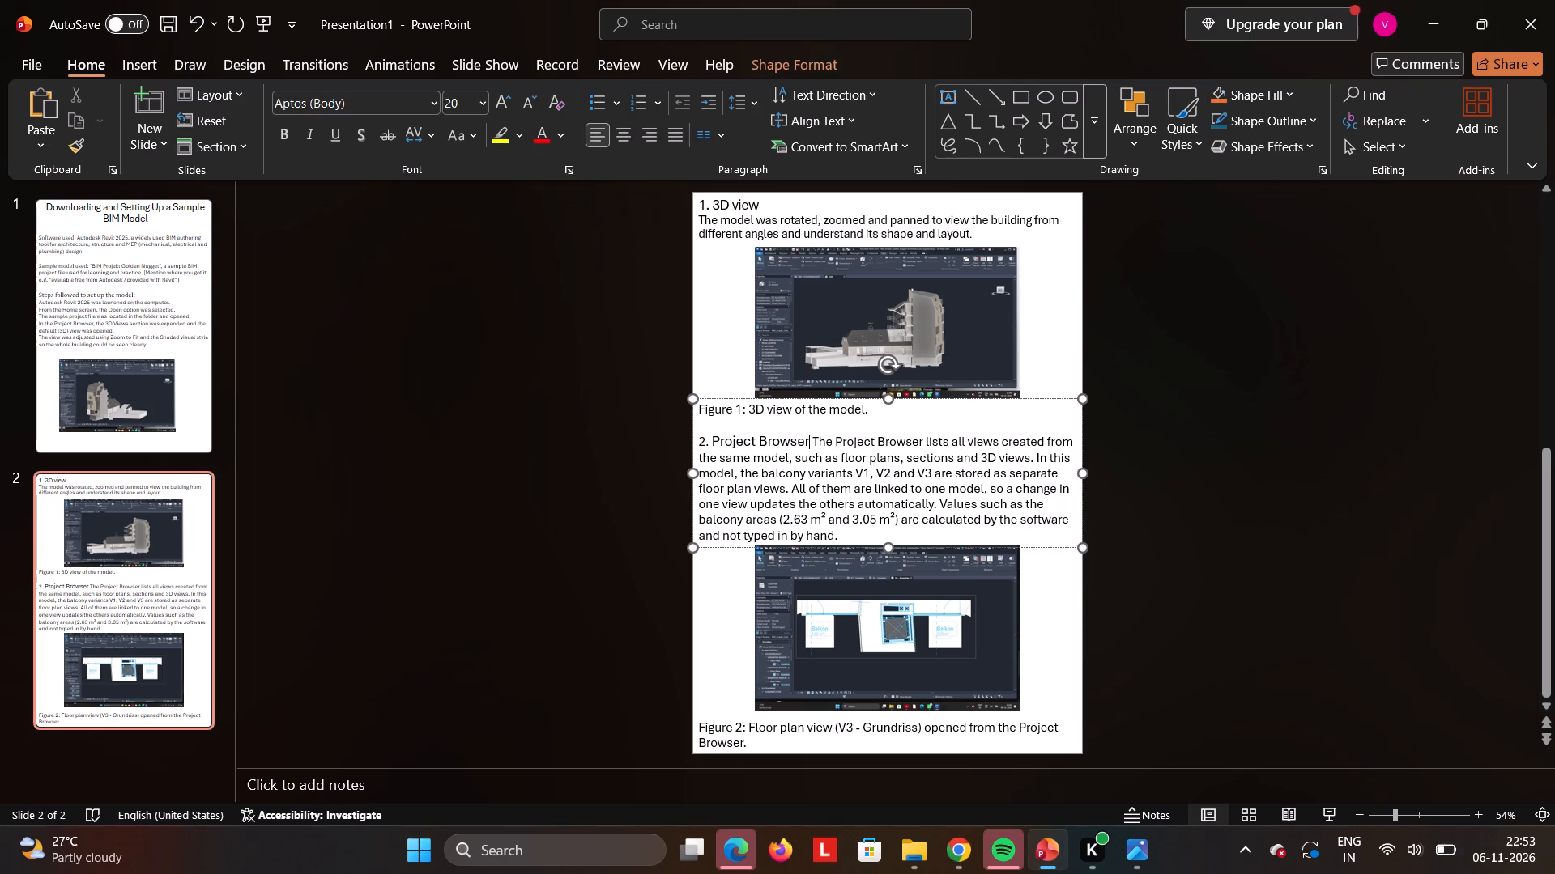
key("semicolon")
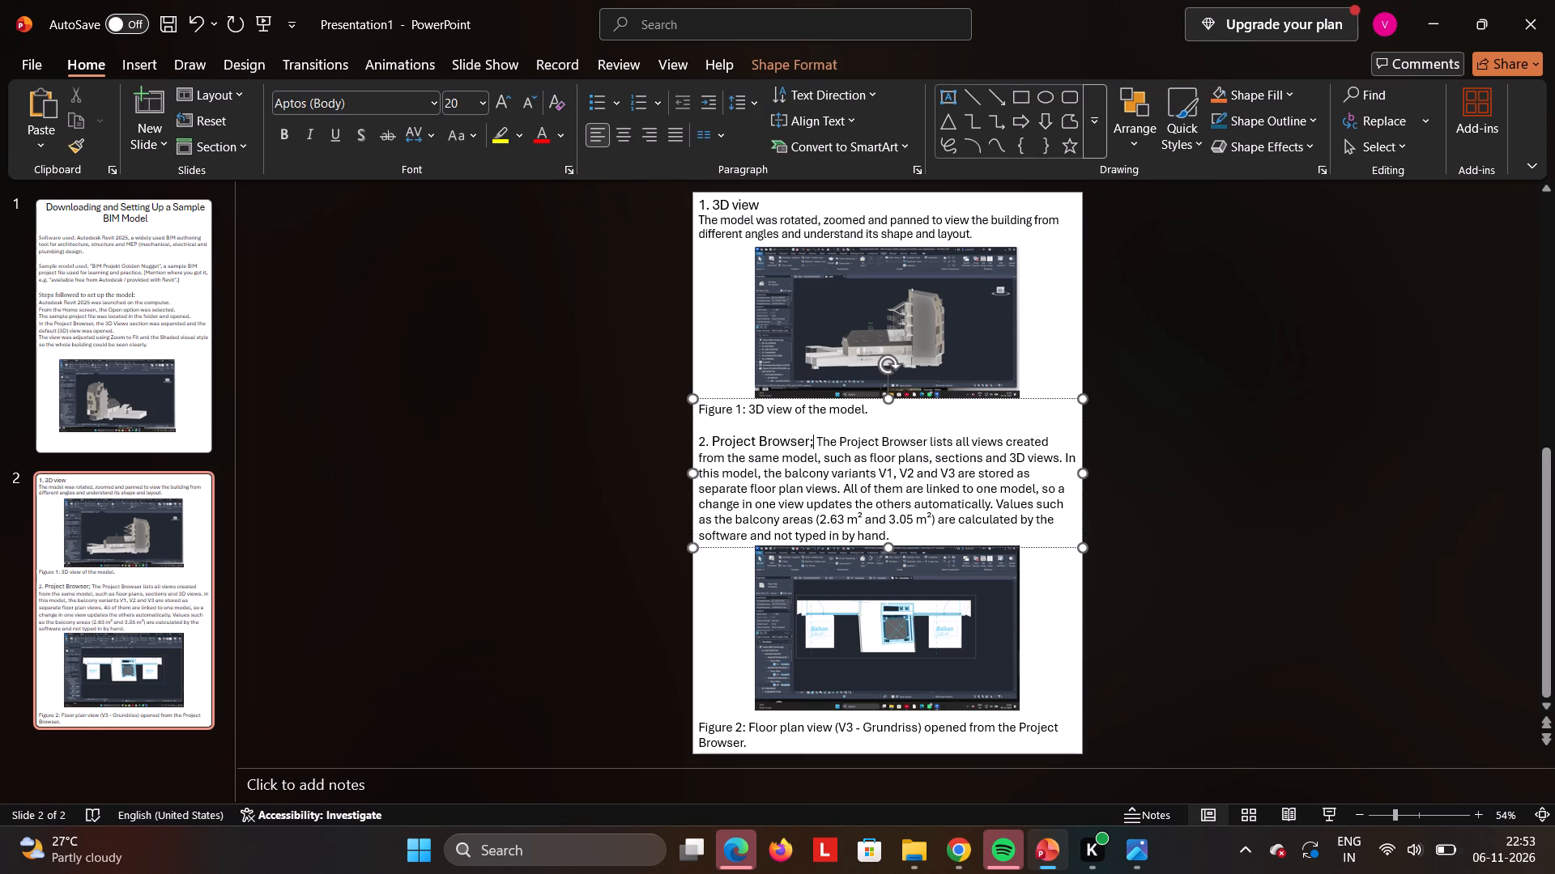
key("BackSpace")
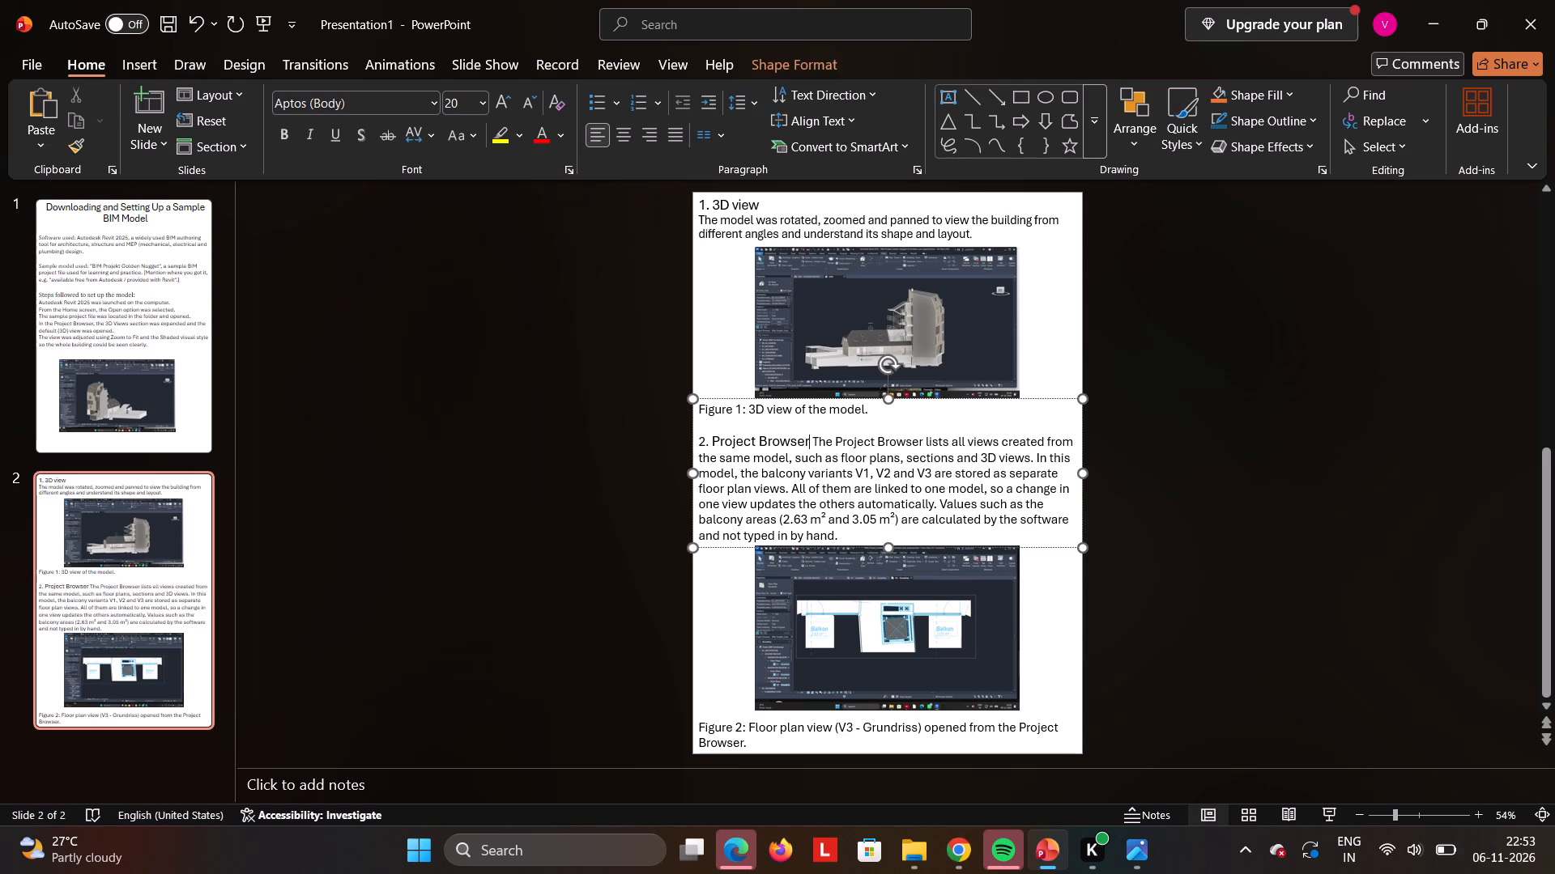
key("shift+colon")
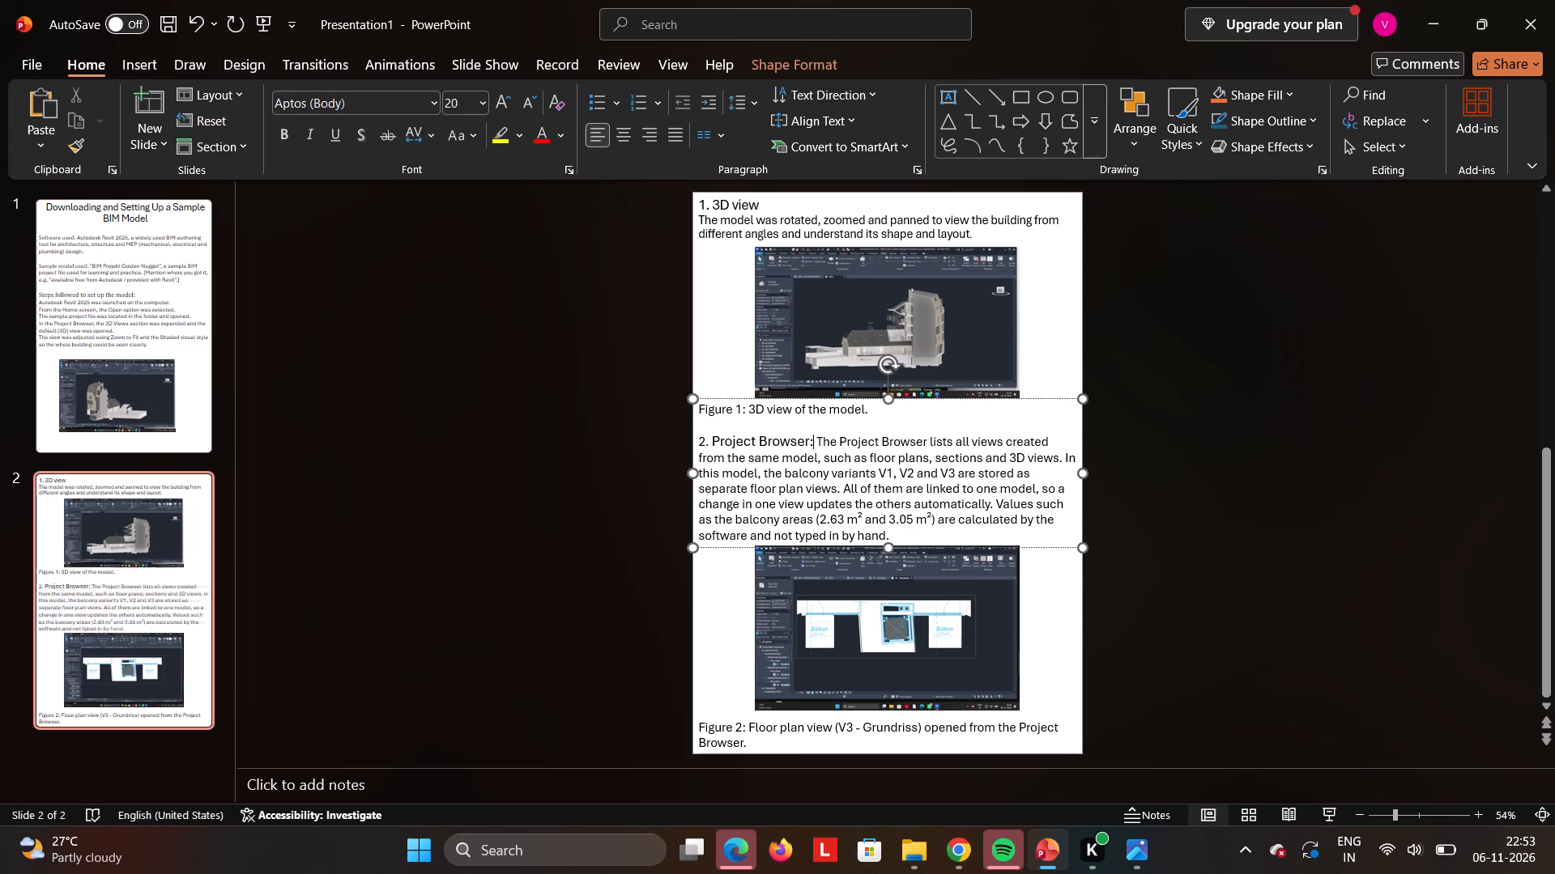
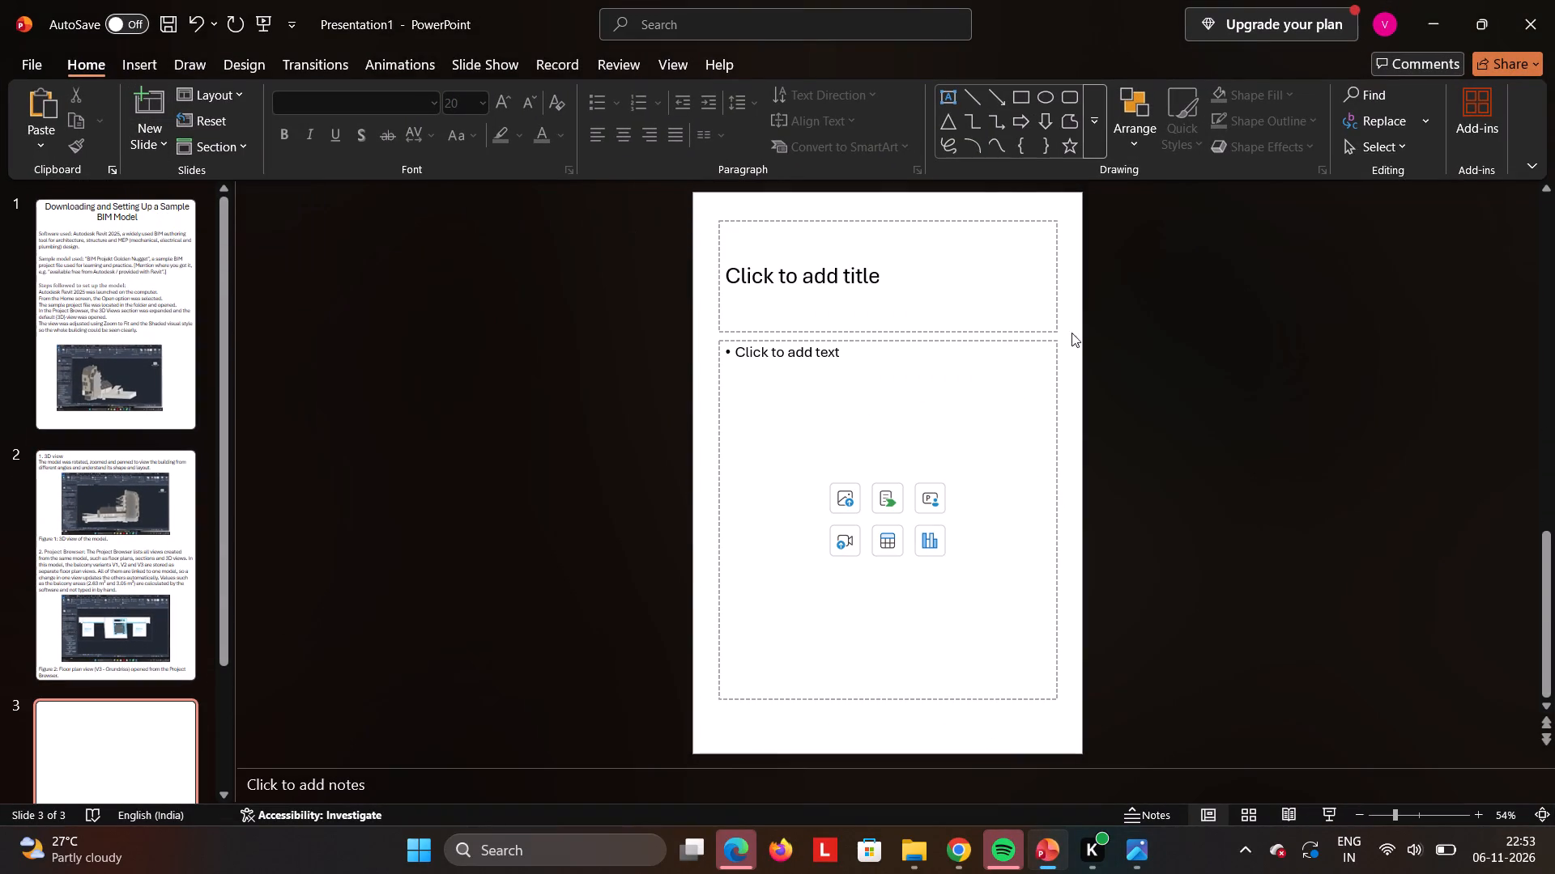
Shrink the empty content placeholder on slide 3 to a tiny box at its lower-left corner and open its shape options.
left_click(1053, 351)
left_click_drag(1056, 342, 937, 426)
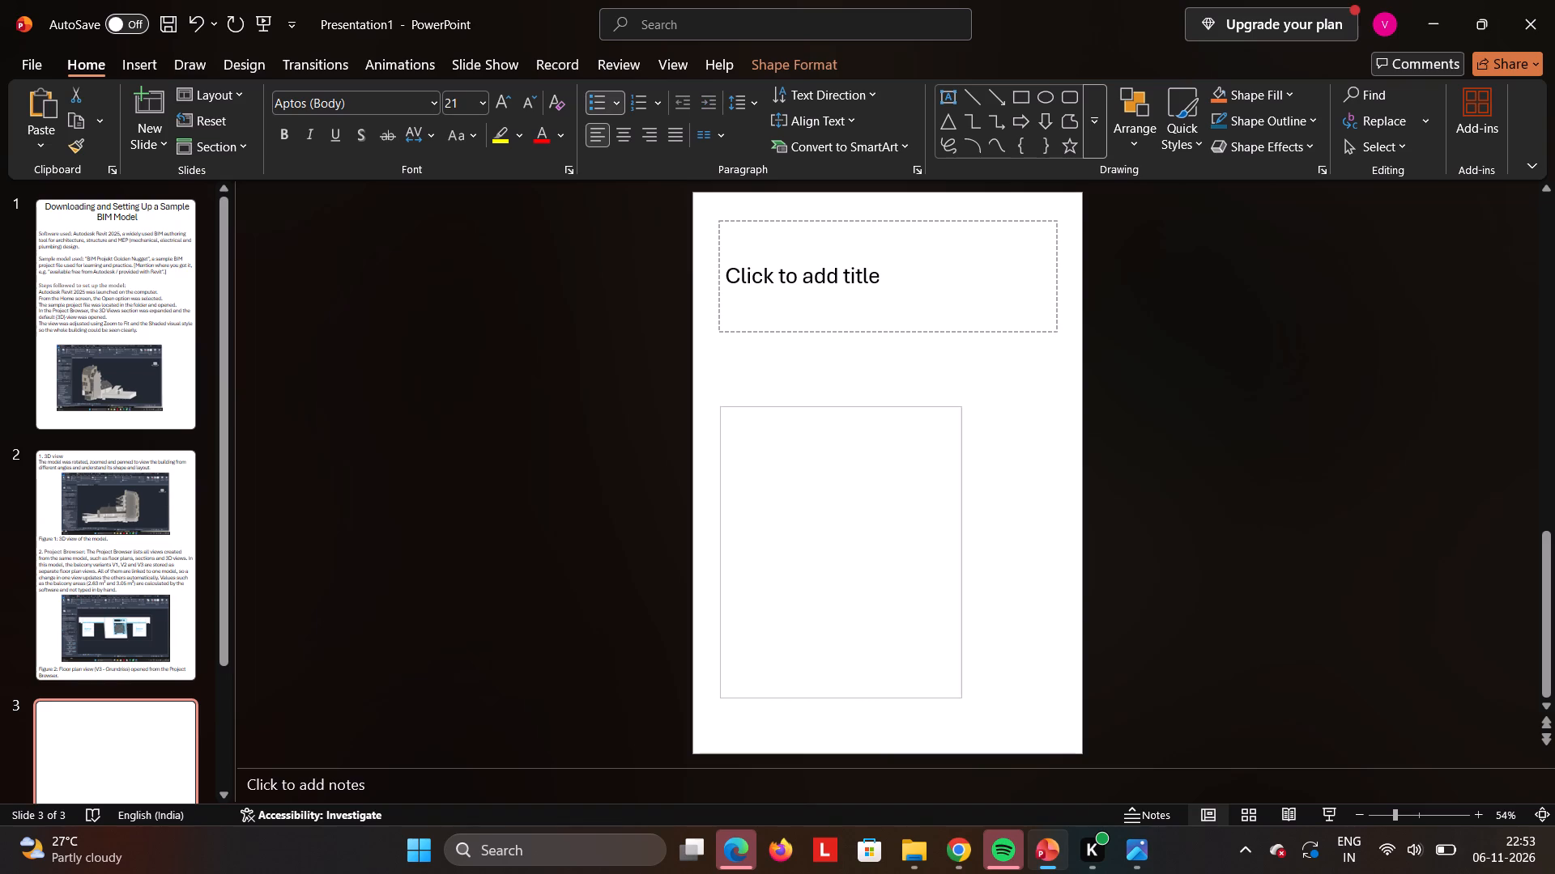
left_click_drag(937, 426, 726, 693)
right_click(726, 693)
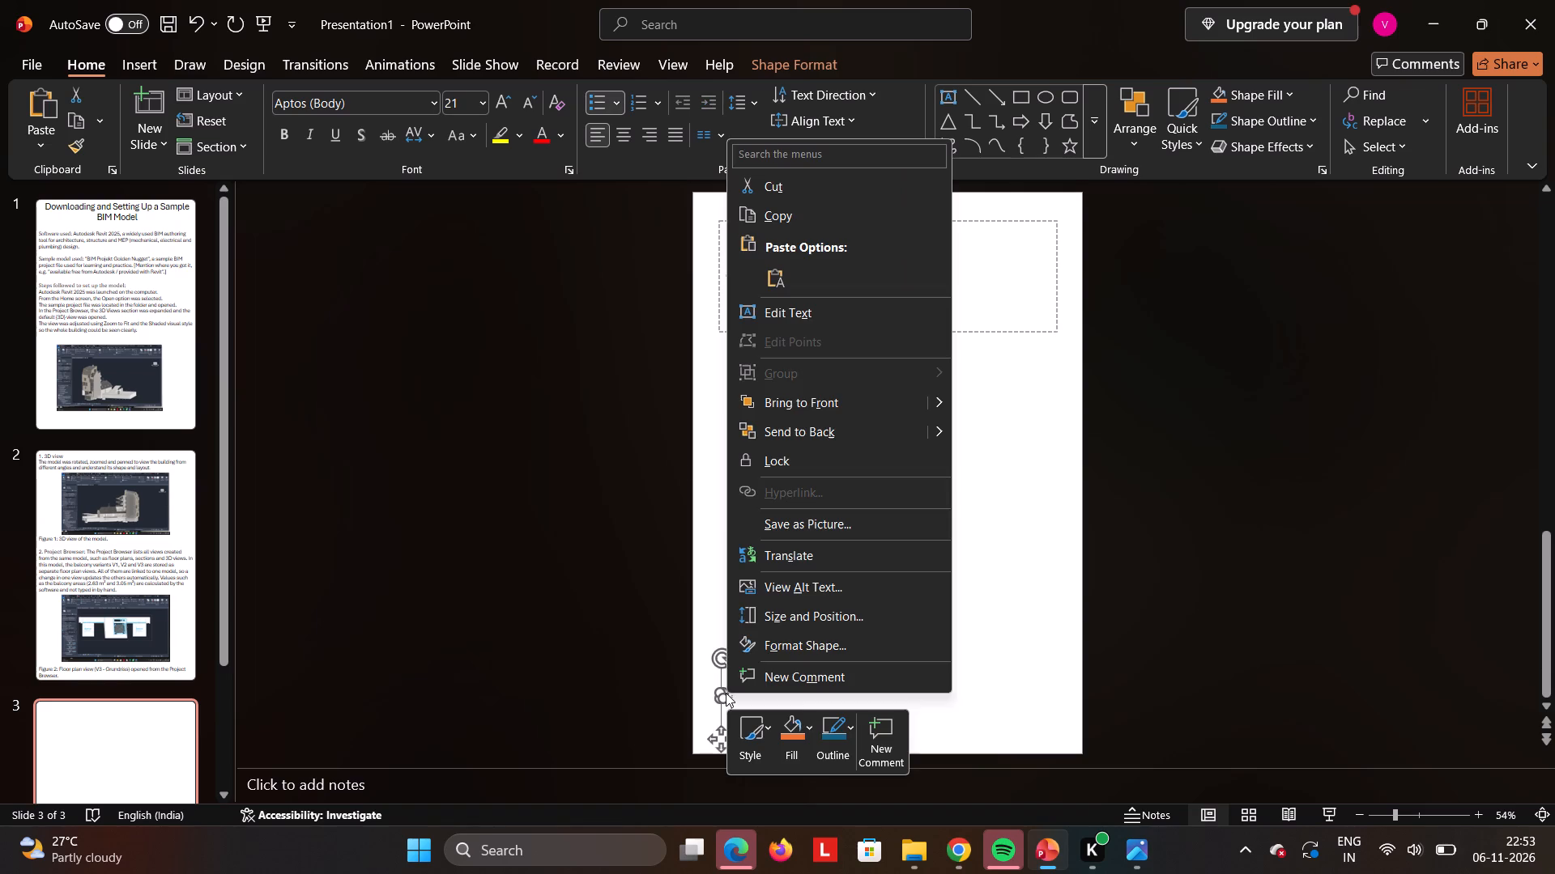
Cut the narrow text box at the bottom-left corner of slide 3.
left_click(833, 188)
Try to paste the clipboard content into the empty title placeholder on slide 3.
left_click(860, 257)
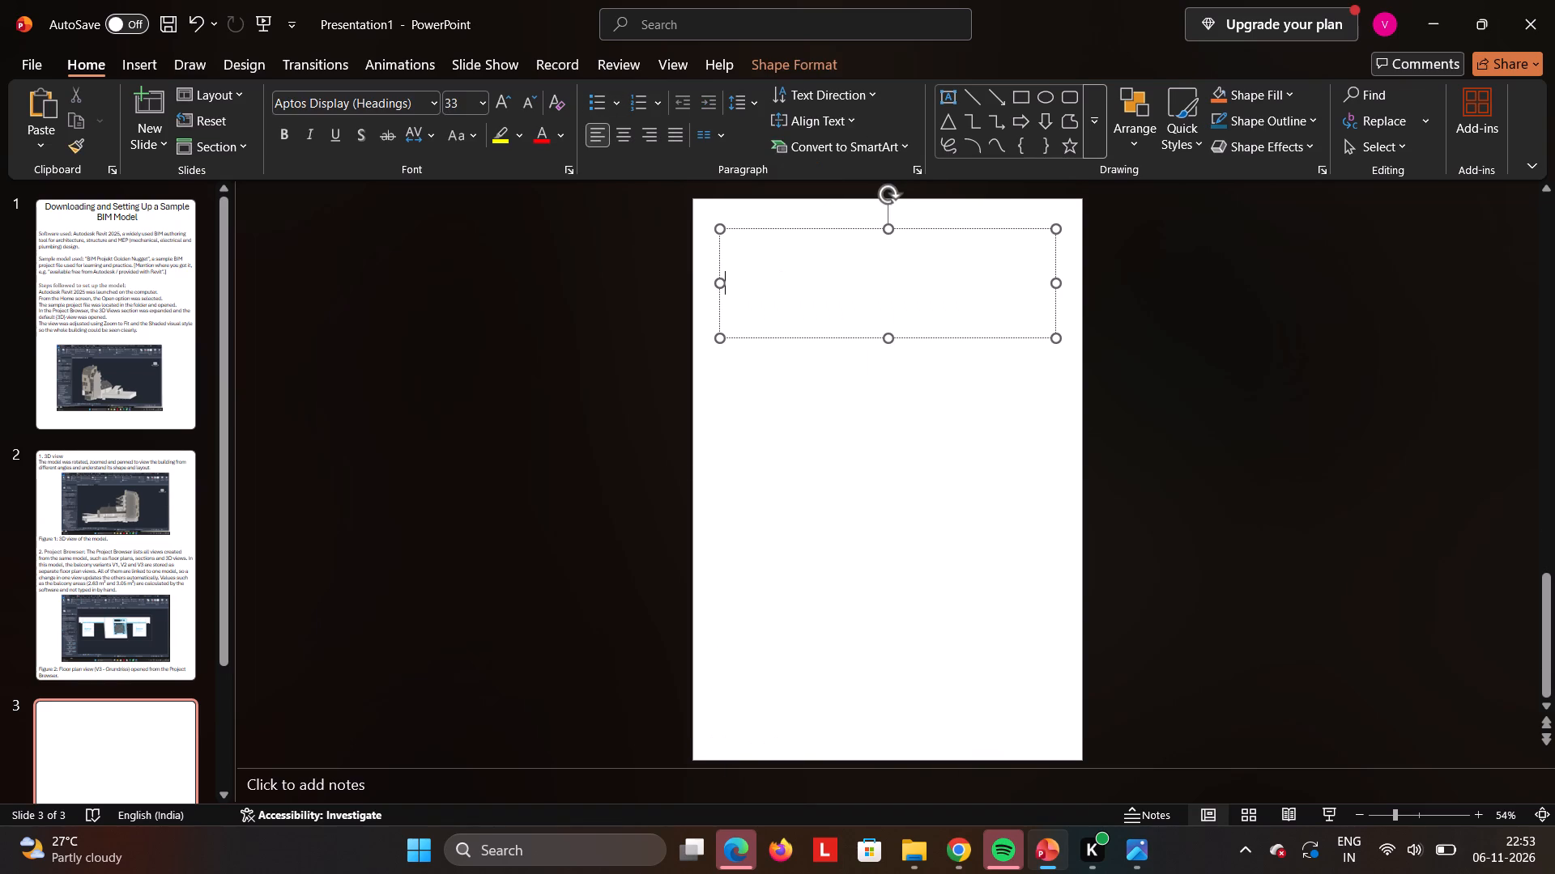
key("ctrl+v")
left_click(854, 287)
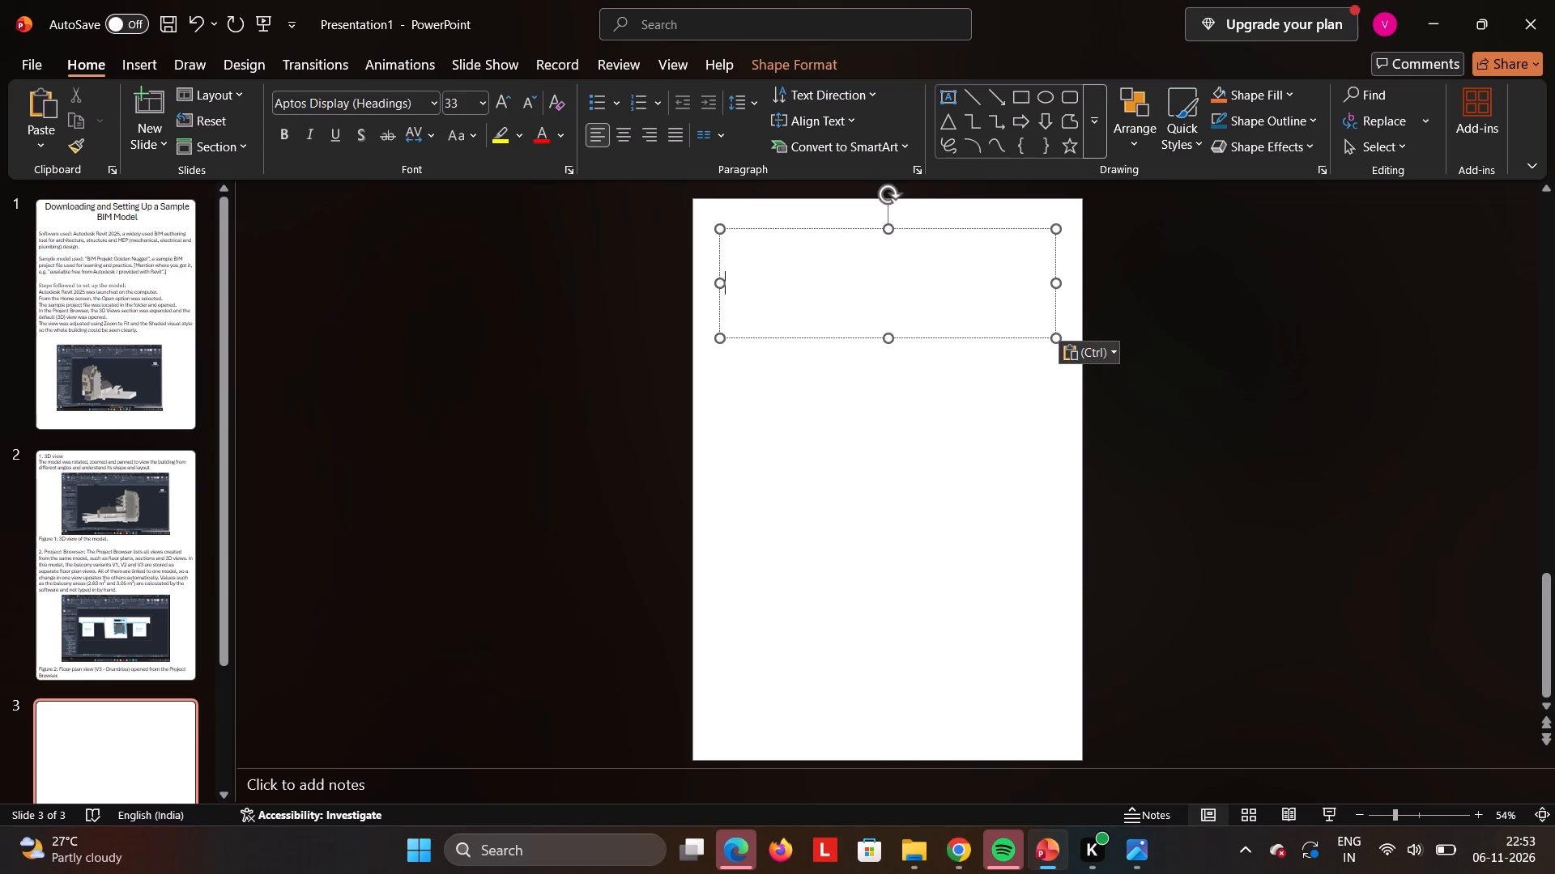
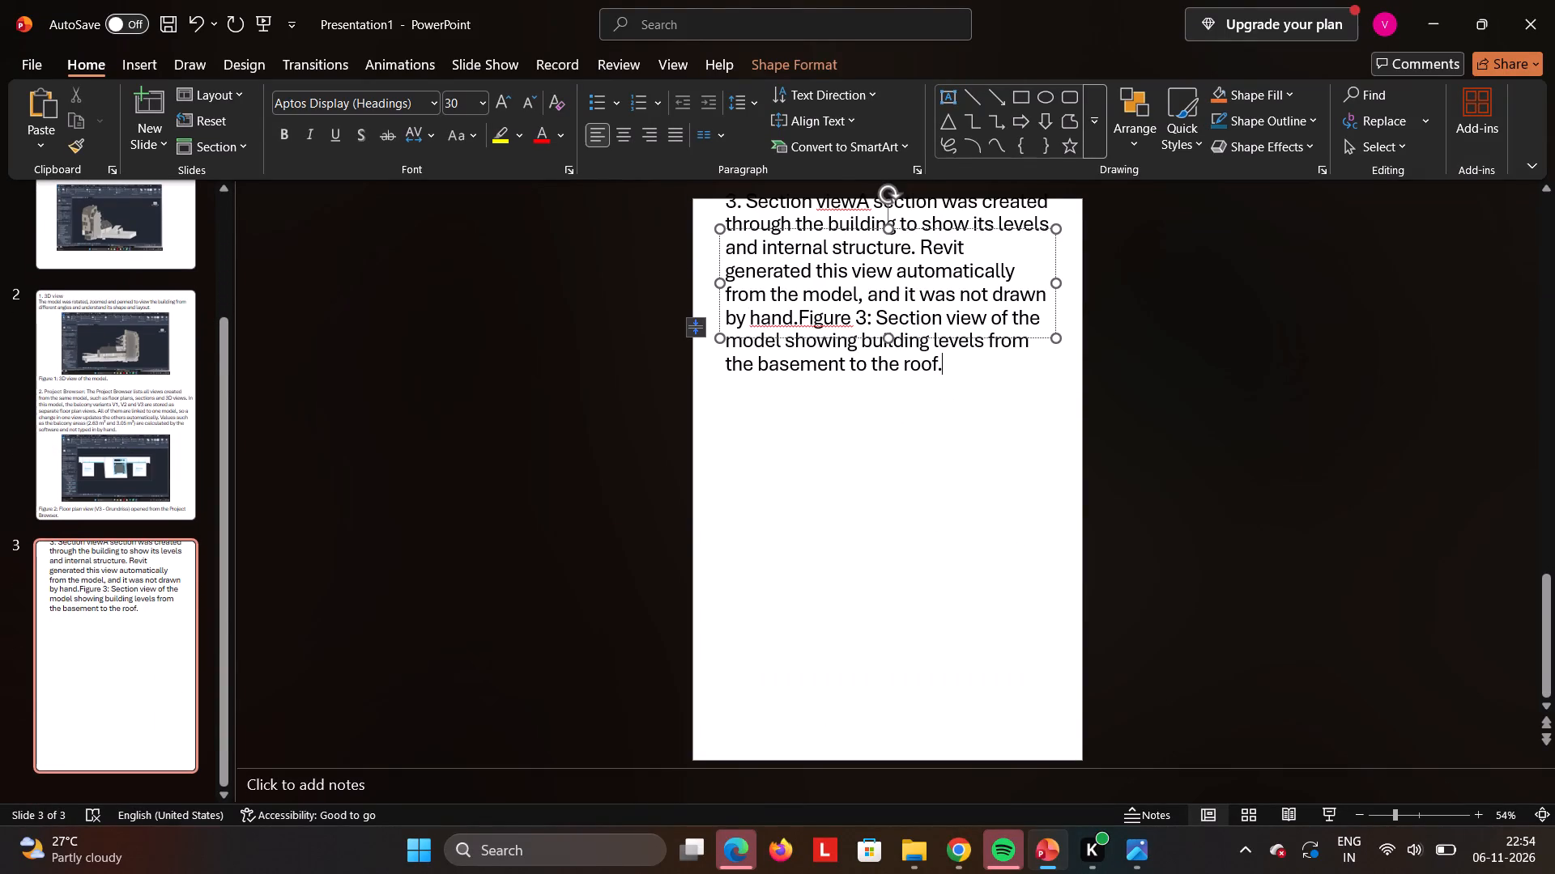
Move the section view text box to the lower half of slide 3 and resize it to span the full slide width.
left_click_drag(1030, 337, 1039, 543)
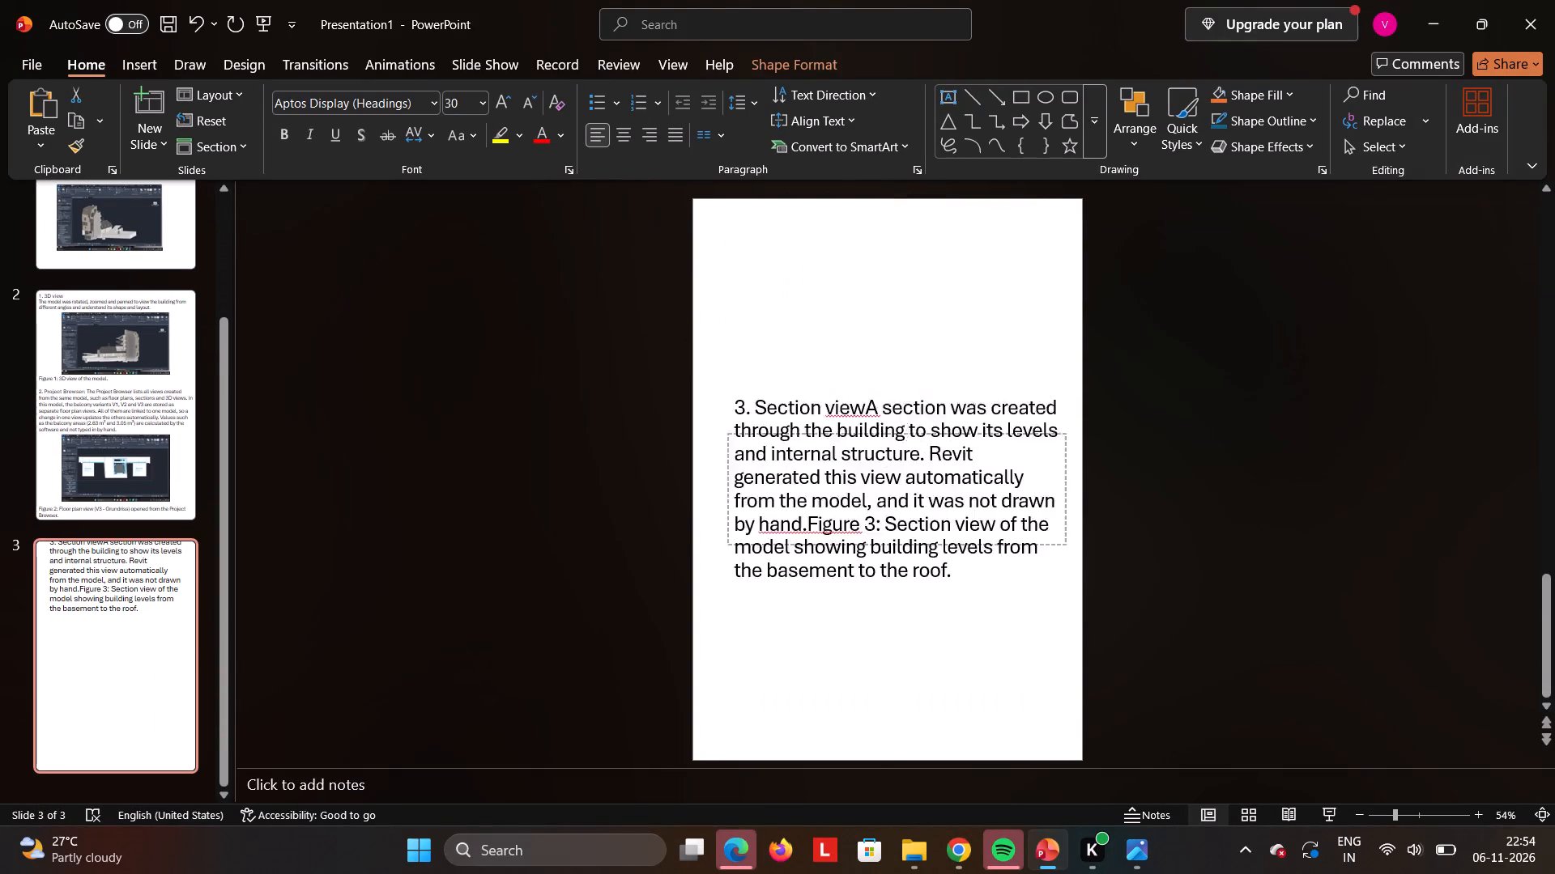
left_click_drag(1039, 543, 1046, 660)
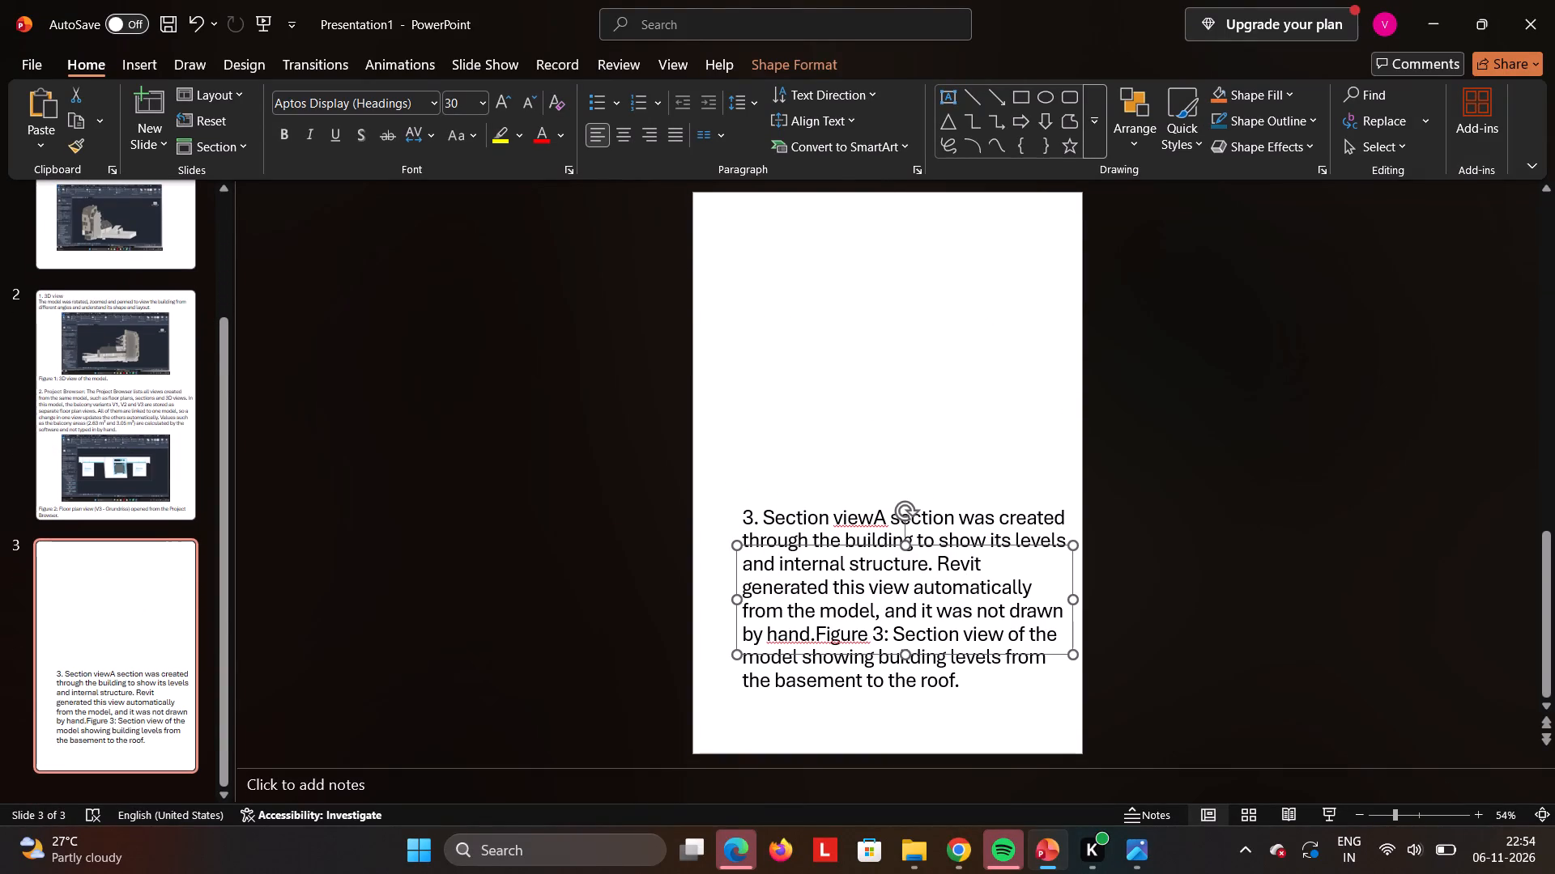
left_click_drag(736, 544, 720, 424)
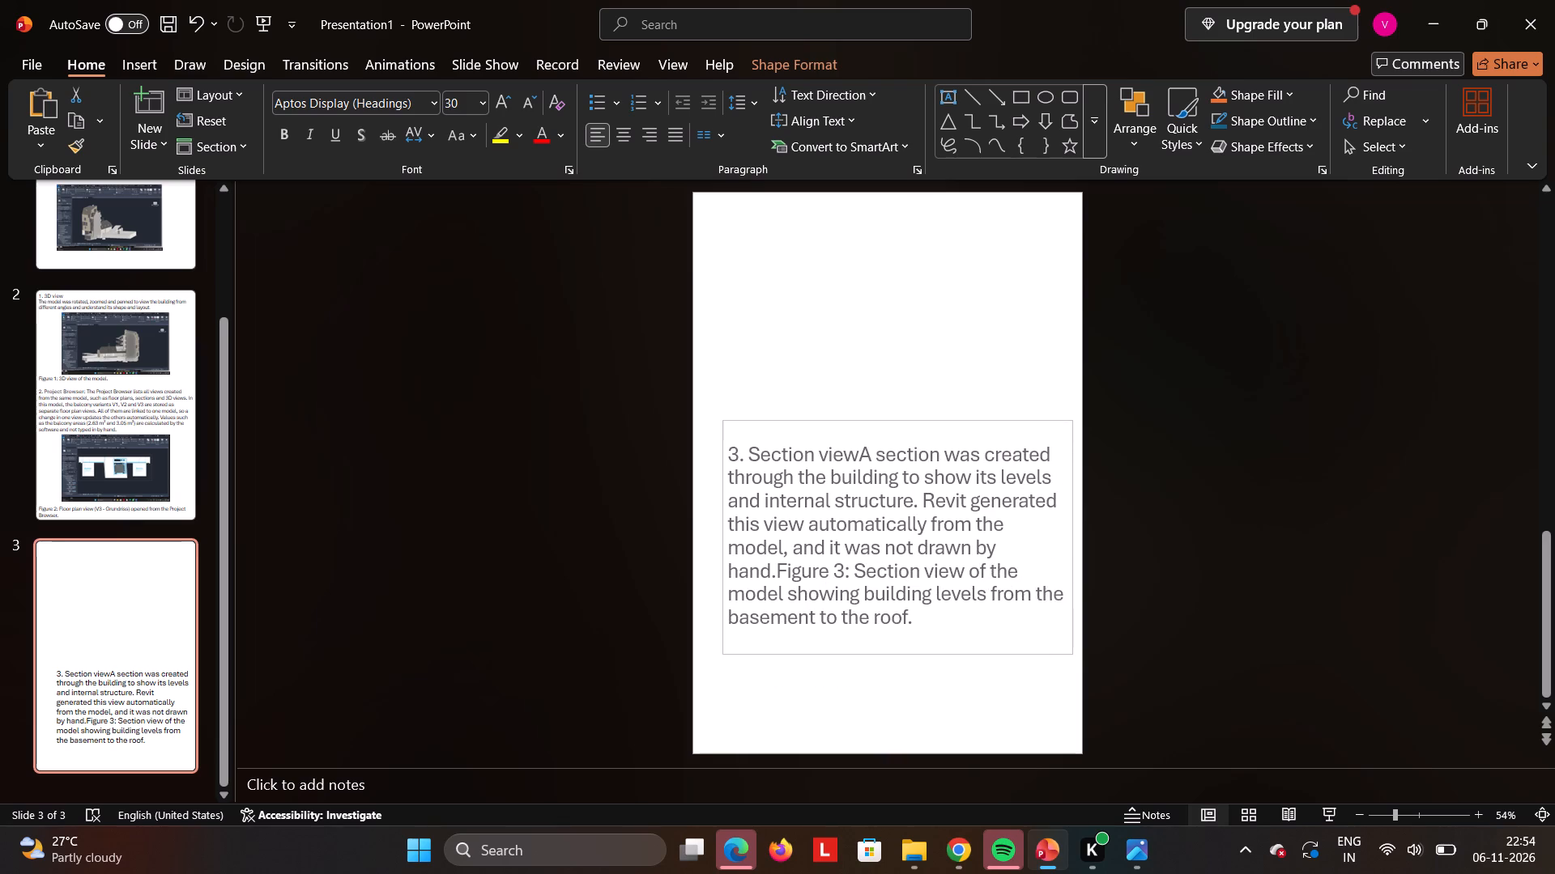
left_click_drag(720, 424, 695, 446)
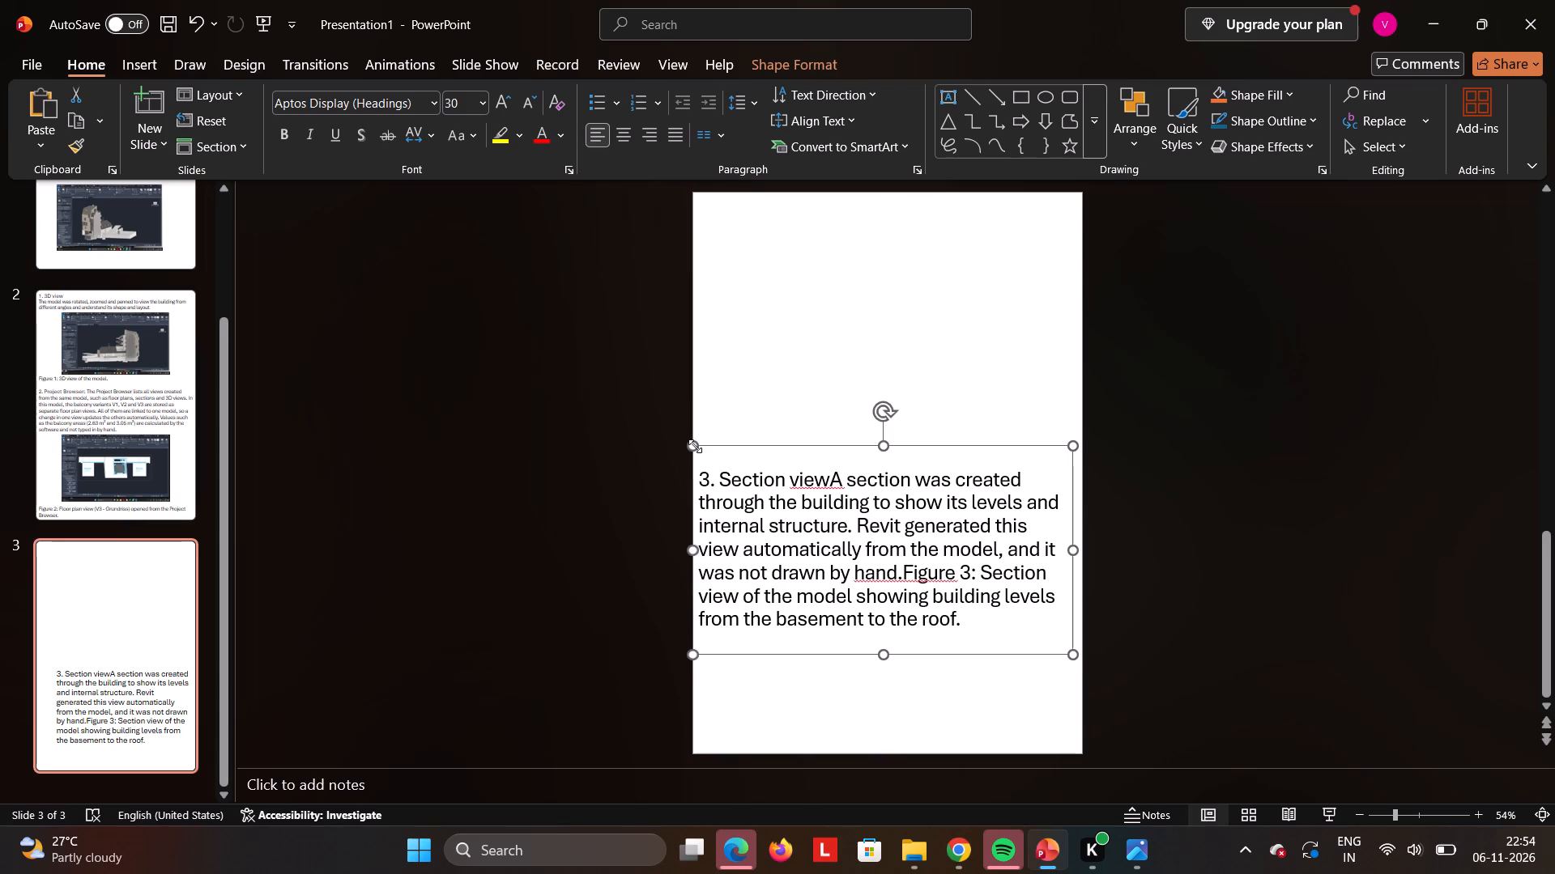
left_click_drag(1071, 547, 1080, 547)
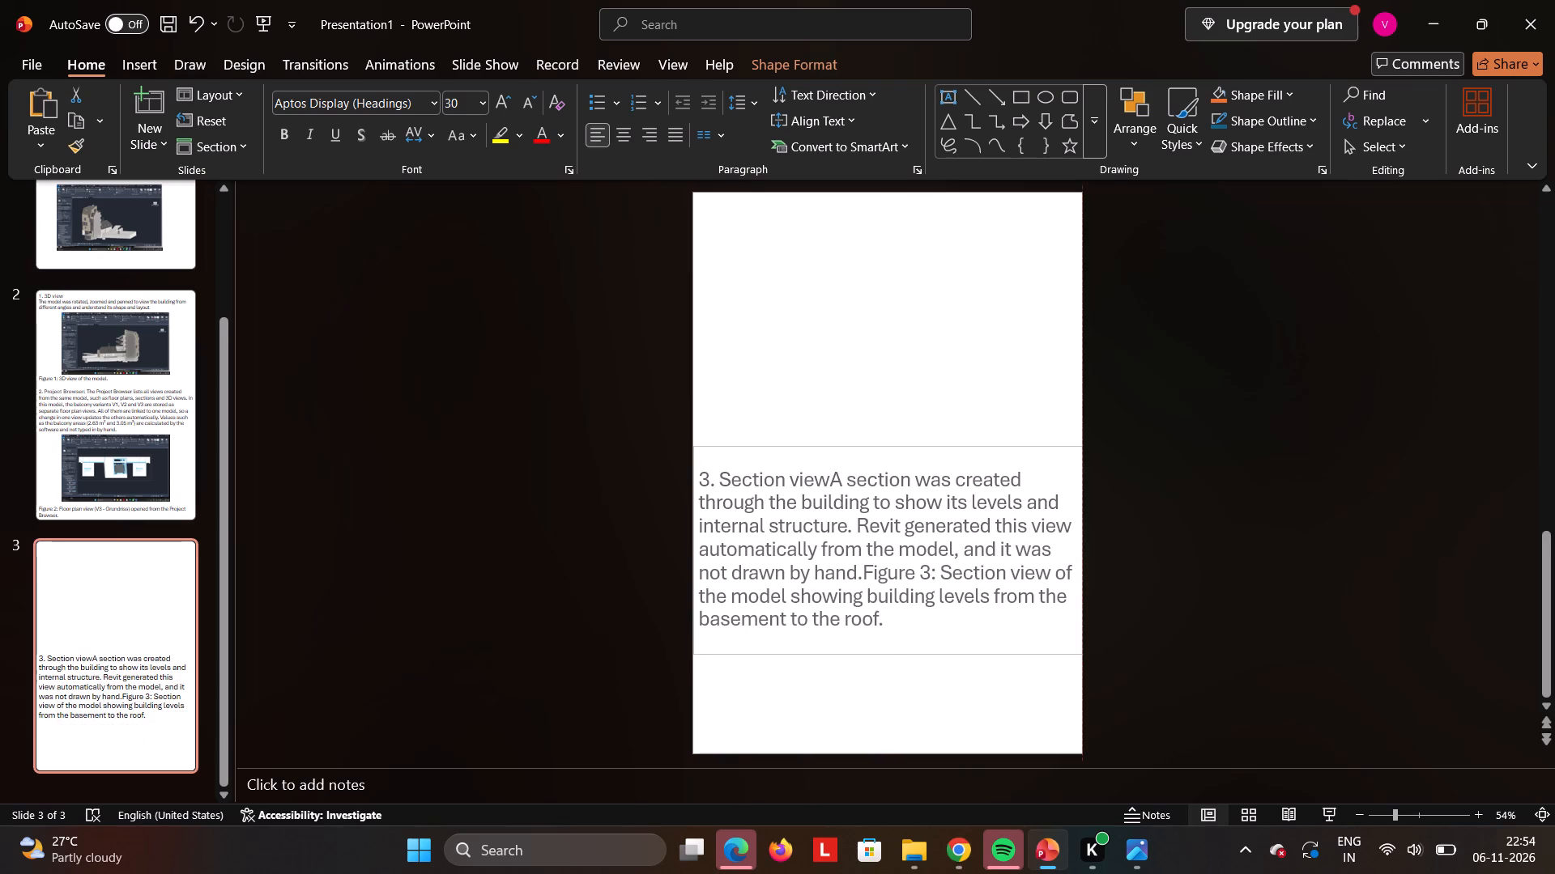
left_click_drag(1080, 547, 1080, 547)
Check the body text size on slide 2 and set all the section view text on slide 3 to size 18.
left_click(87, 388)
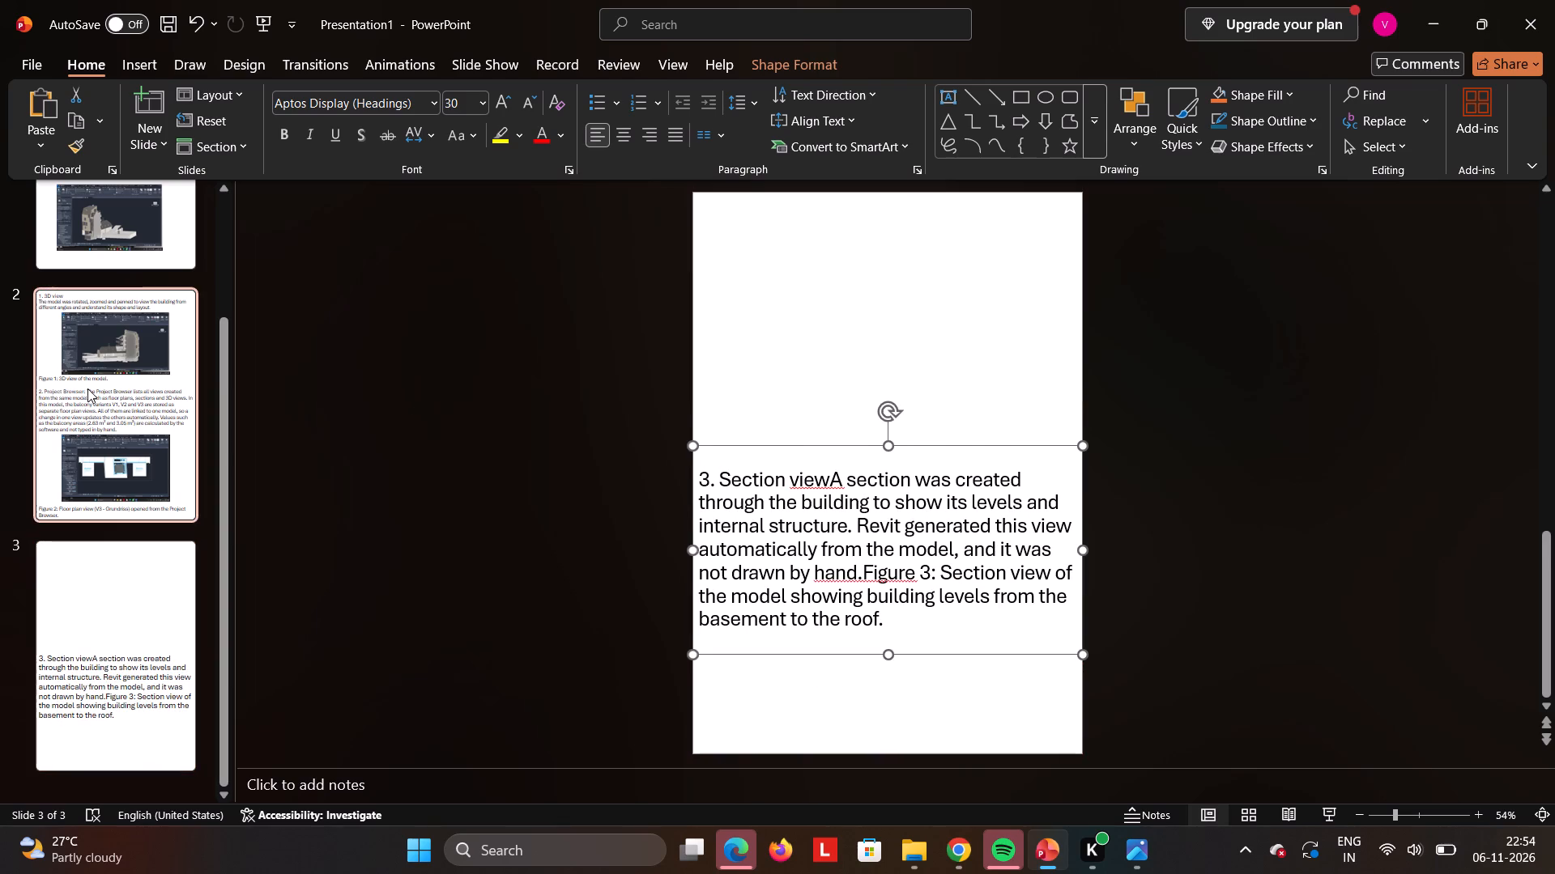
left_click_drag(927, 481, 897, 477)
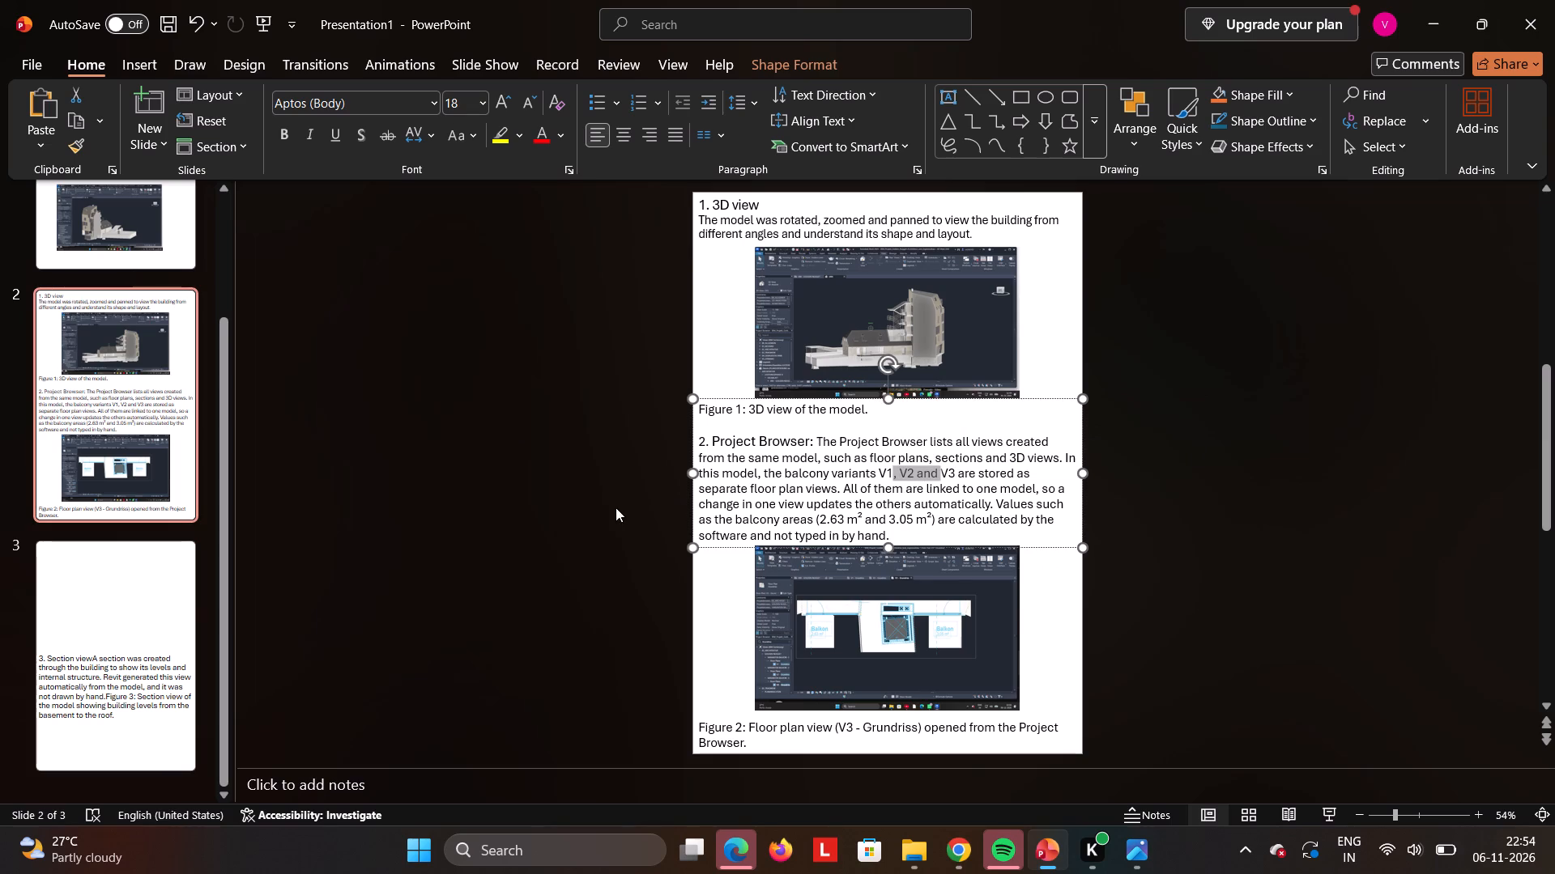
left_click_drag(513, 458, 197, 534)
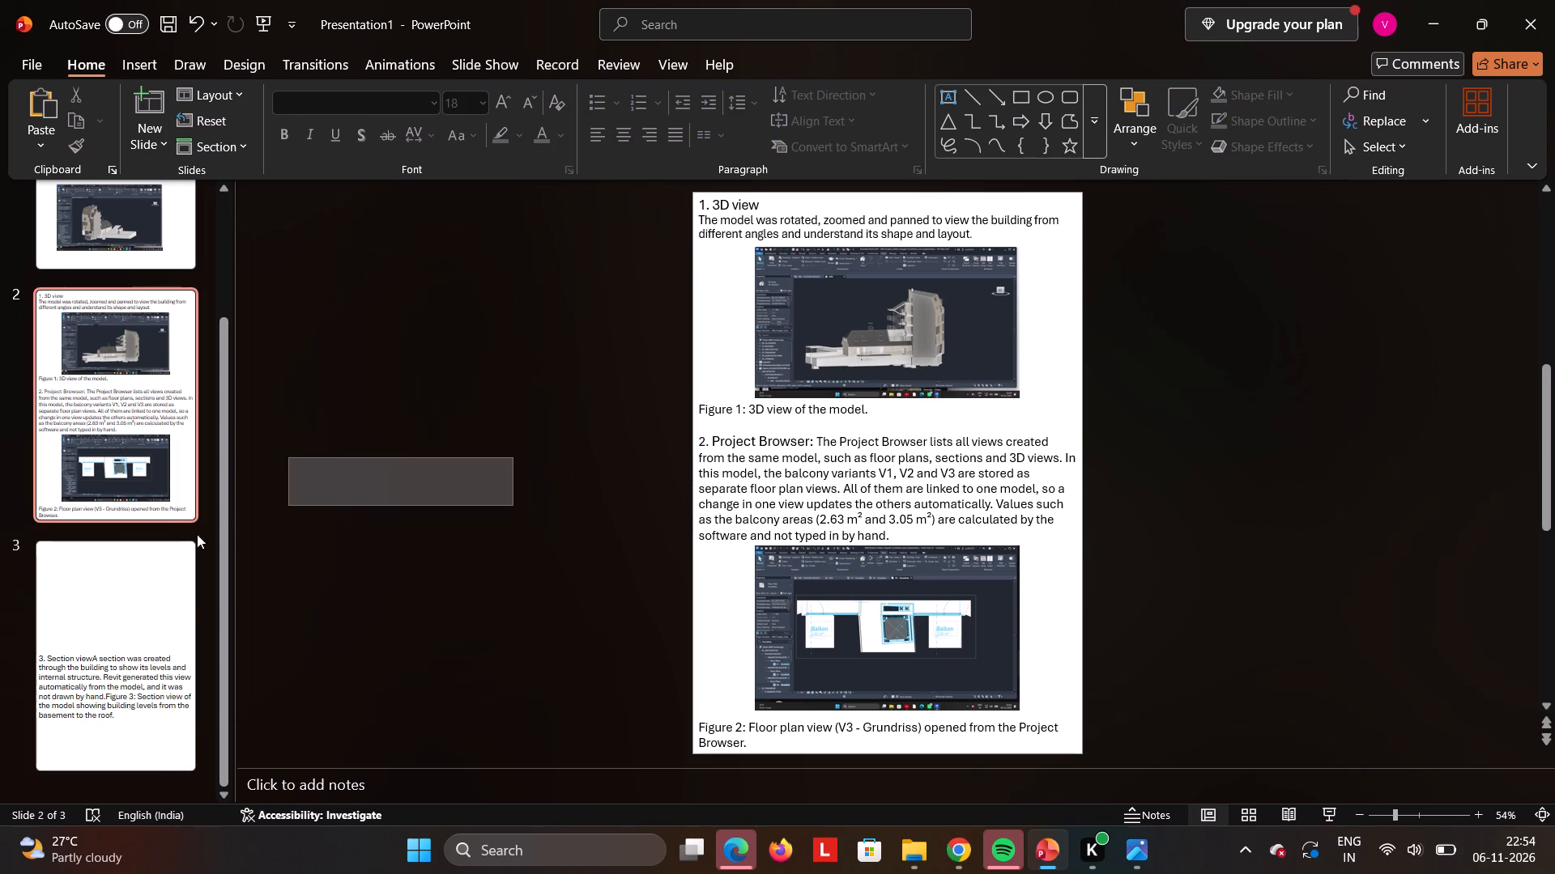
left_click_drag(197, 534, 125, 618)
left_click(125, 618)
left_click_drag(890, 614, 694, 465)
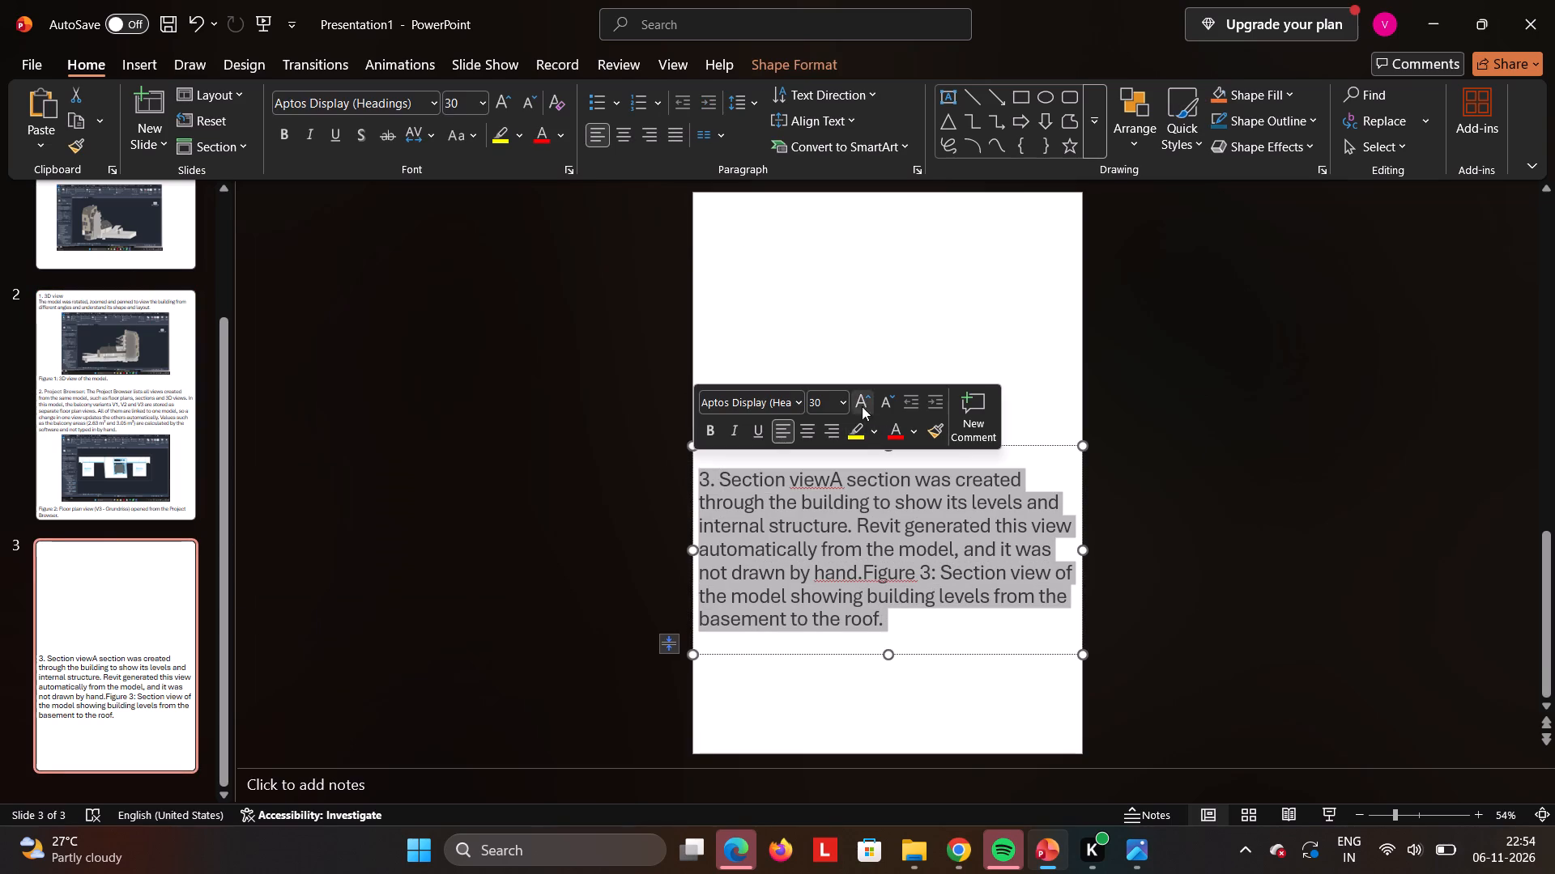
left_click(842, 404)
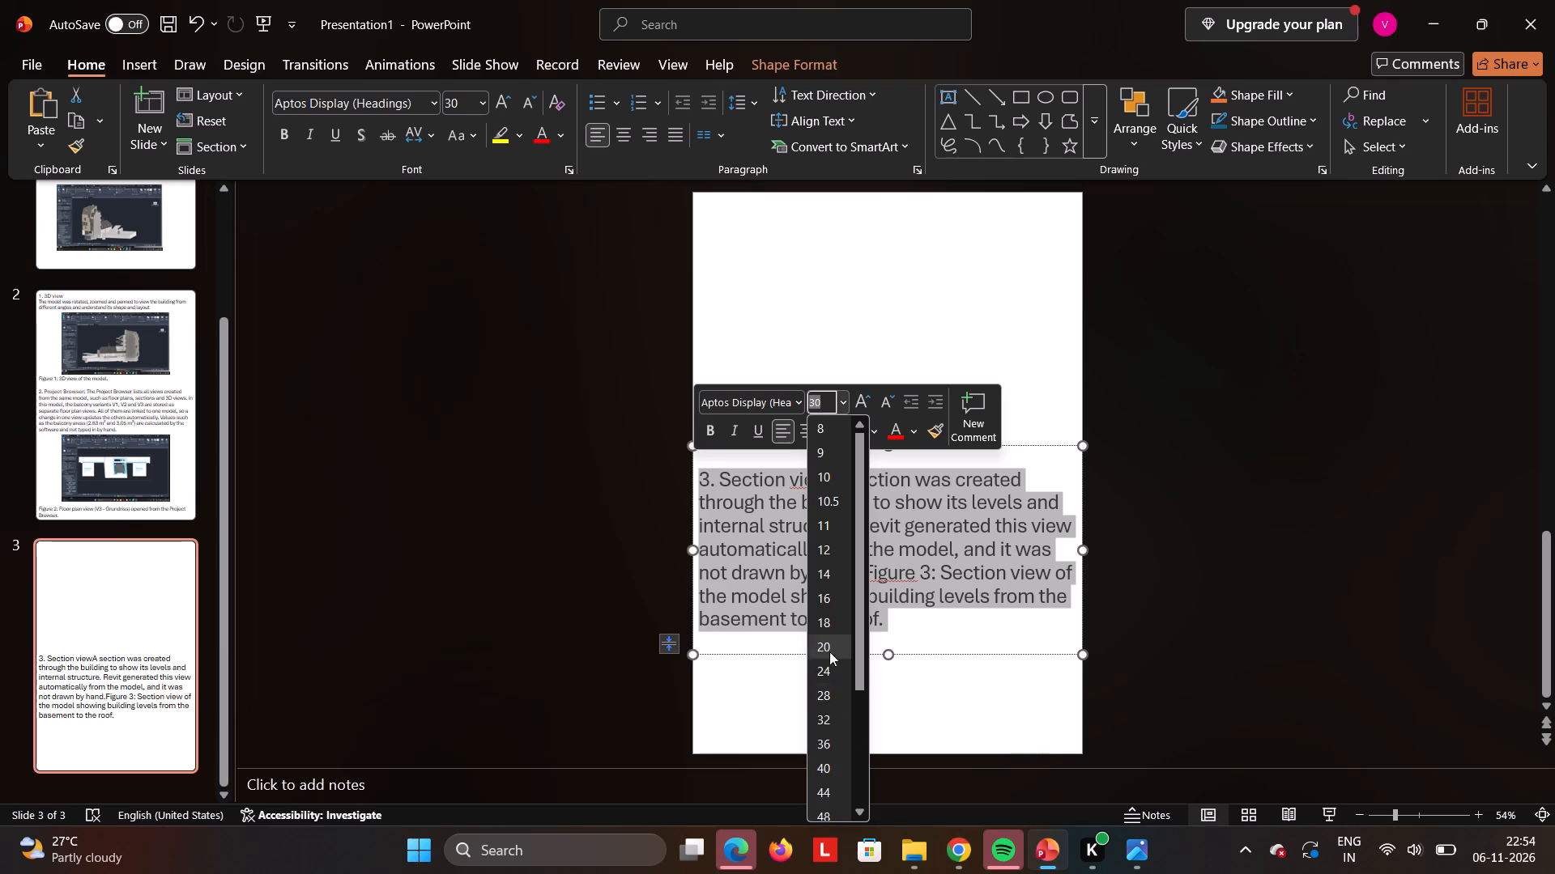
left_click(829, 630)
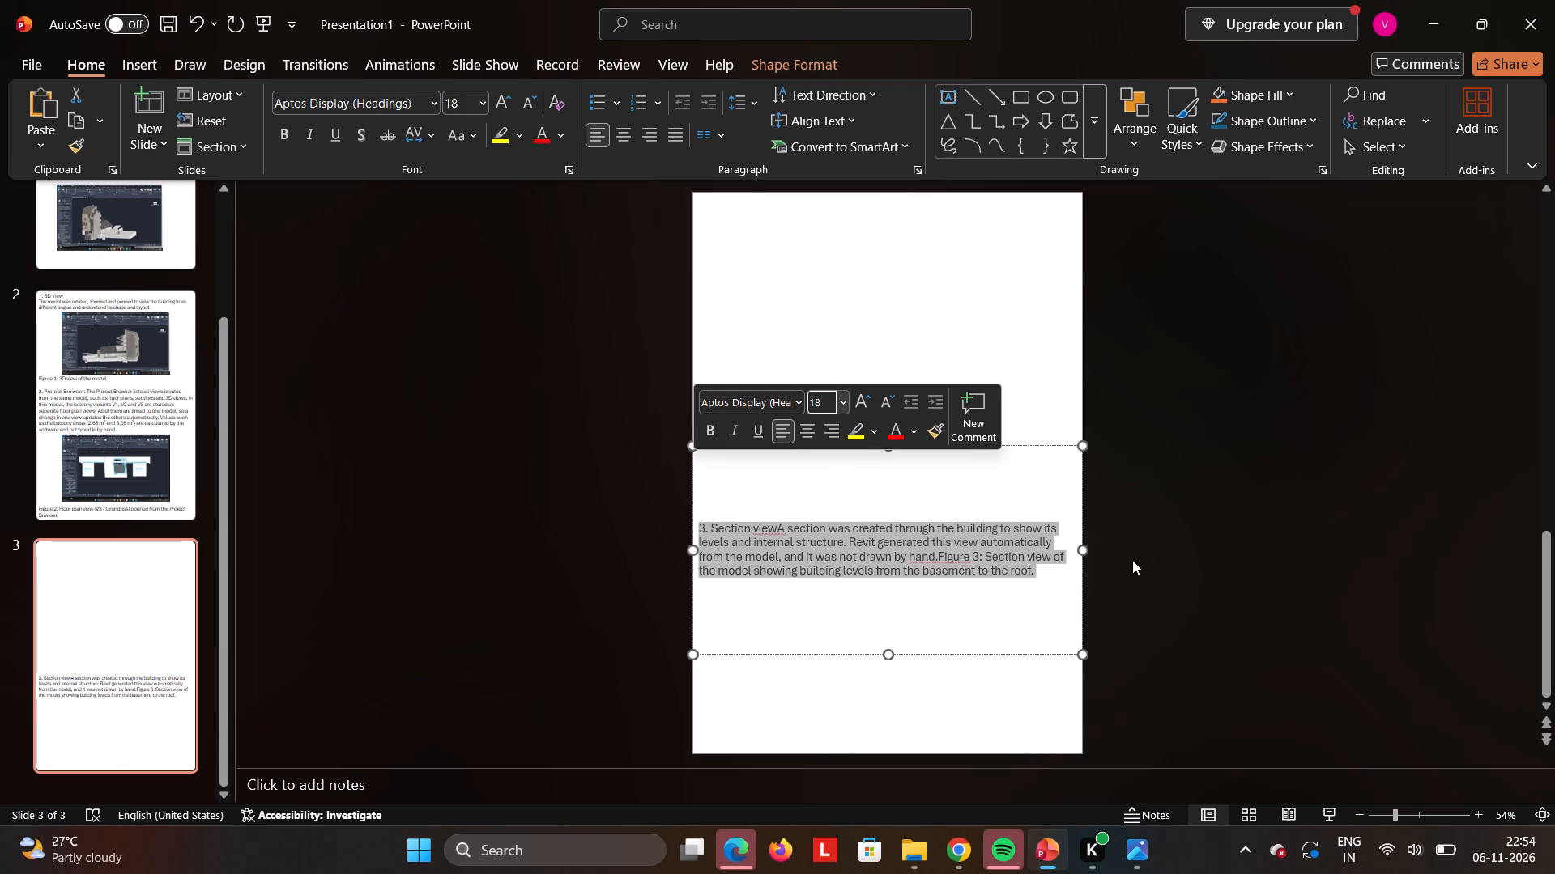
left_click(1161, 519)
Shorten the section view text box to fit its text and place it flush with the top edge of slide 3, centred horizontally.
left_click(1052, 562)
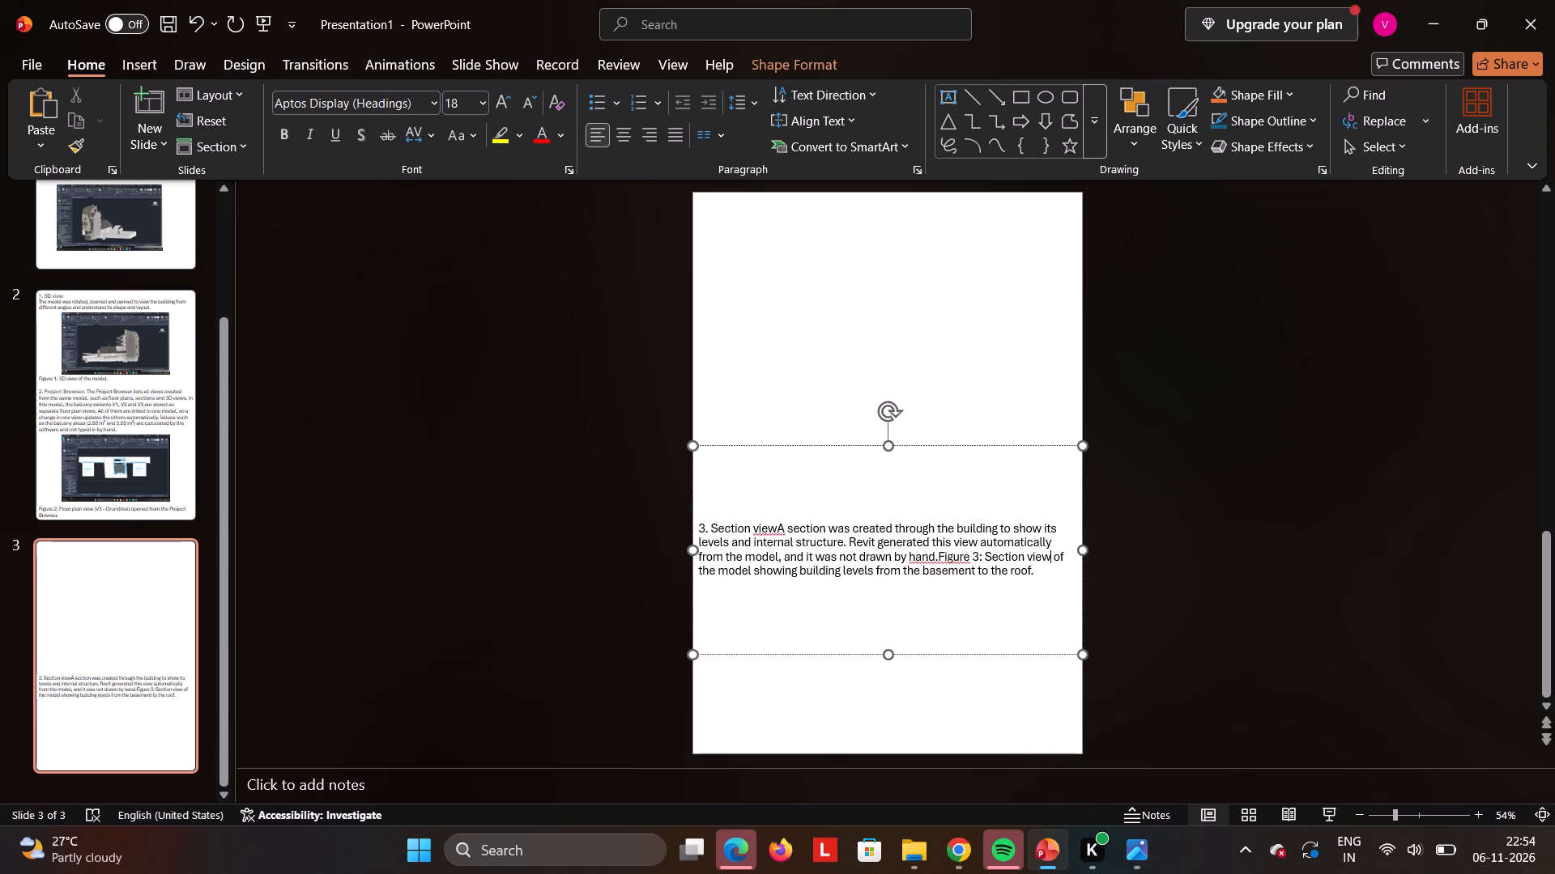
left_click_drag(888, 655, 892, 544)
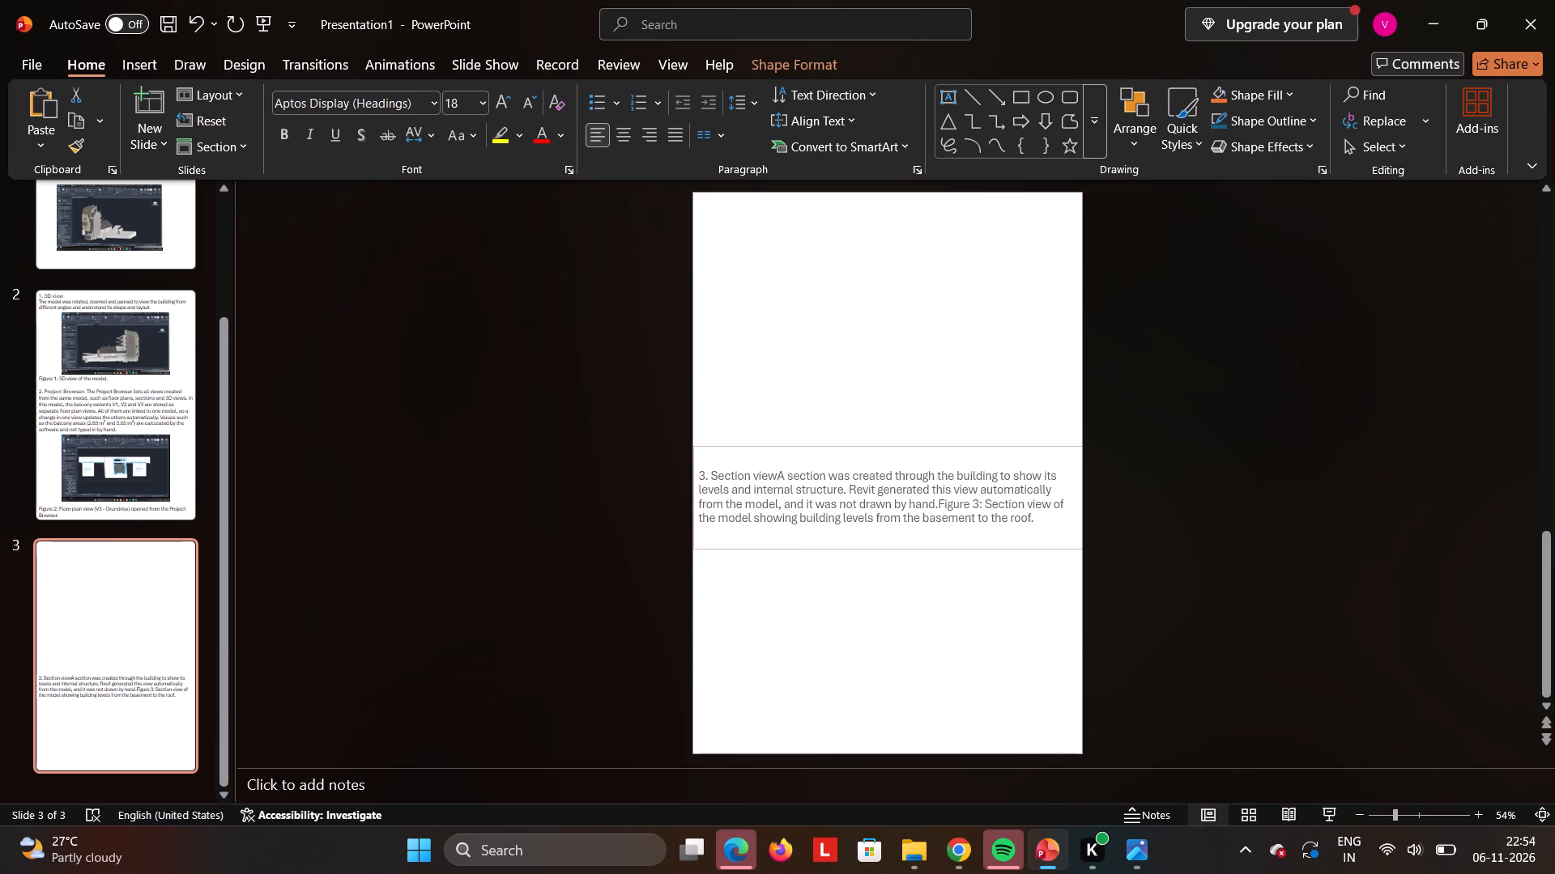
left_click_drag(892, 544, 889, 511)
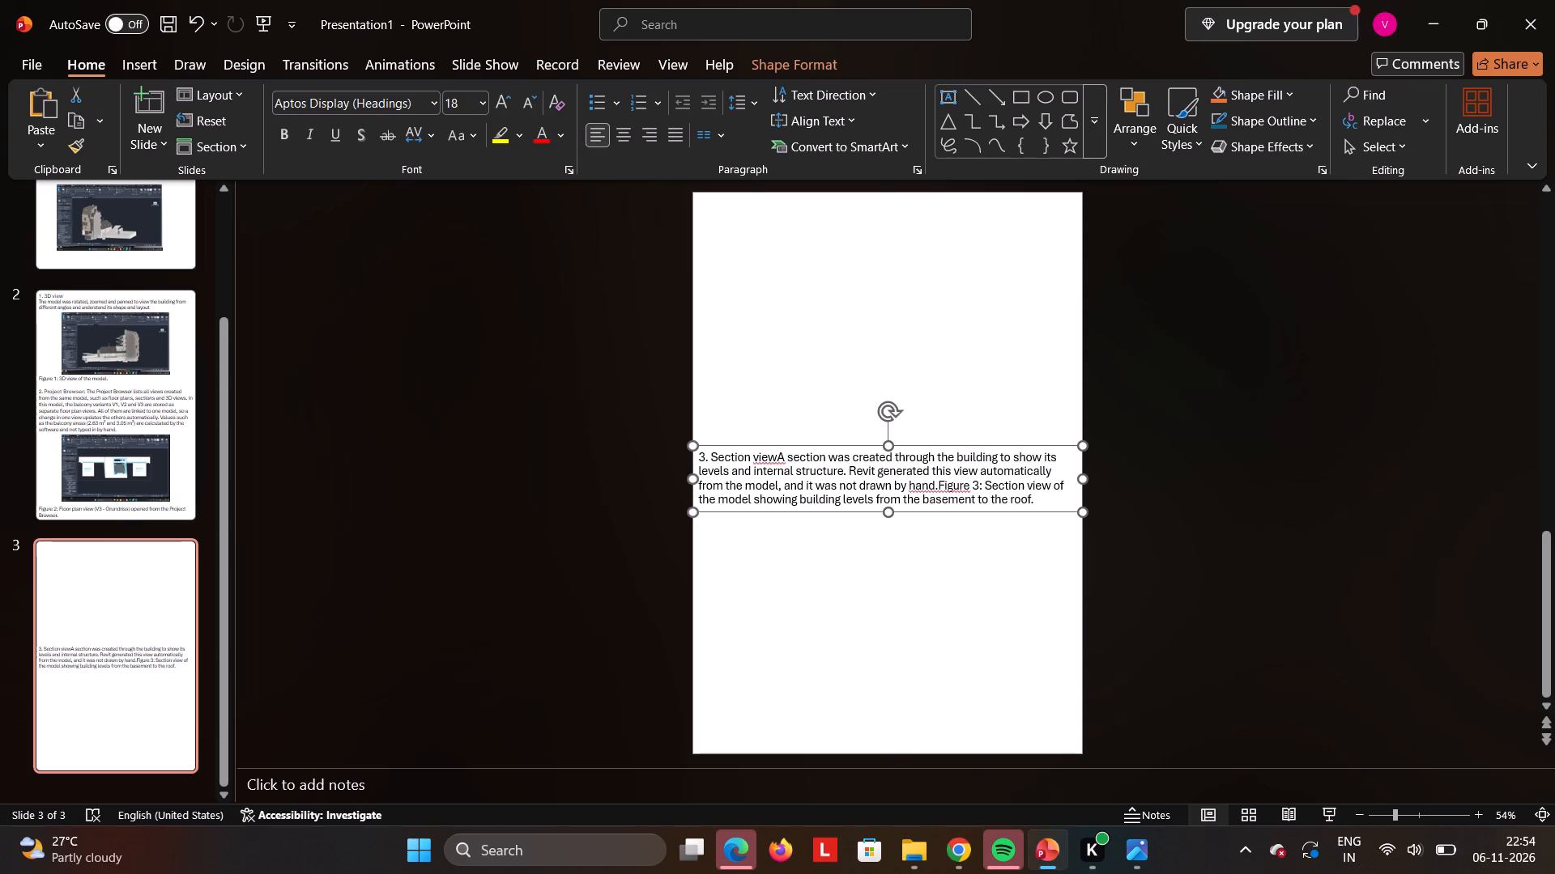
left_click_drag(978, 510, 969, 276)
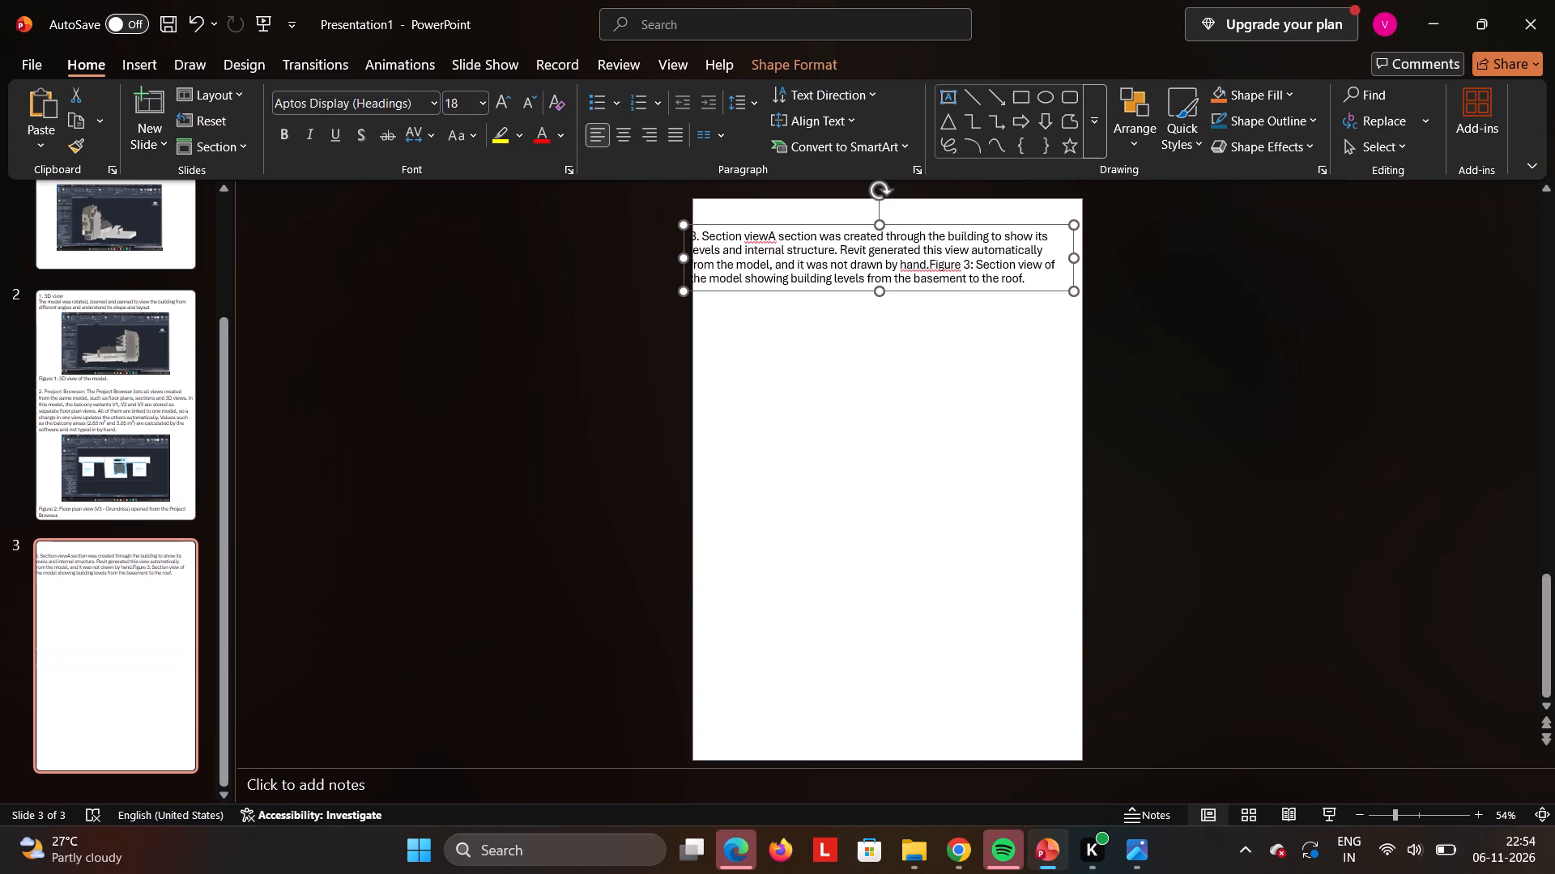
left_click_drag(1007, 289, 1018, 263)
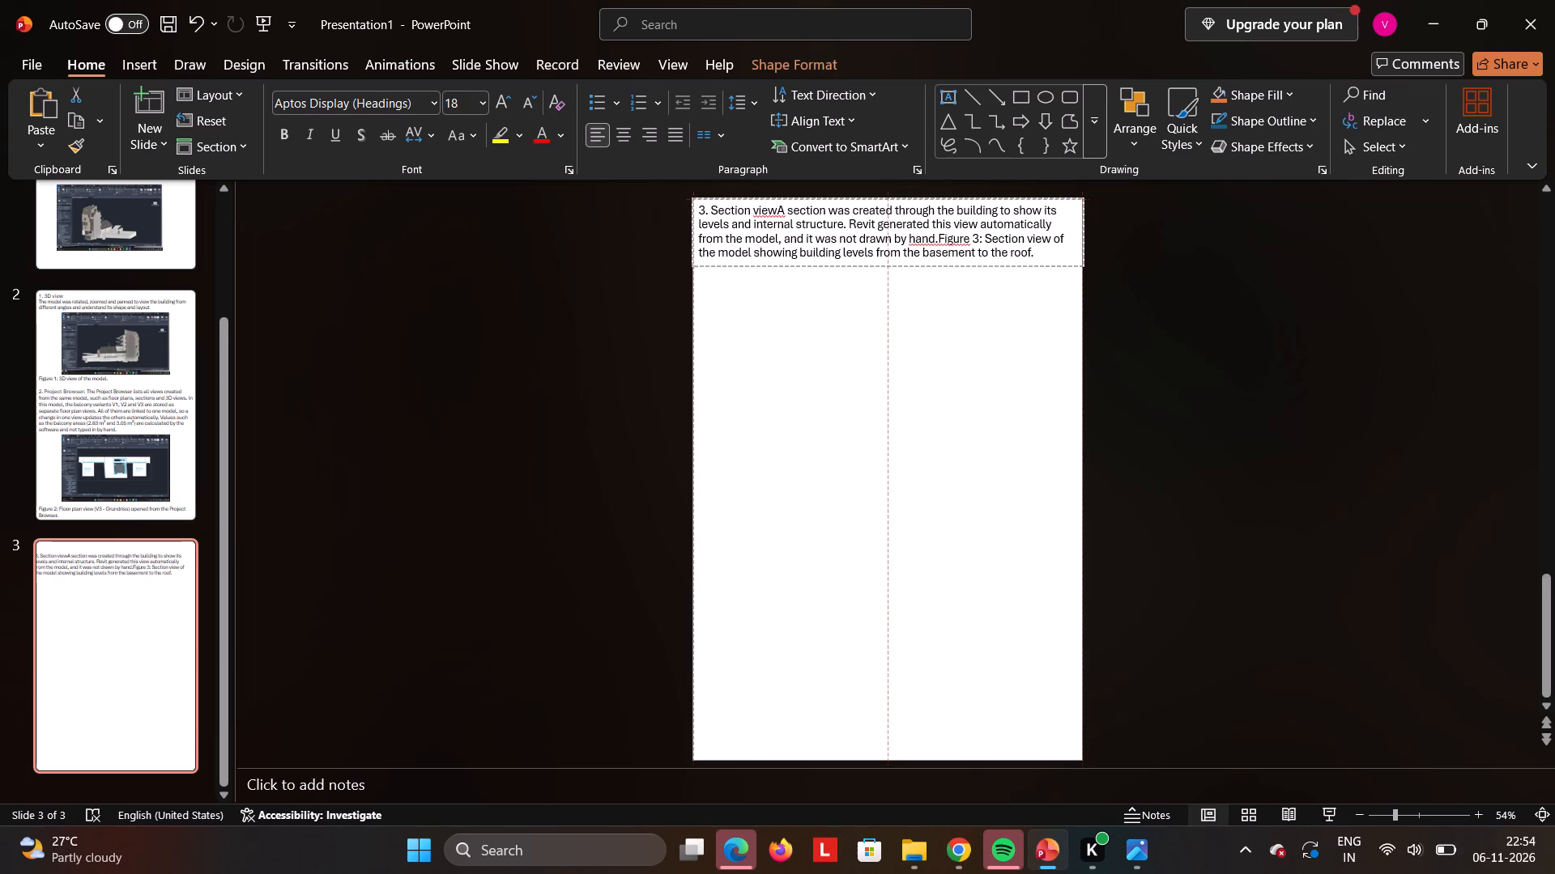
left_click_drag(1018, 263, 1018, 261)
left_click(1152, 303)
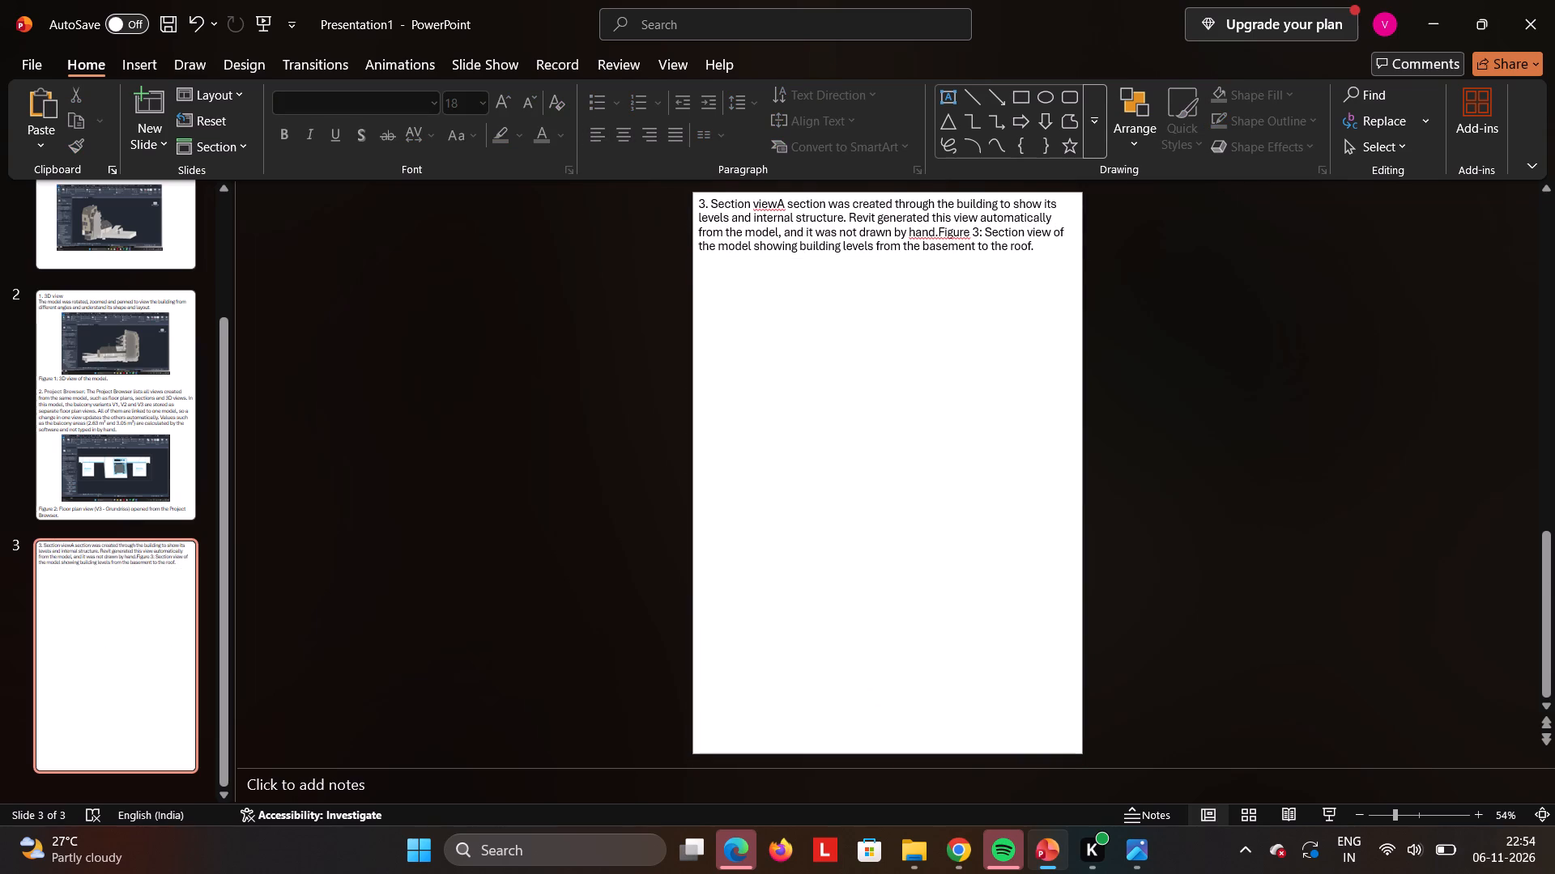
Copy the Figure 3 caption sentence from the section view paragraph and delete it from the text box.
left_click(939, 229)
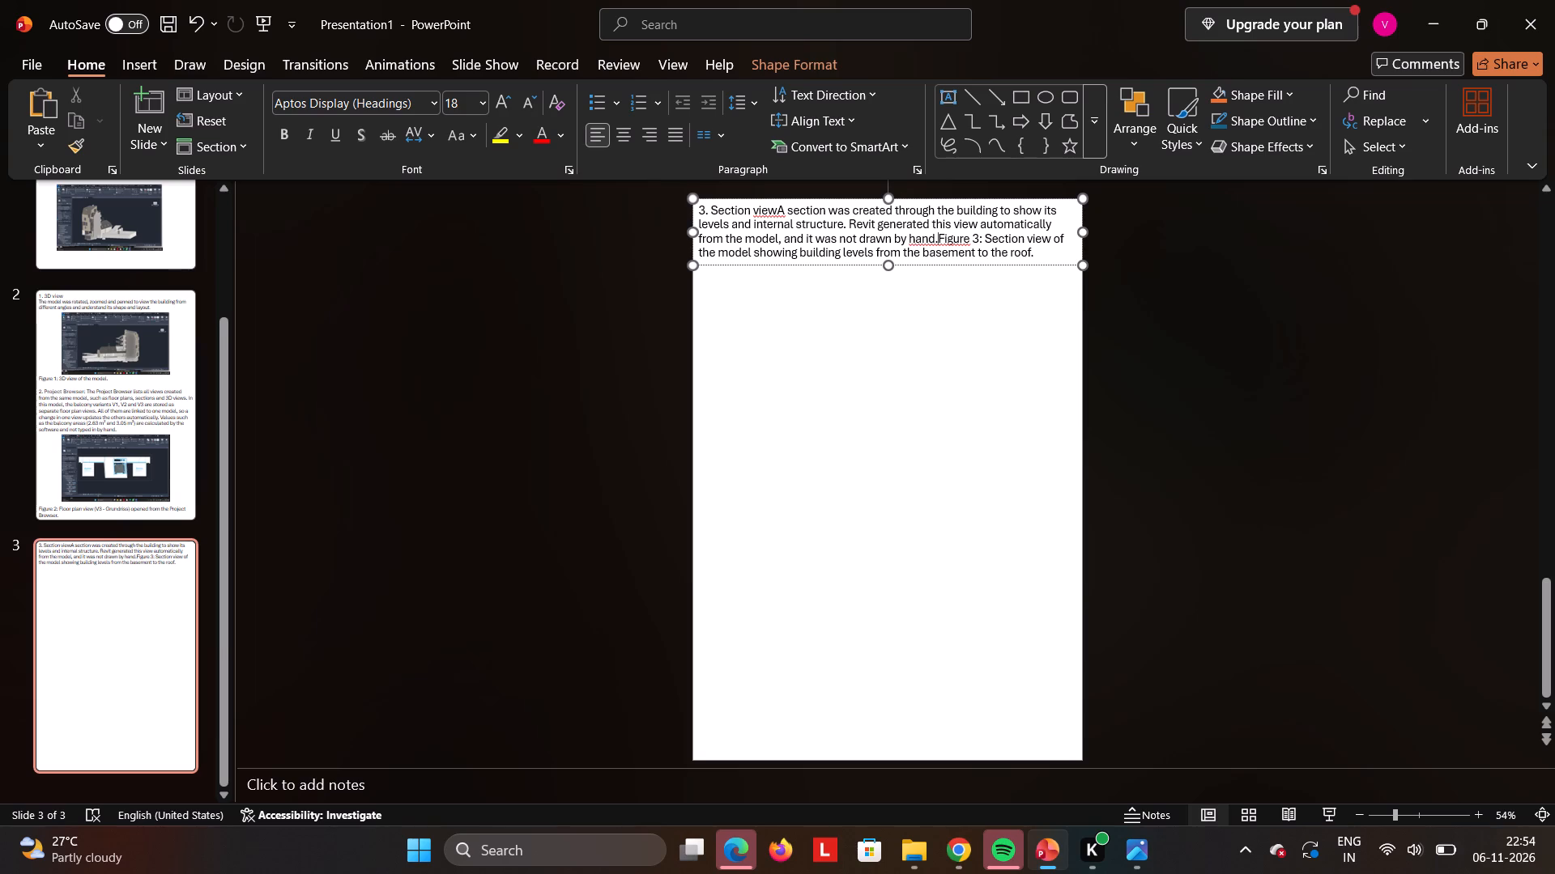
left_click_drag(1033, 254, 945, 240)
key("ctrl+c")
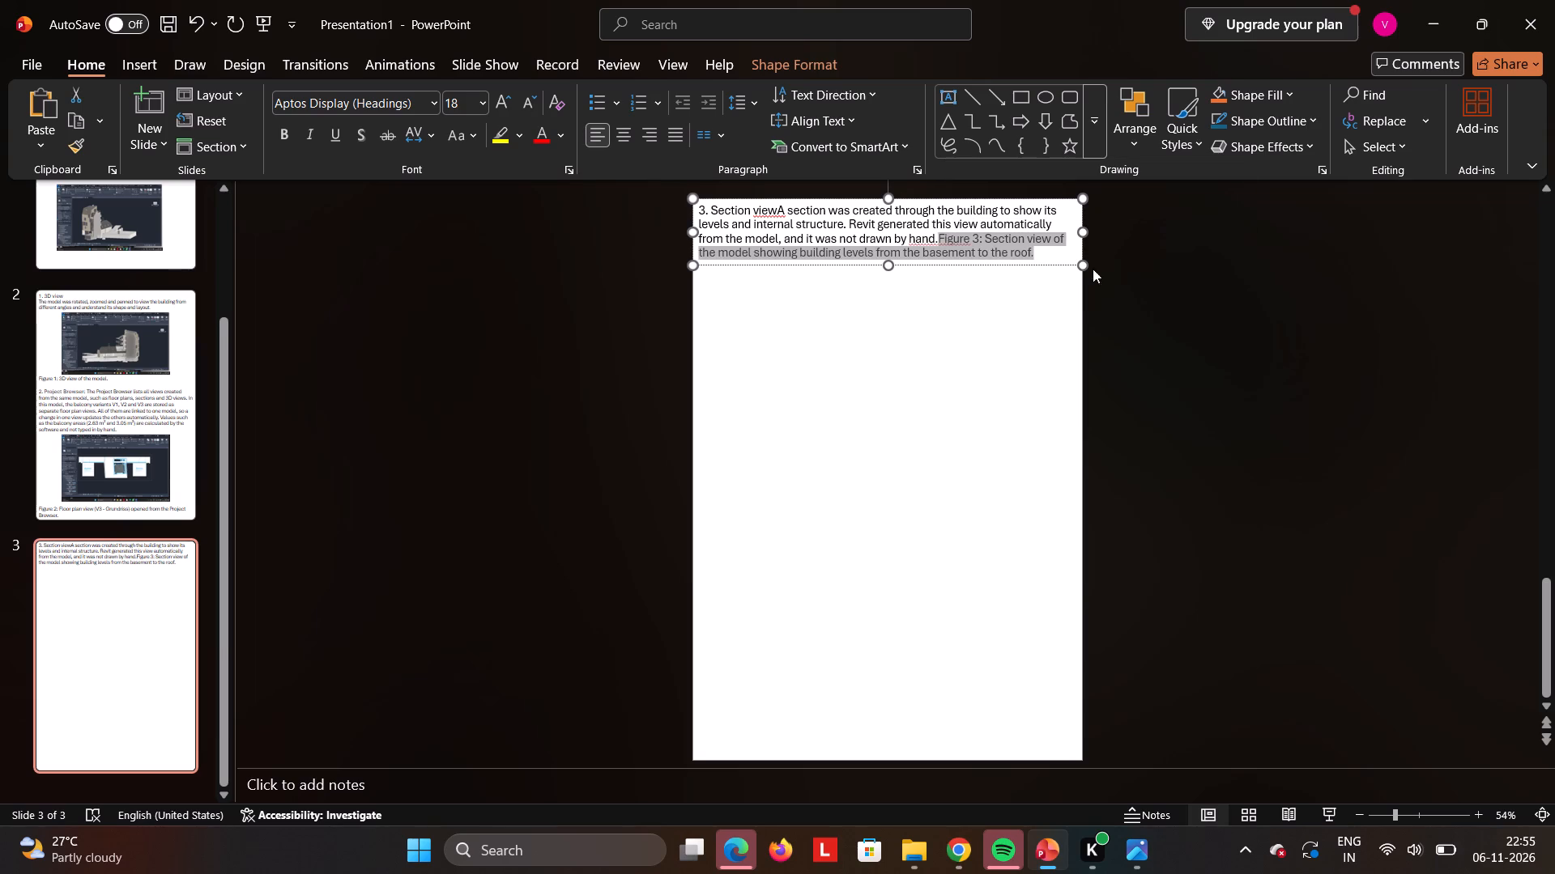
key("ctrl+c")
key("Delete")
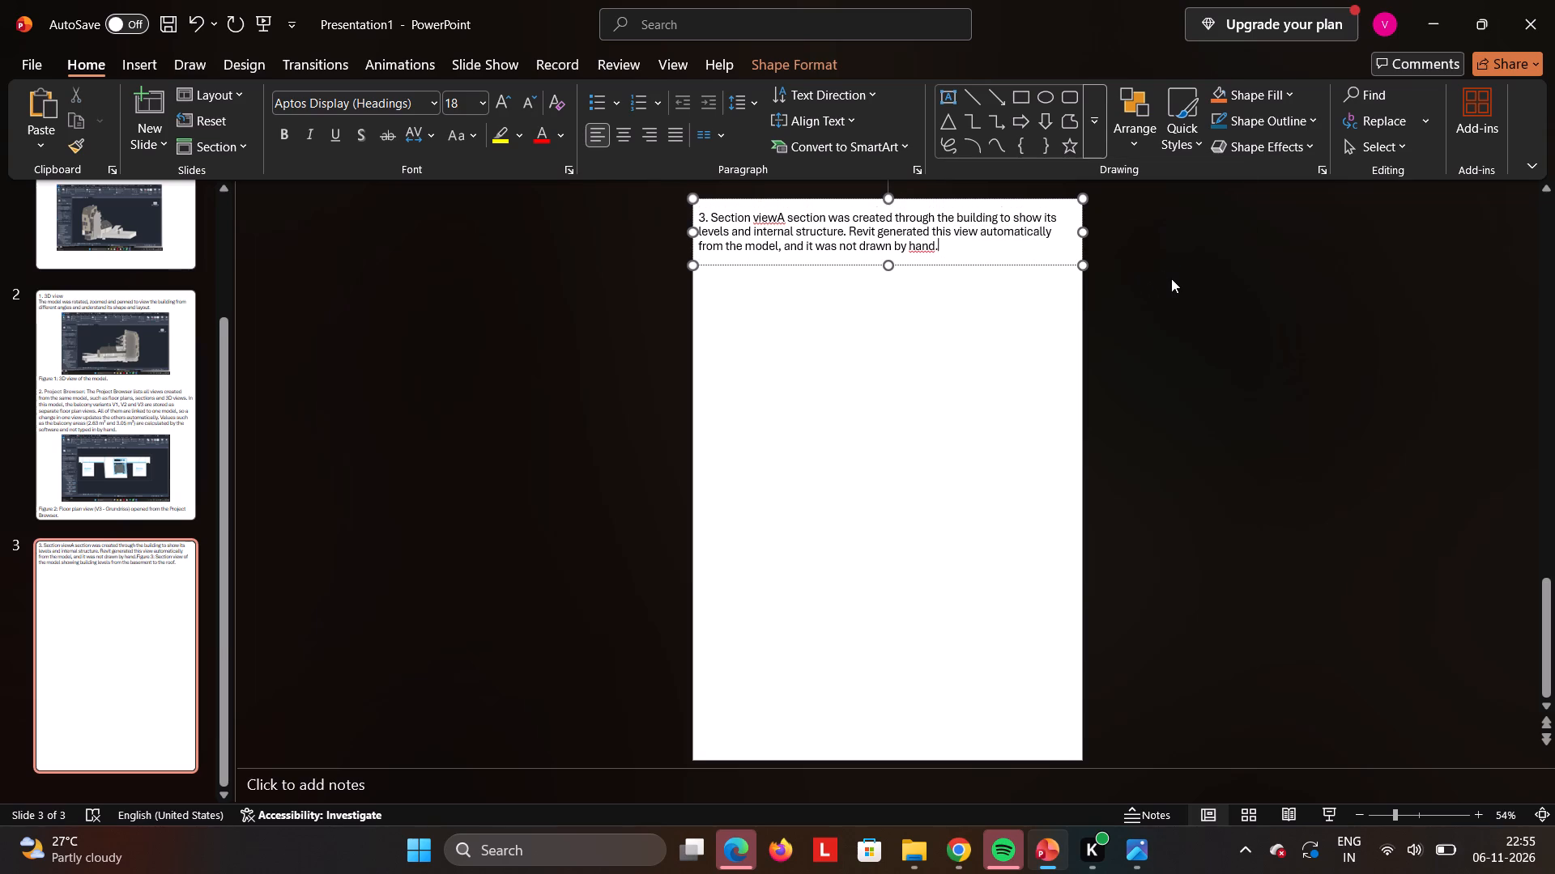
left_click(1146, 291)
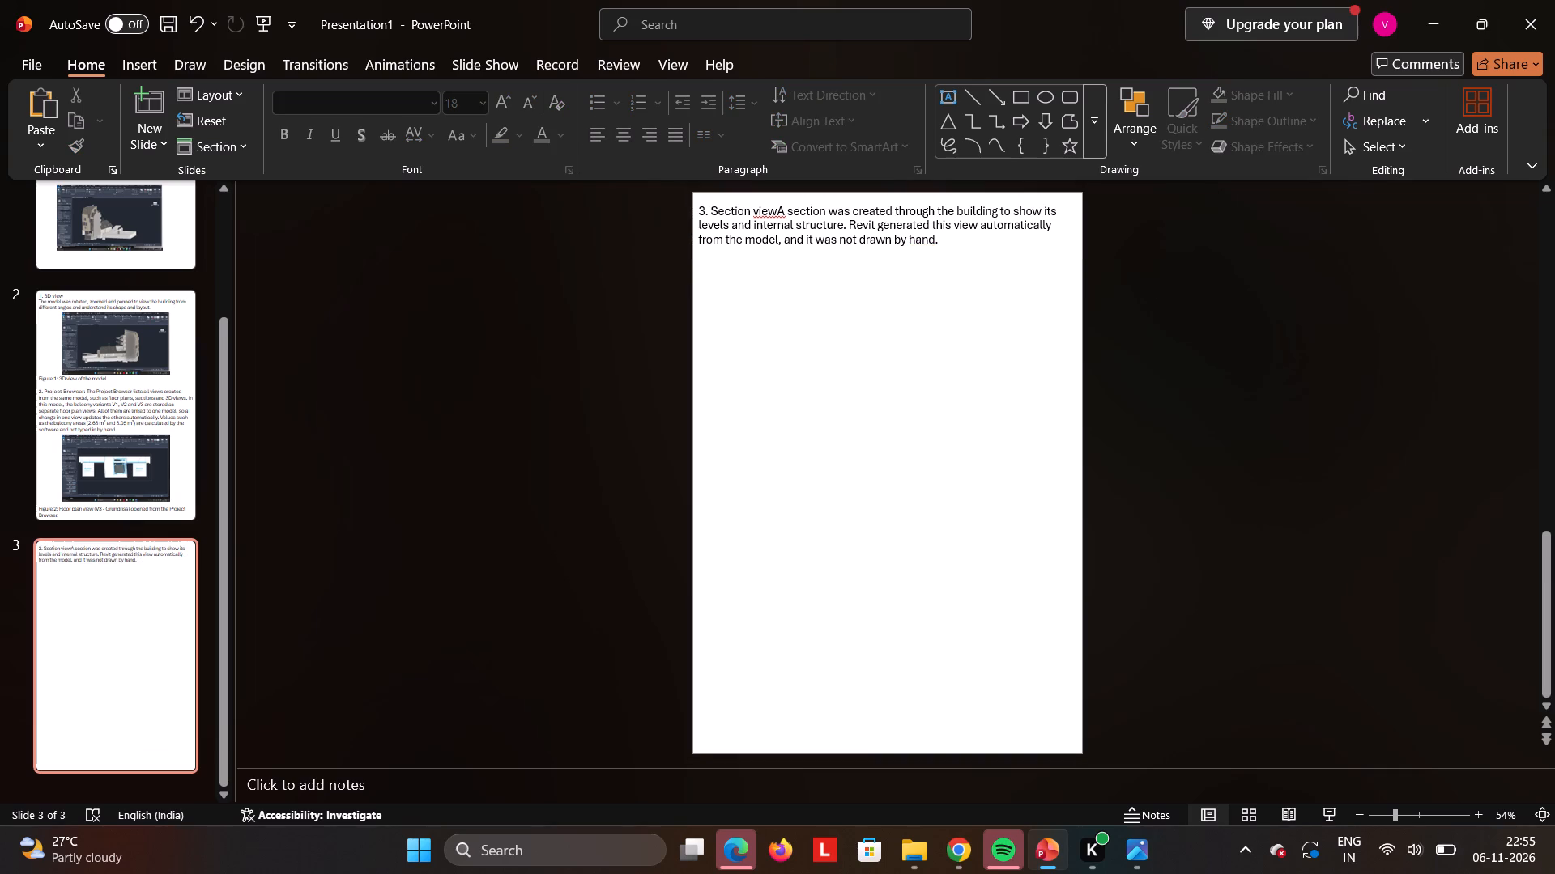
Insert a space between "view" and "A" after the "3. Section view" heading.
left_click(779, 210)
key("space")
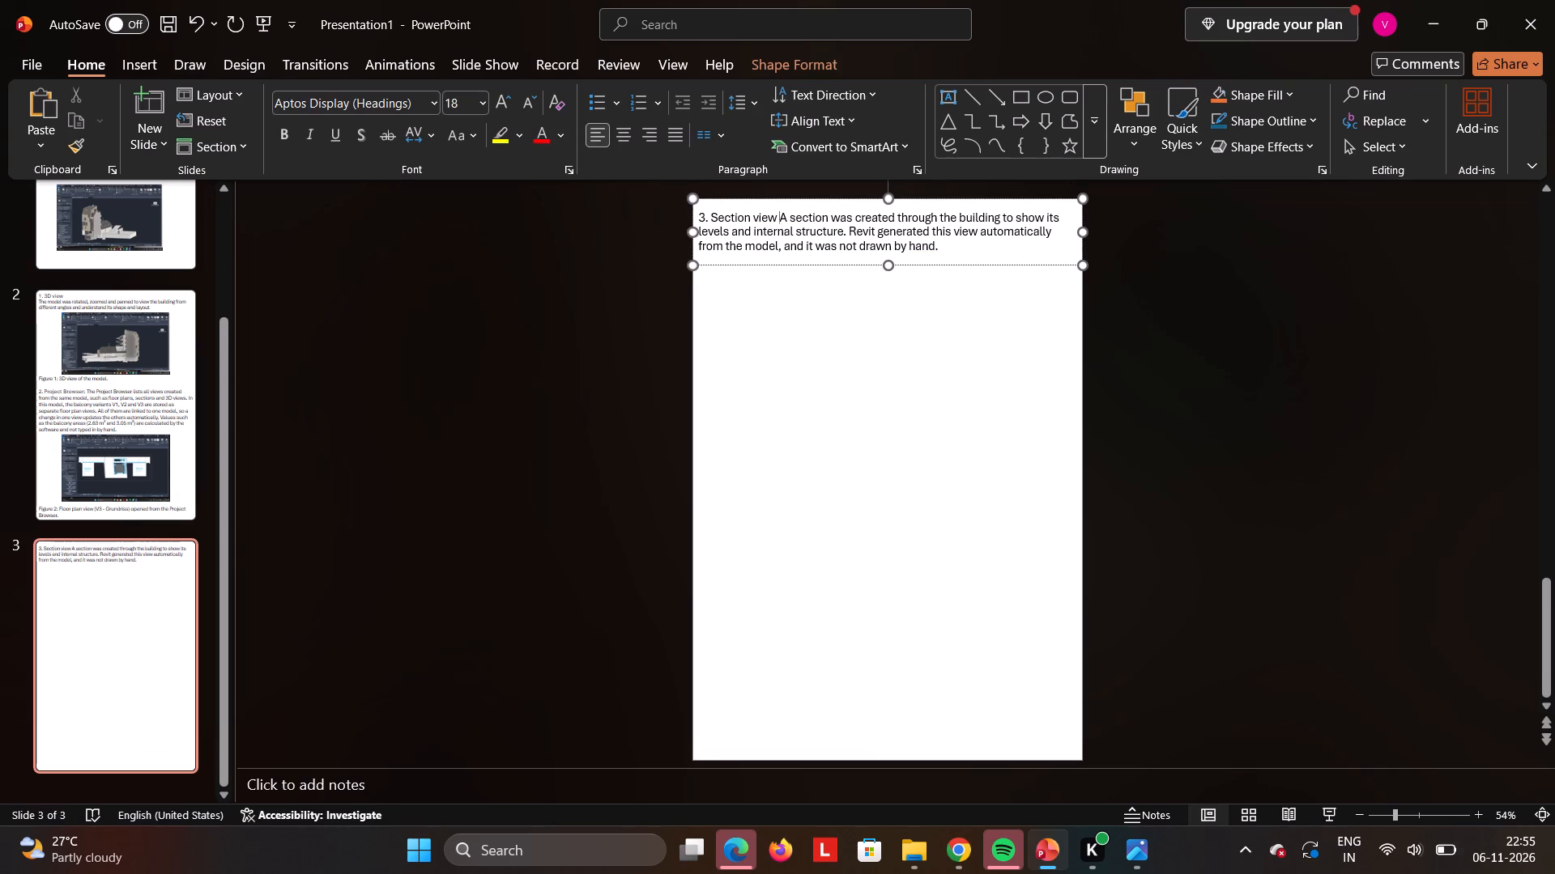
left_click(1174, 342)
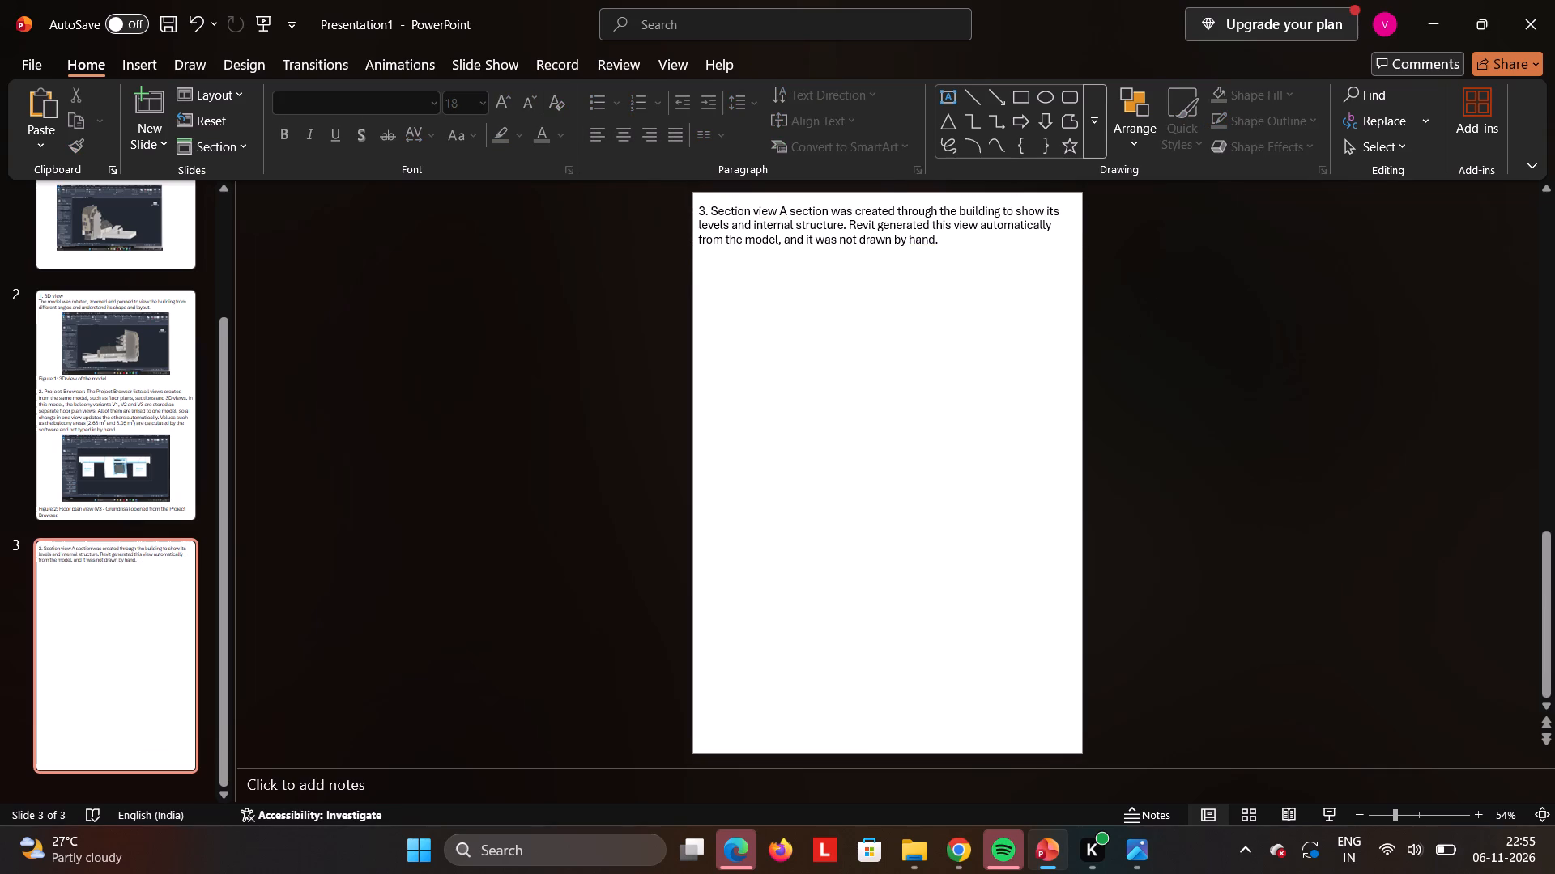
Nudge the section view text box slightly upward at the top of slide 3, keeping it centred.
left_click(952, 246)
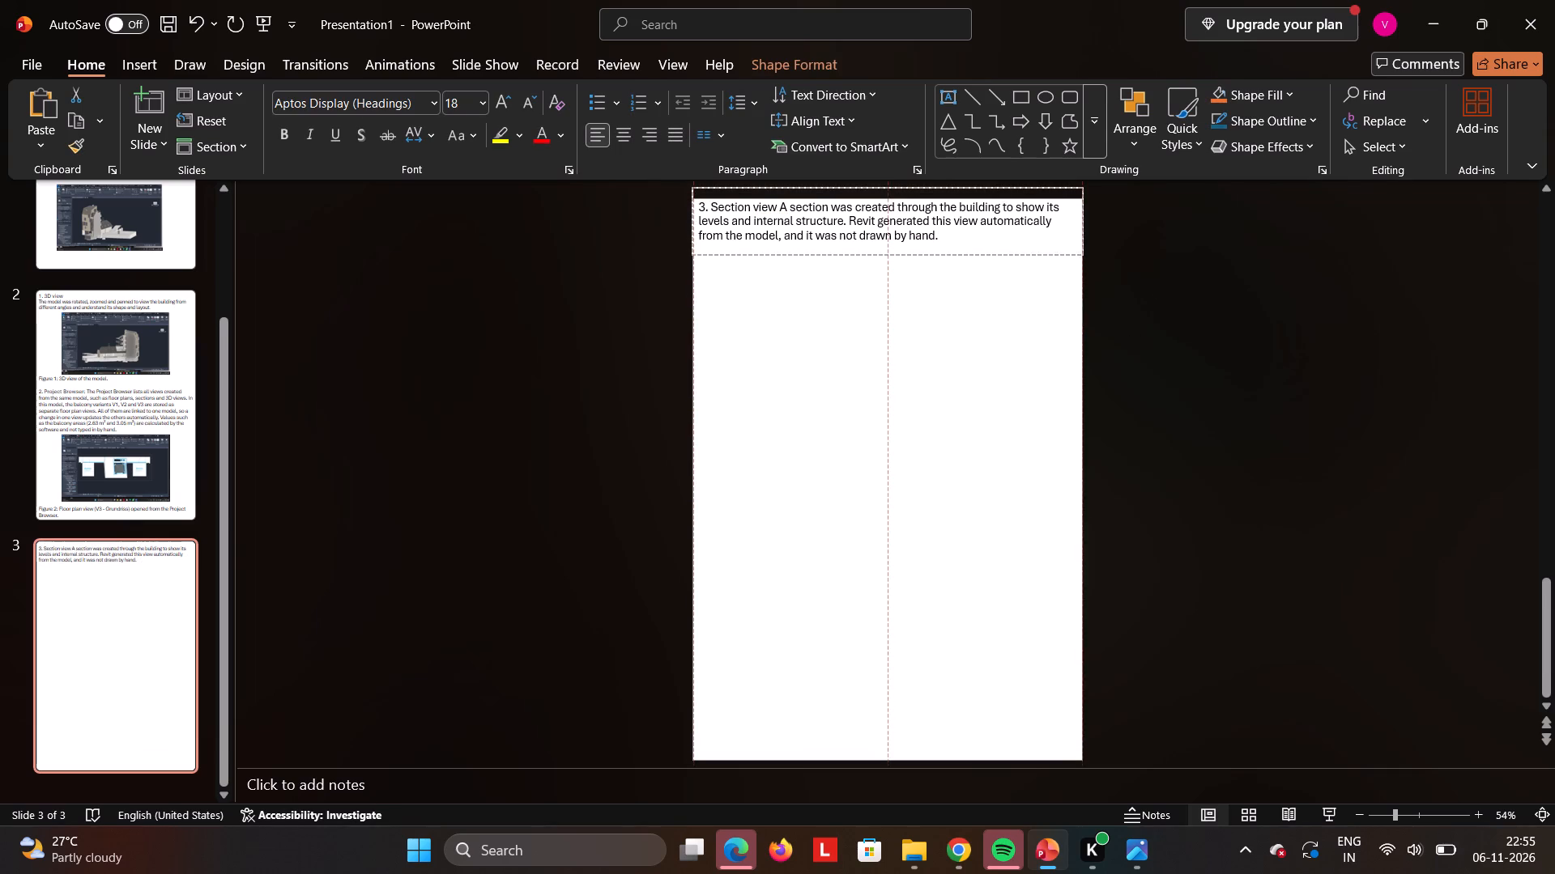
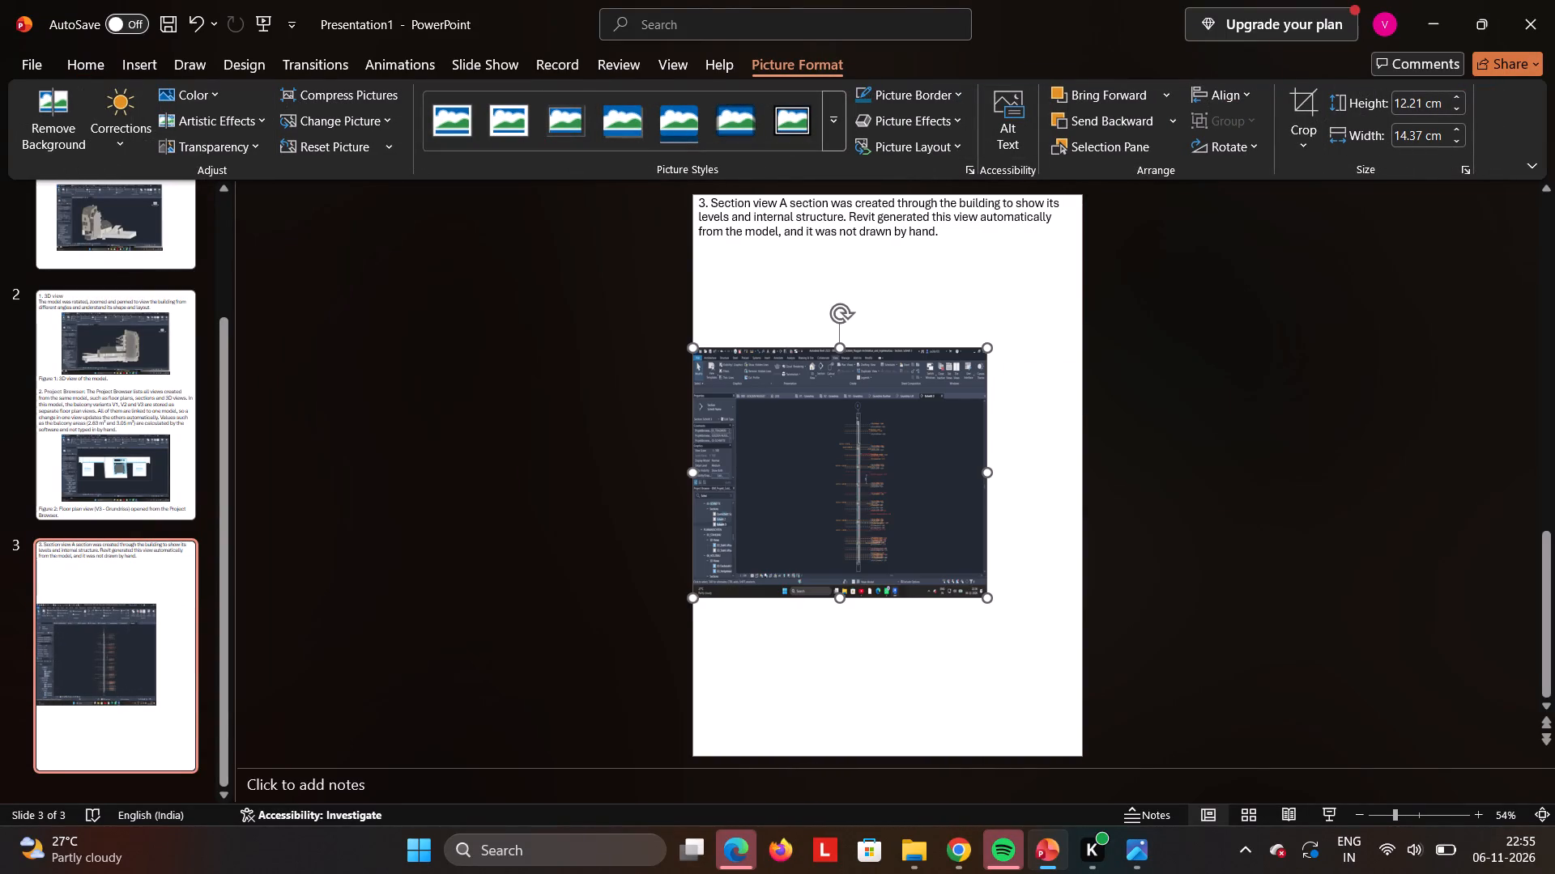
Reduce the section view screenshot's height to about 9.31 cm, keeping its width, and place it just below the paragraph on slide 3, roughly centred.
left_click_drag(842, 349, 852, 407)
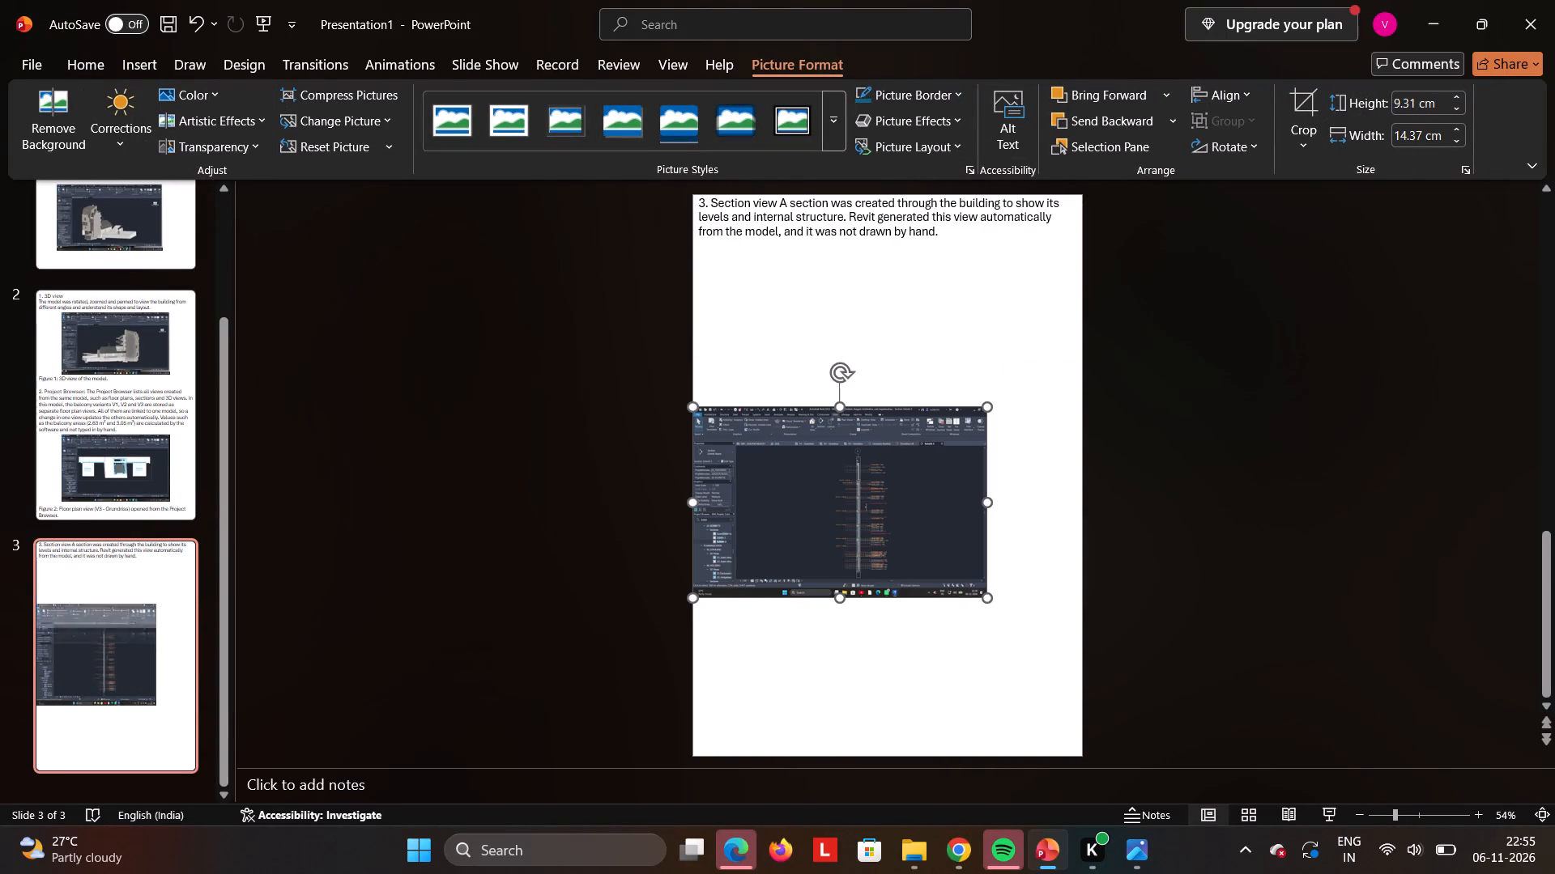
left_click_drag(850, 477, 890, 322)
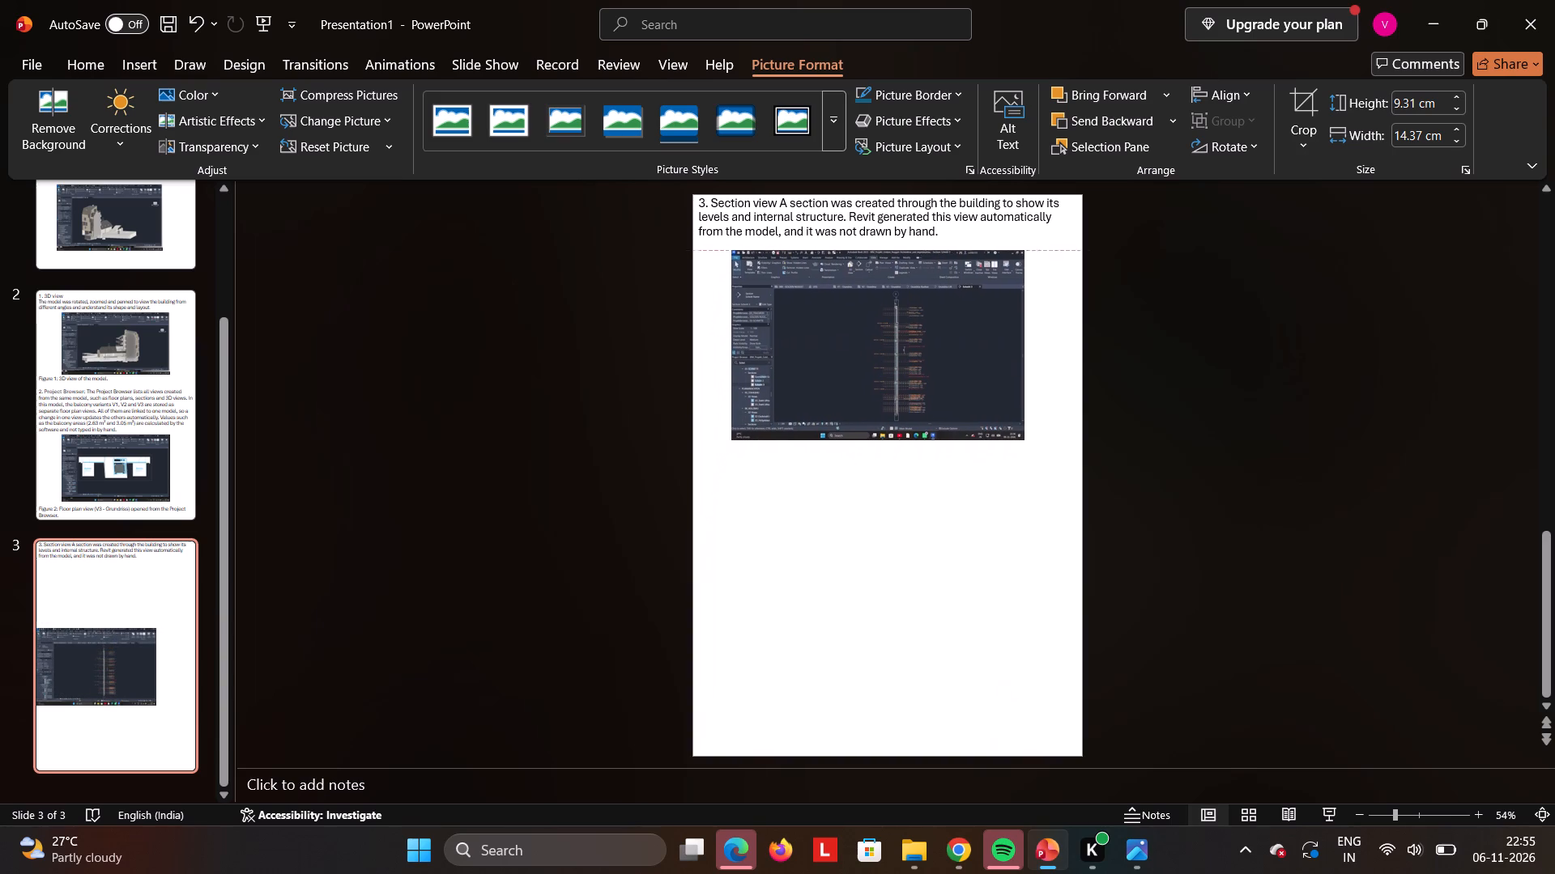
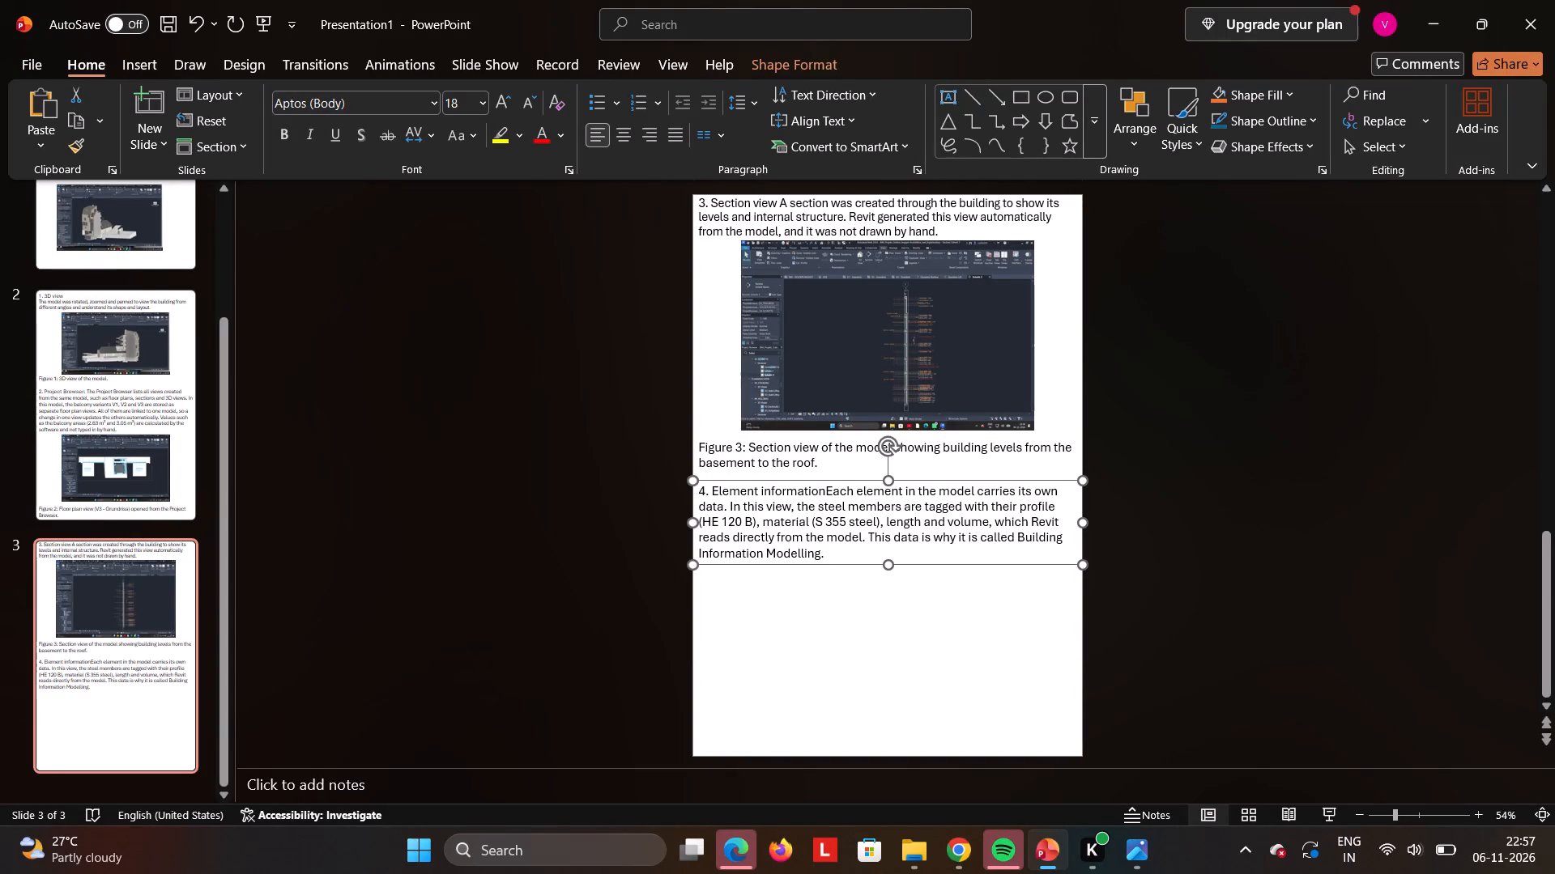
Insert a spaced colon between the "4. Element information" heading and the paragraph text that follows it on slide 3.
left_click(824, 491)
key("space")
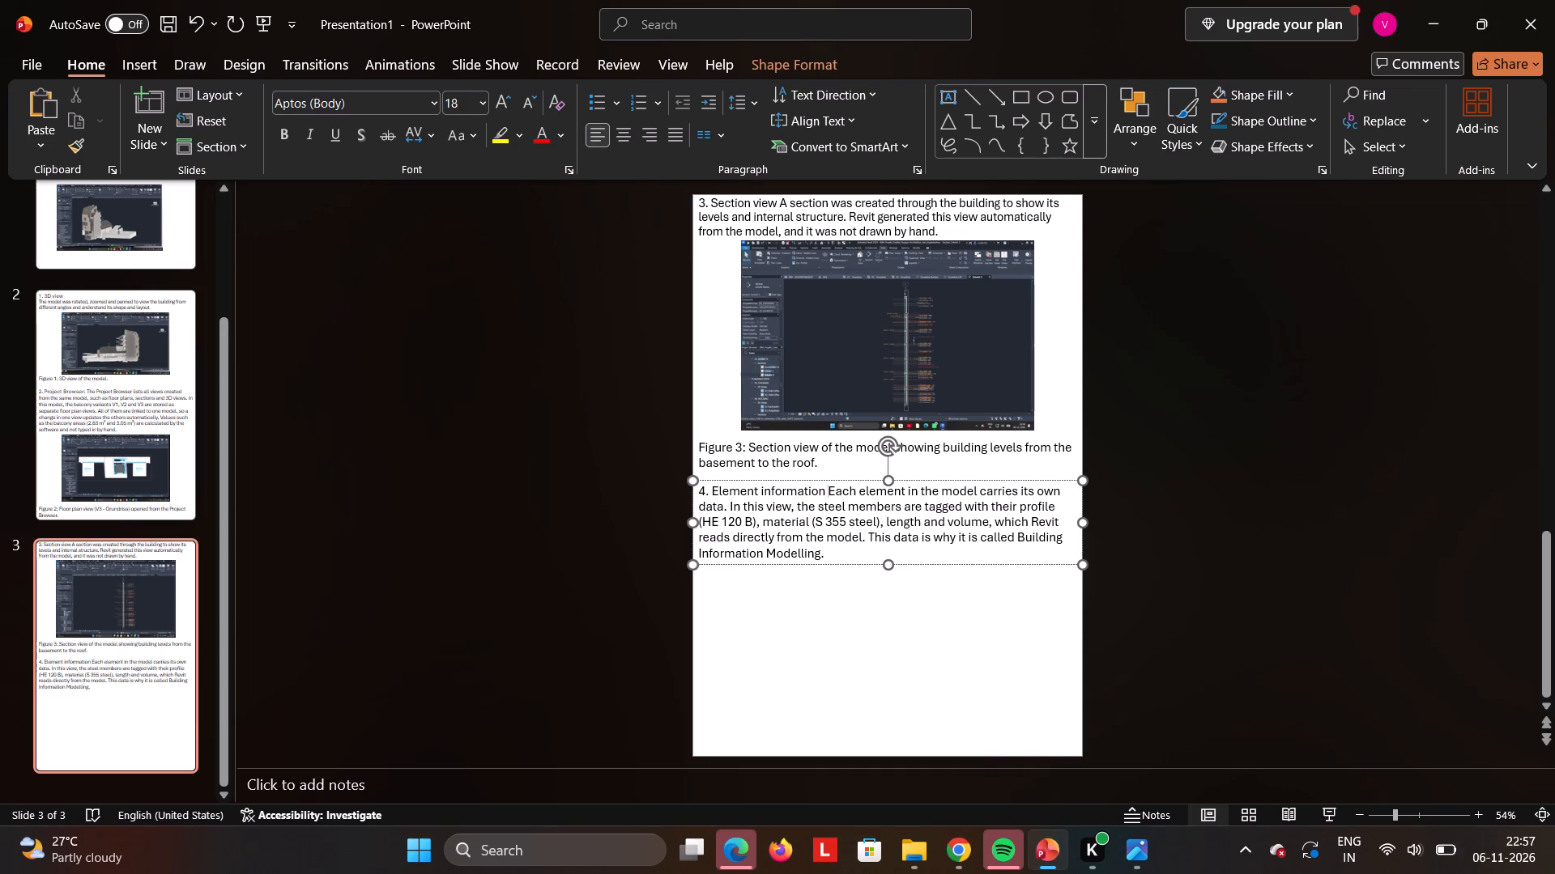
type(":")
key("space")
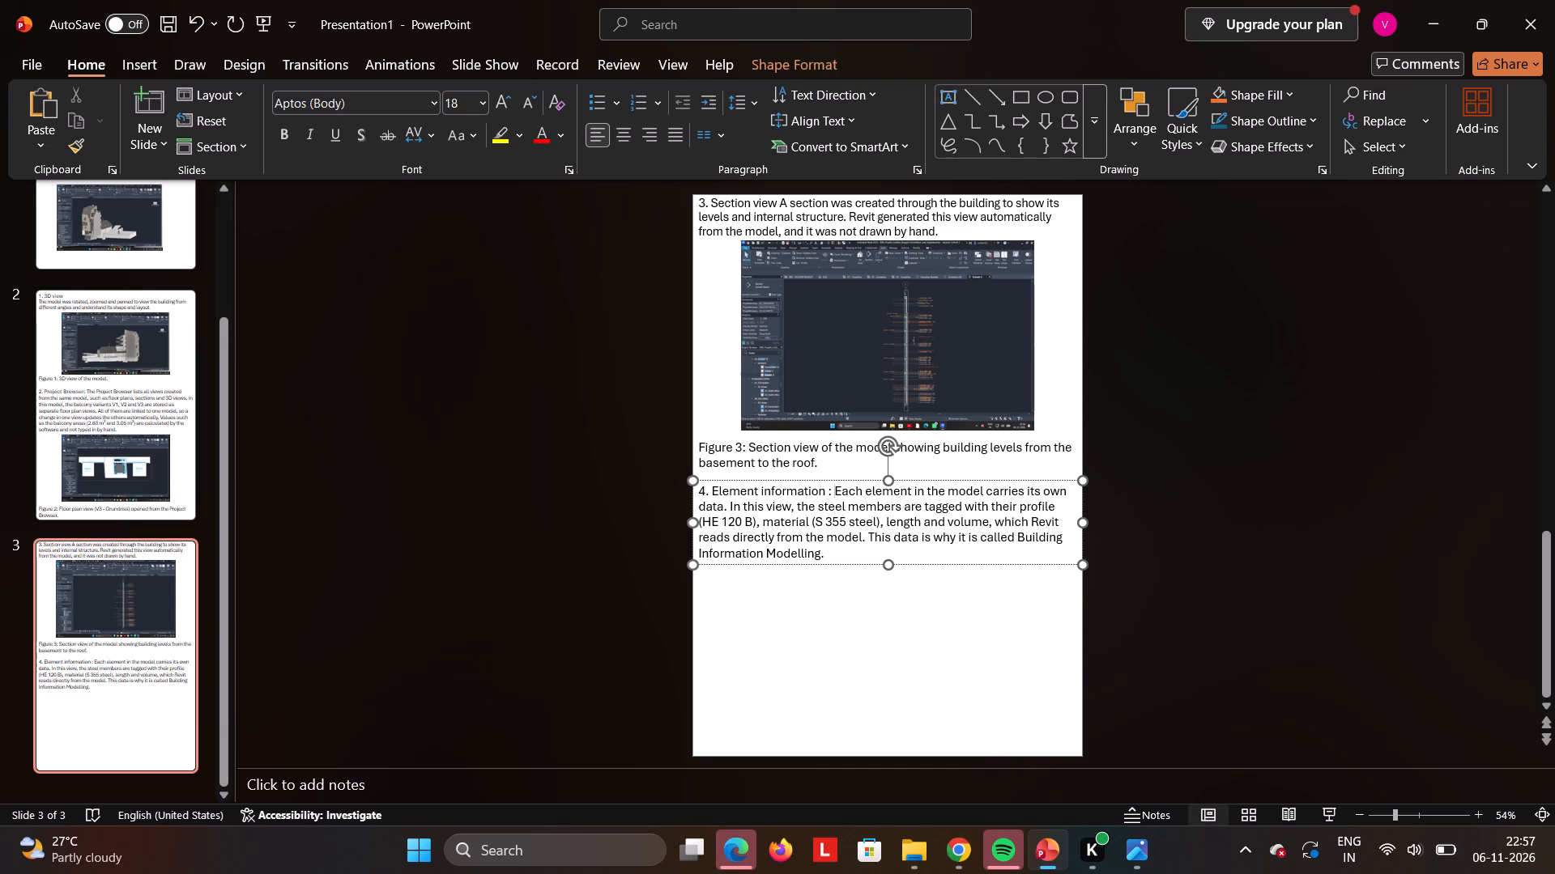
Set the font size of the "4. Element information" heading text to 20.
left_click_drag(825, 490, 696, 491)
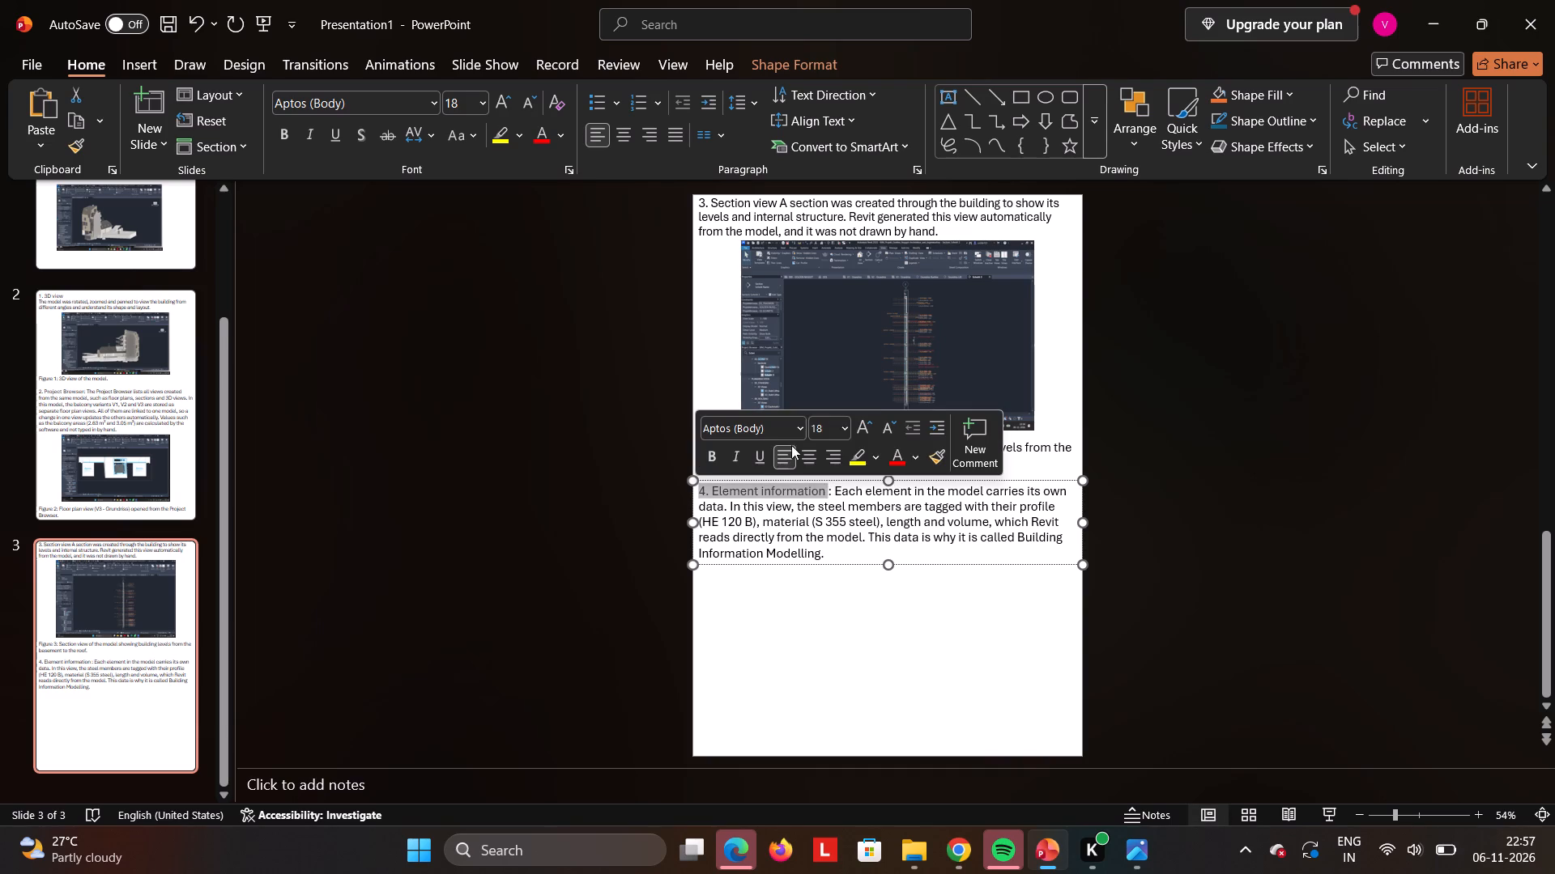
left_click(846, 431)
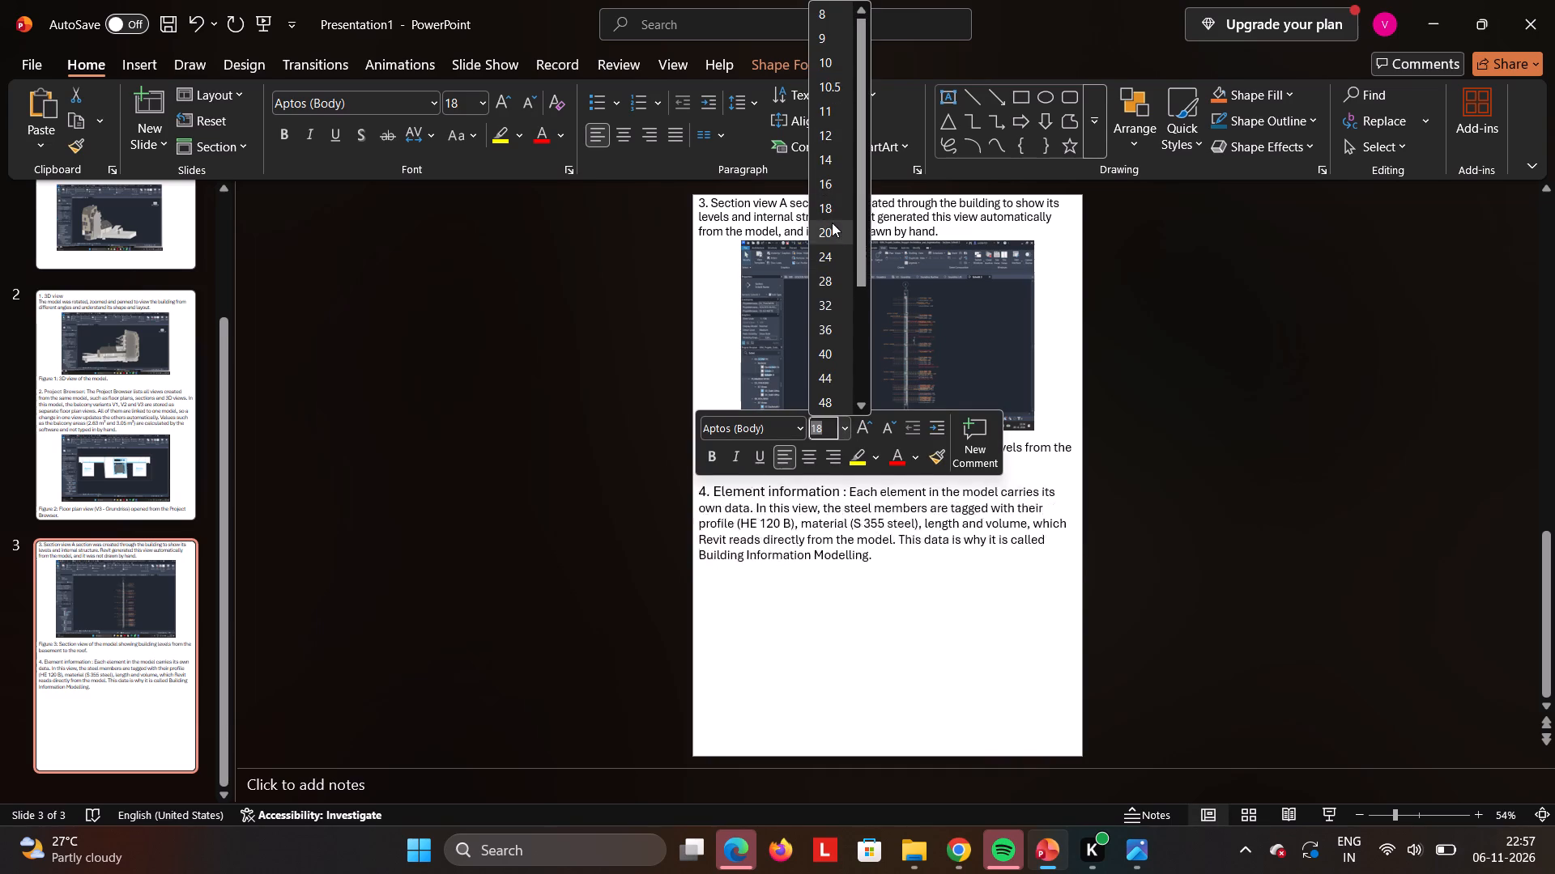
left_click(832, 223)
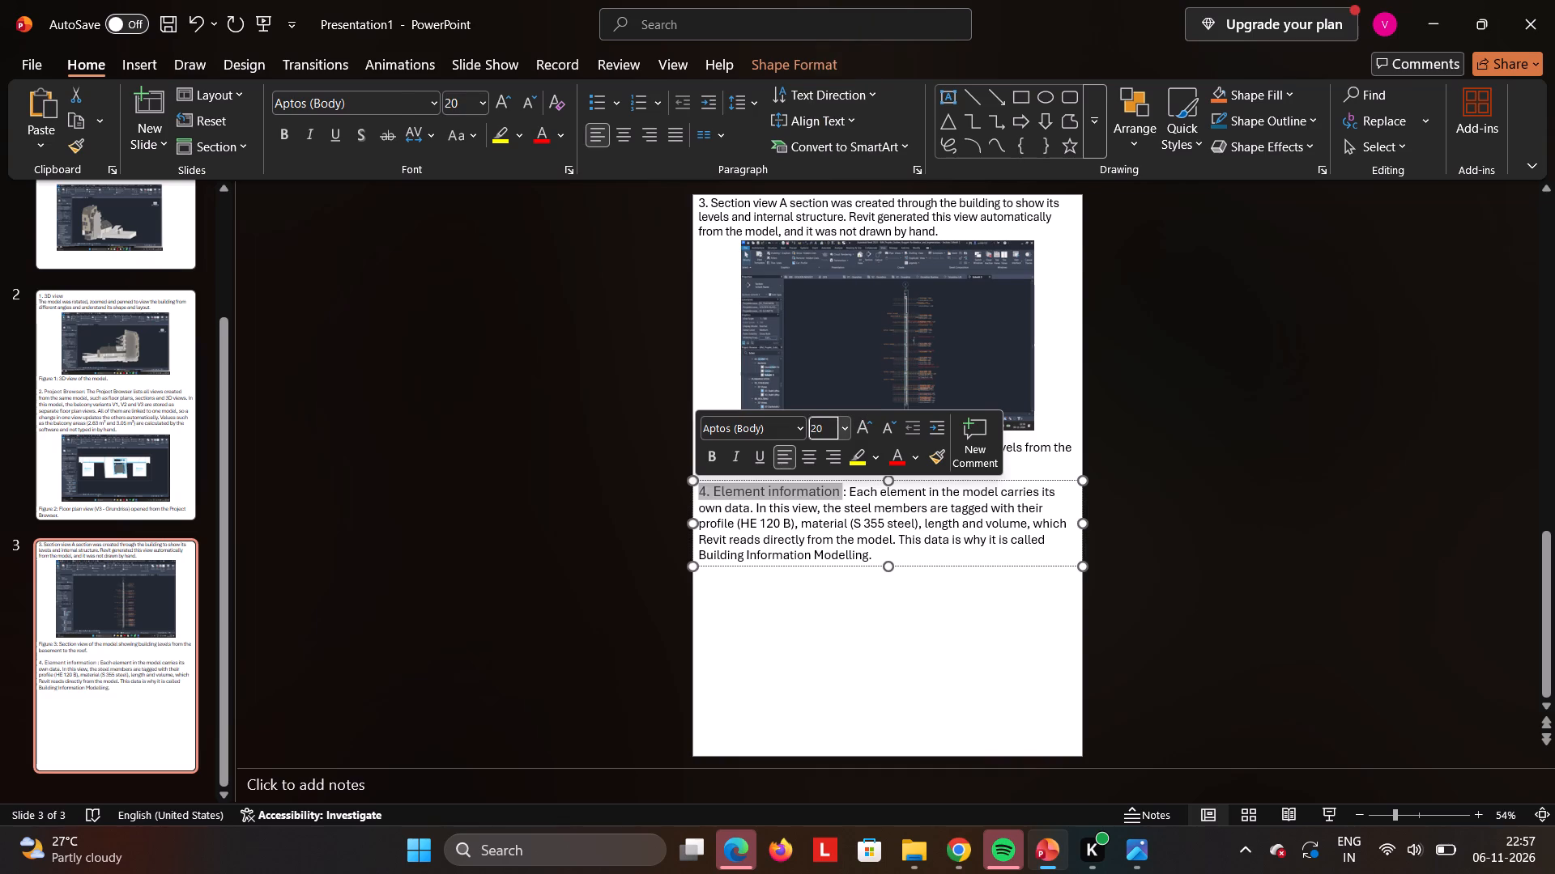
Select the "3. Section view" heading words at the start of the first paragraph on slide 3.
left_click_drag(776, 205, 699, 210)
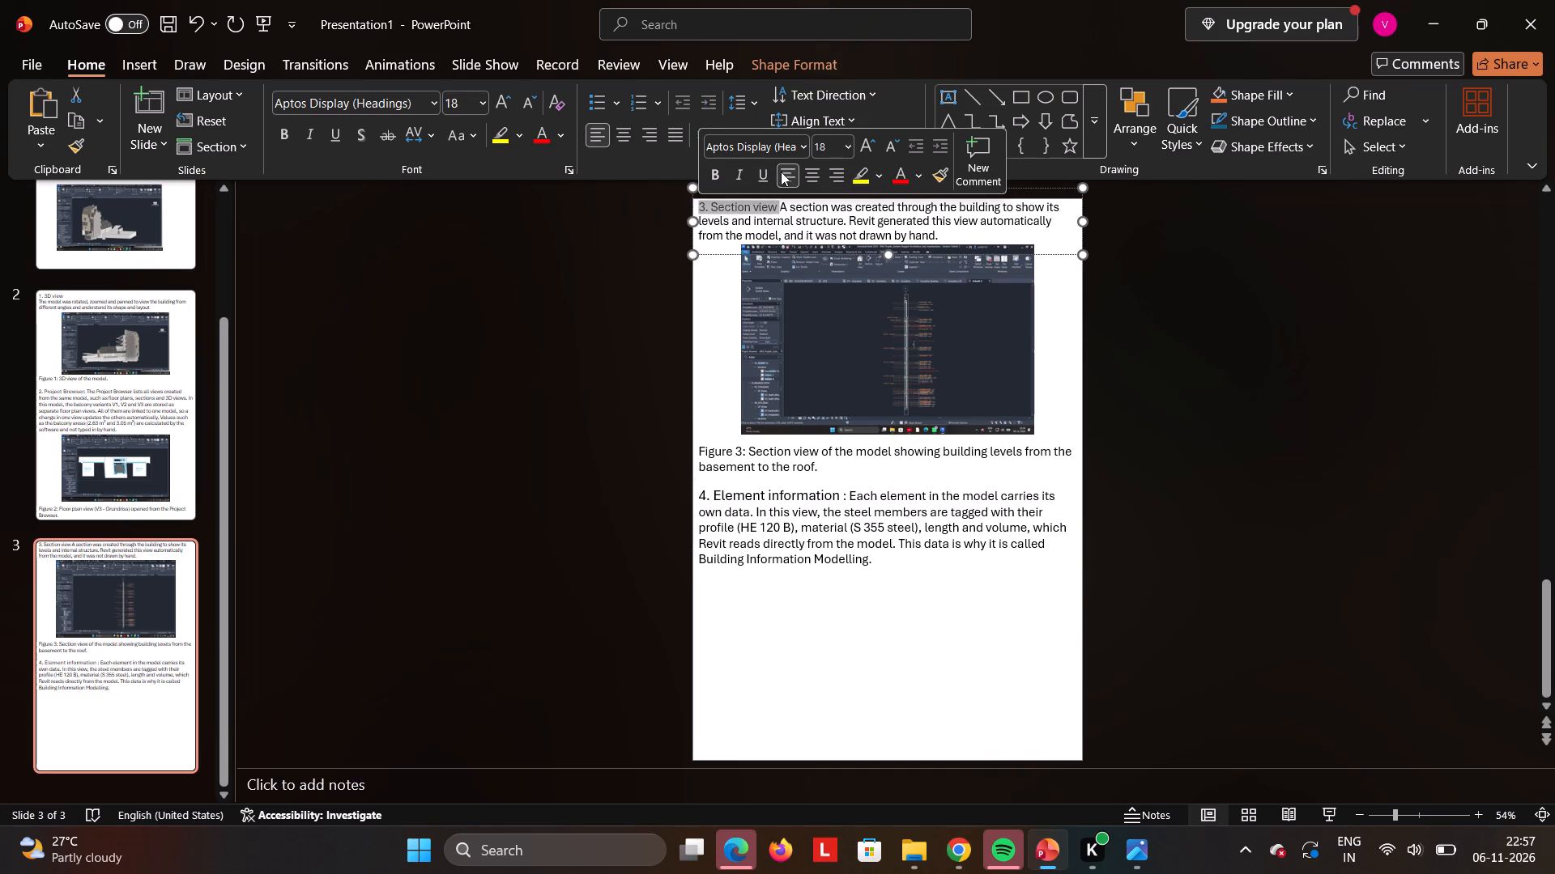
Set the font size of the "3. Section view" heading words on slide 3 to 20.
left_click(846, 147)
left_click(830, 384)
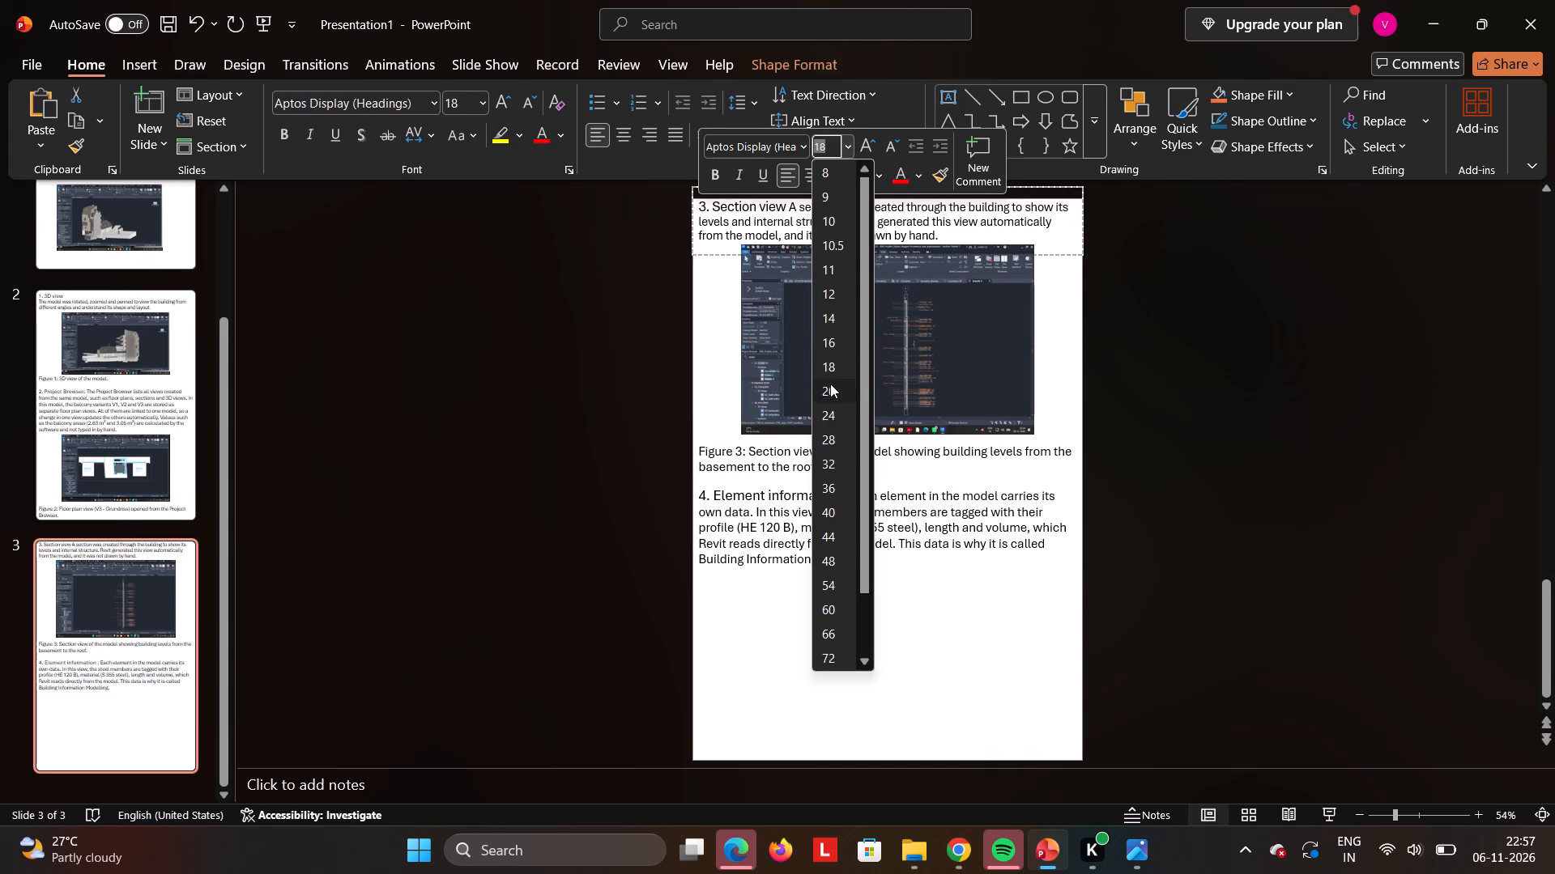
Insert a spaced colon between the "3. Section view" heading and the paragraph text that follows it on slide 3.
left_click(787, 210)
left_click(787, 210)
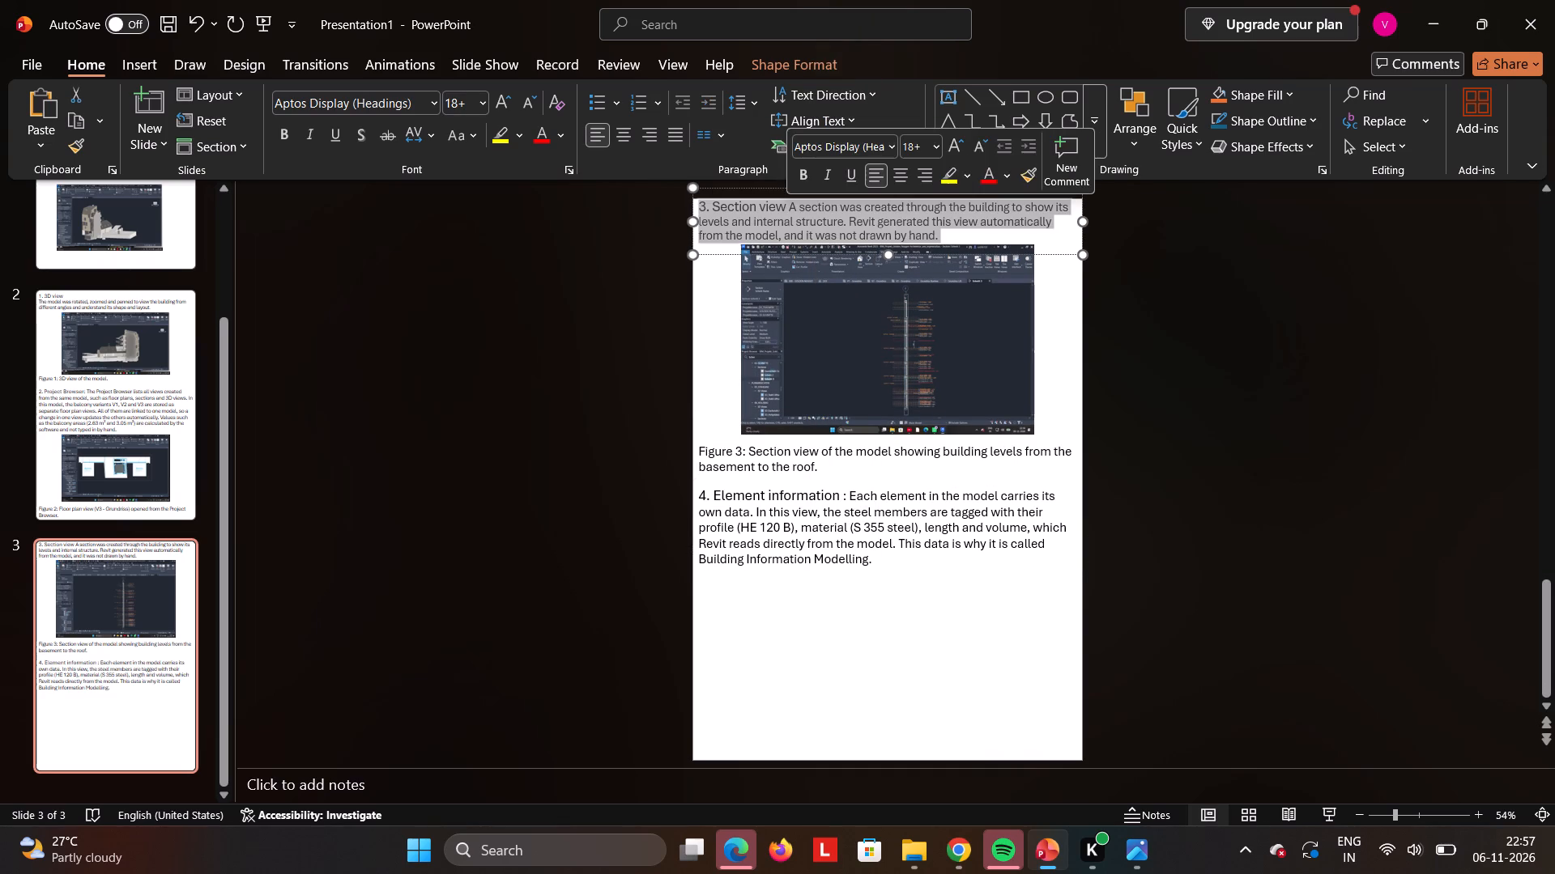
left_click(787, 210)
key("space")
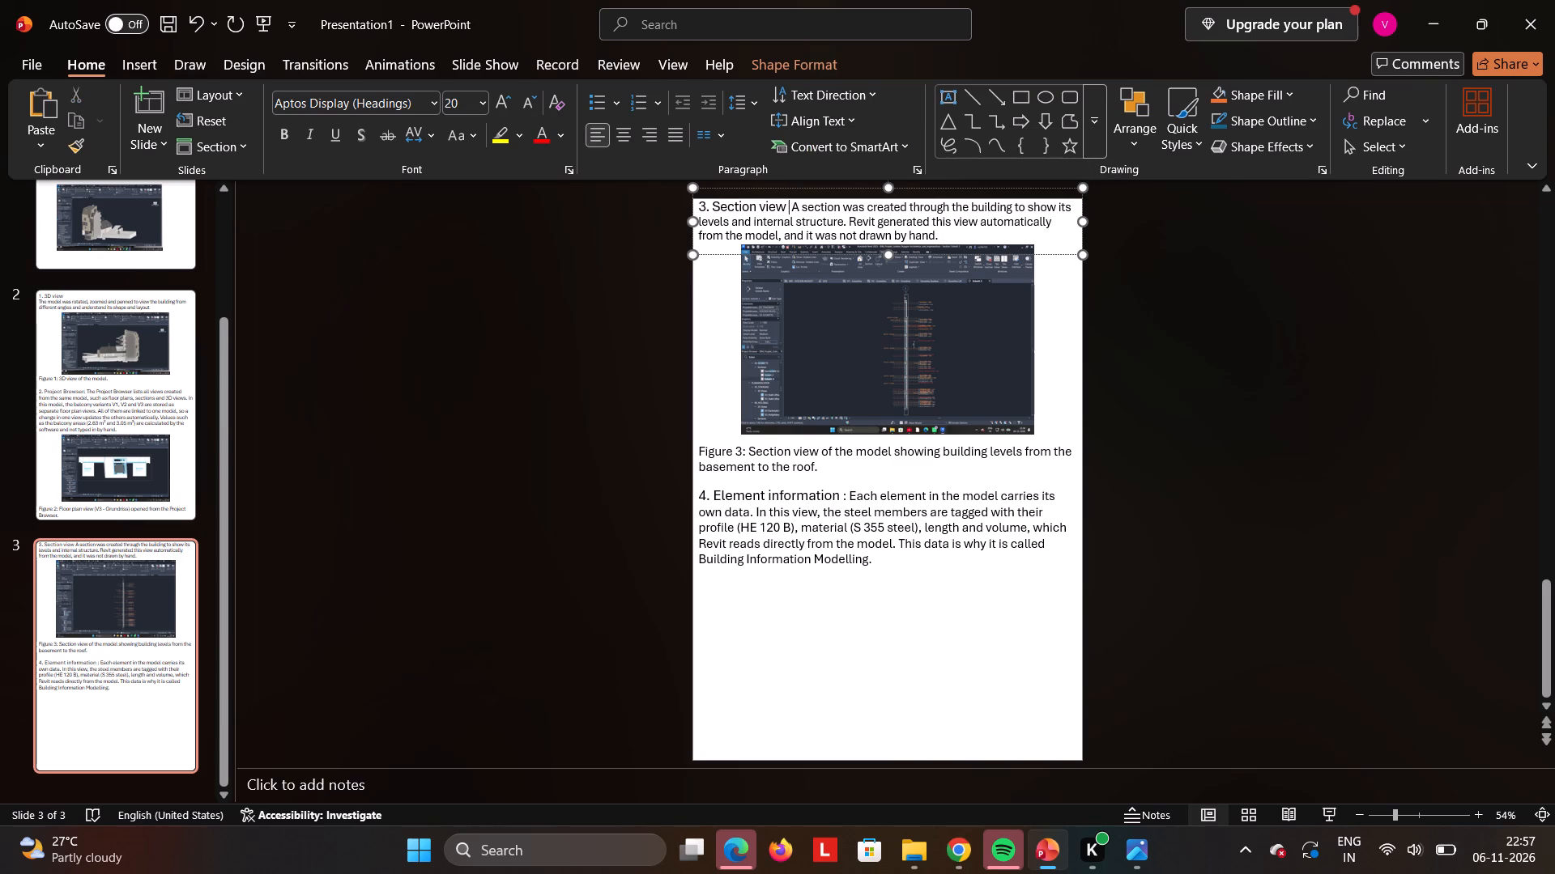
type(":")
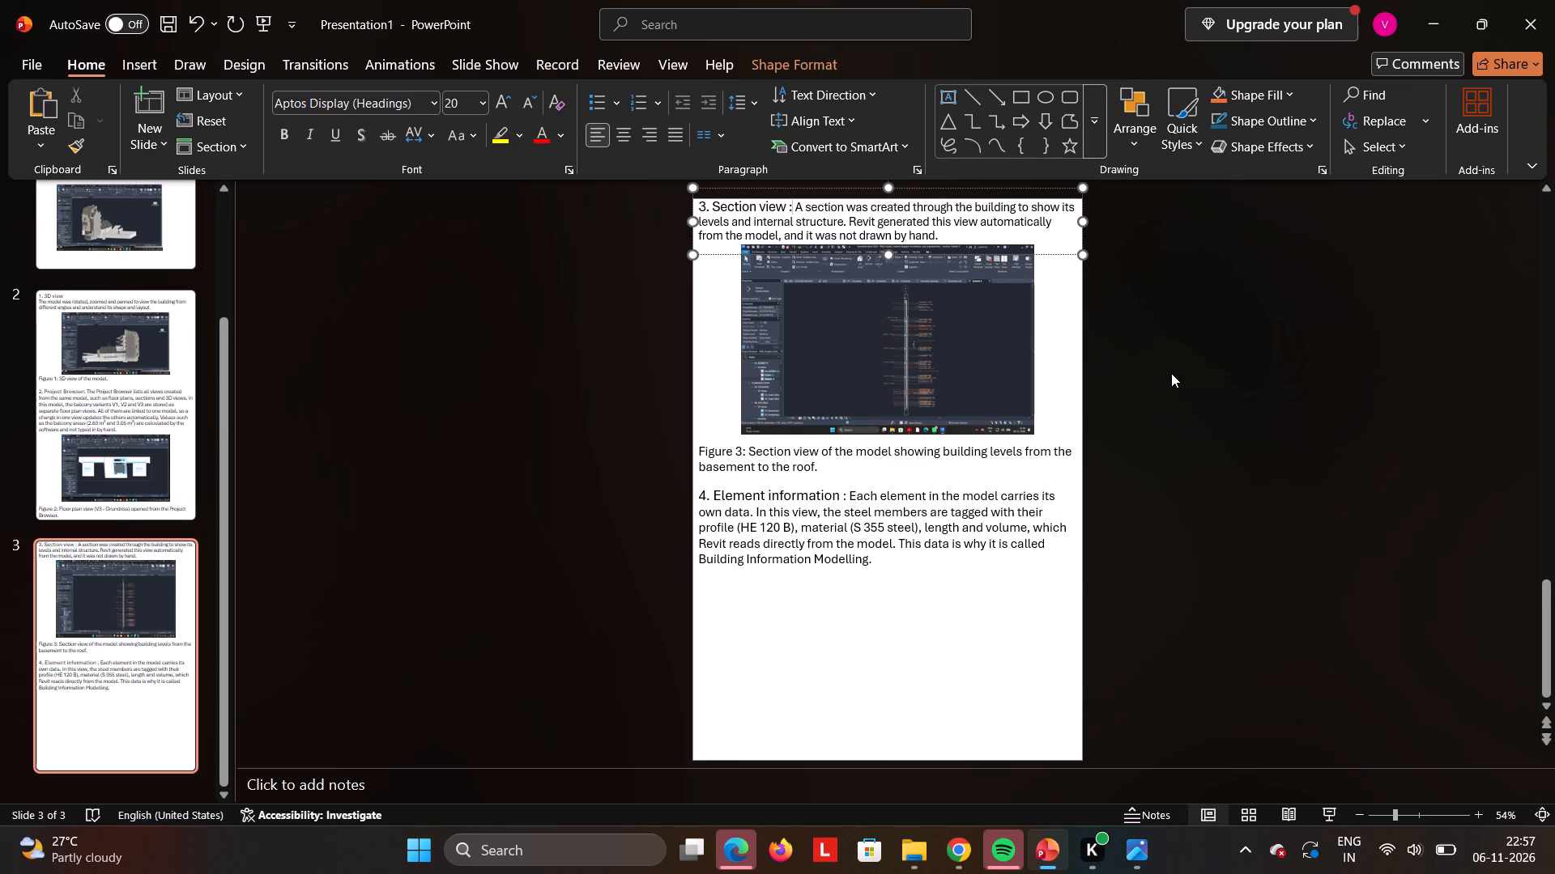
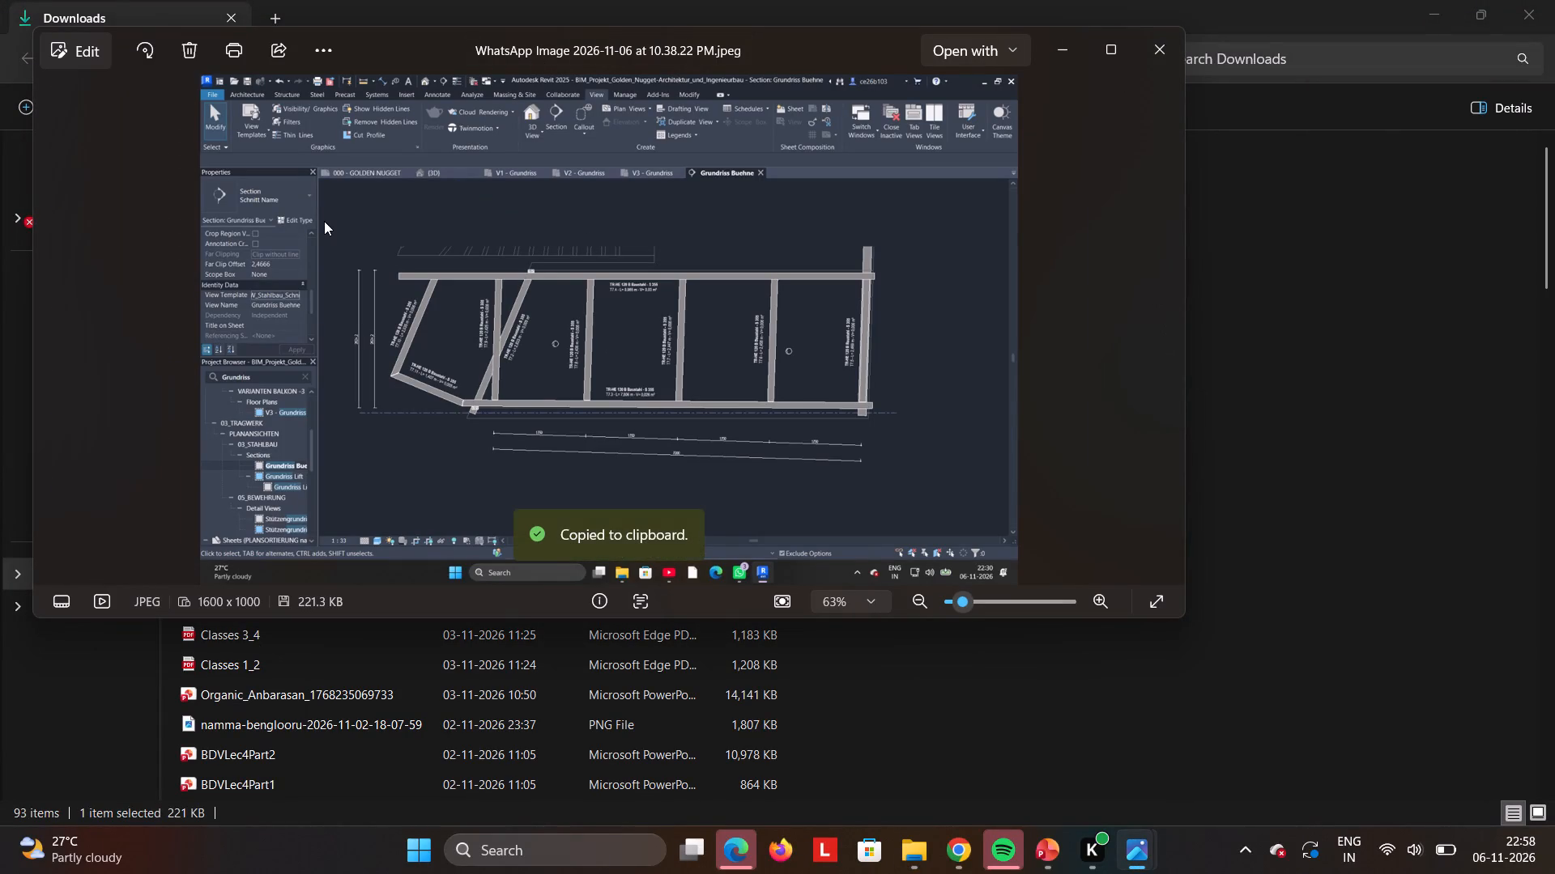
Switch to PowerPoint and paste the copied screenshot of the steel framing plan onto slide 3.
left_click(1057, 846)
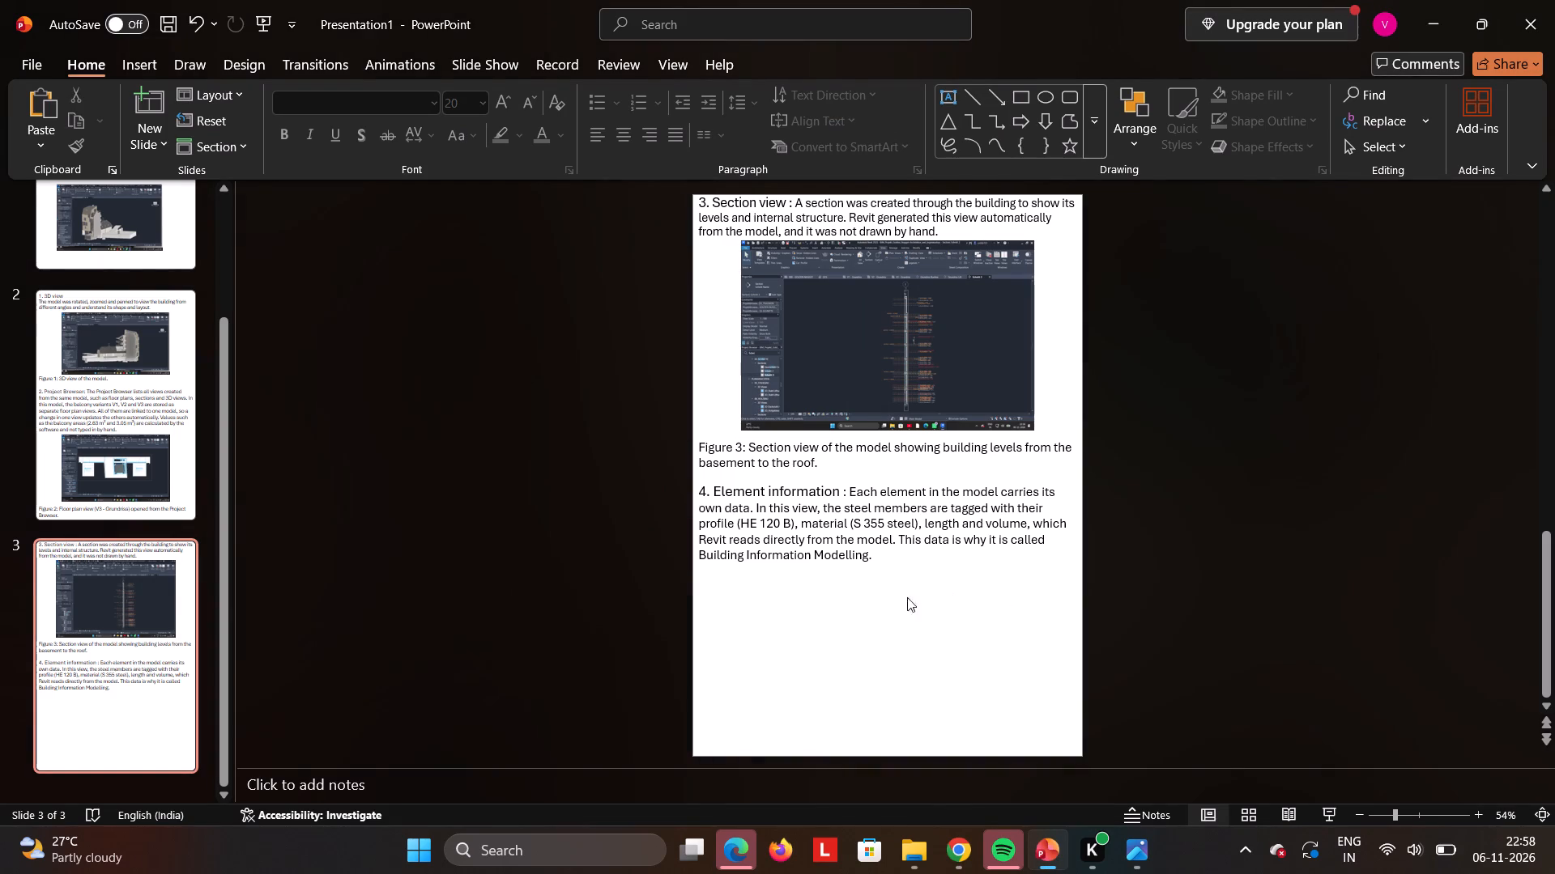
double_click(902, 605)
key("ctrl+v")
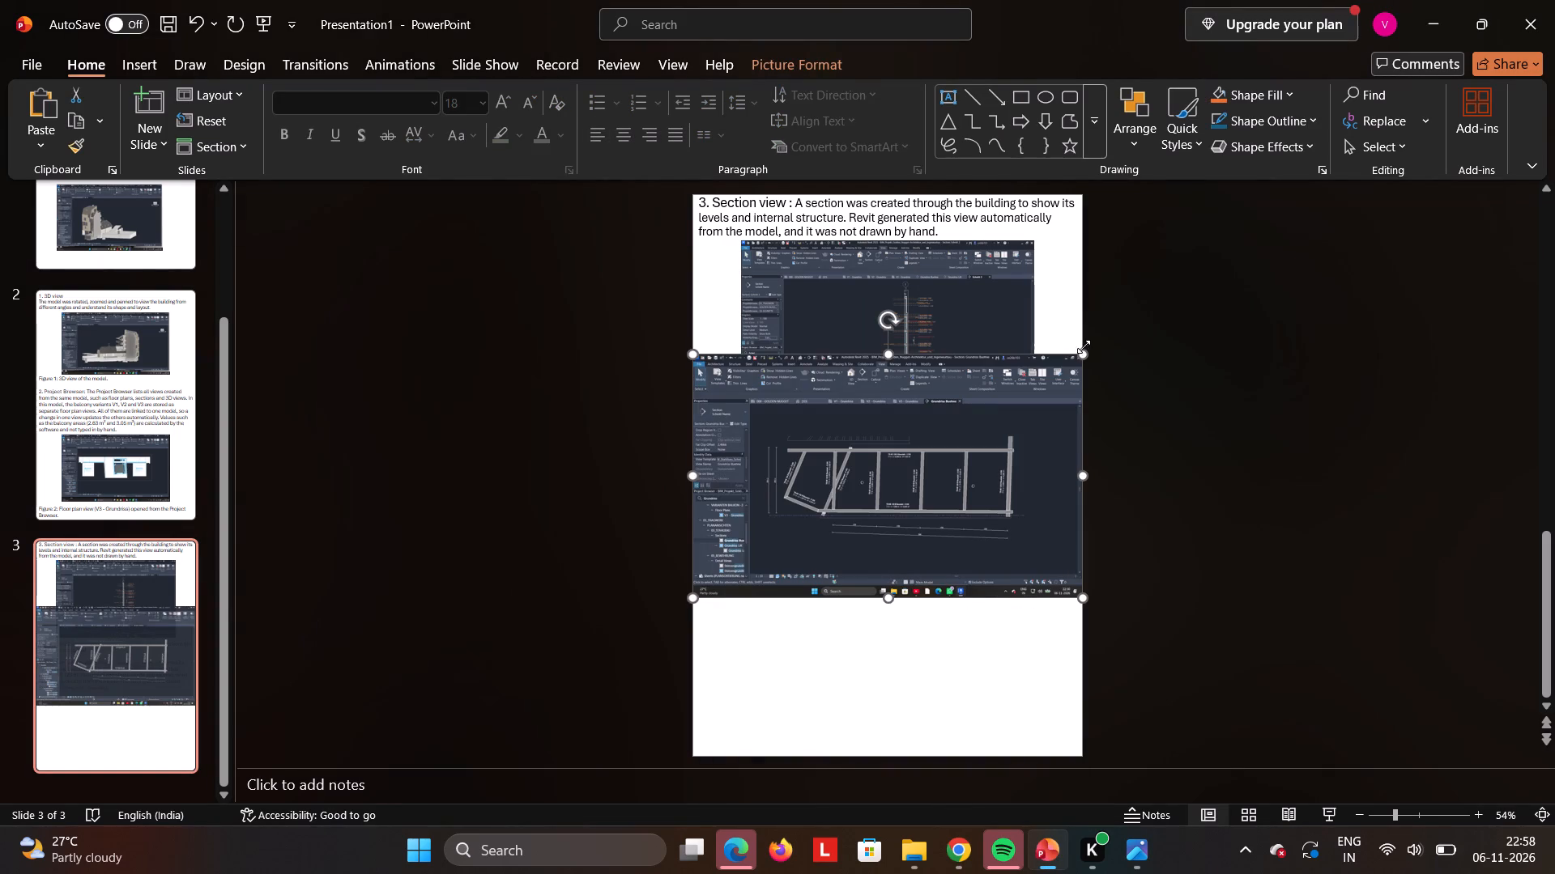
Shrink the pasted framing plan screenshot to about the section view screenshot's size and place it below the "4. Element information" paragraph, roughly centred.
left_click_drag(1083, 357, 1053, 360)
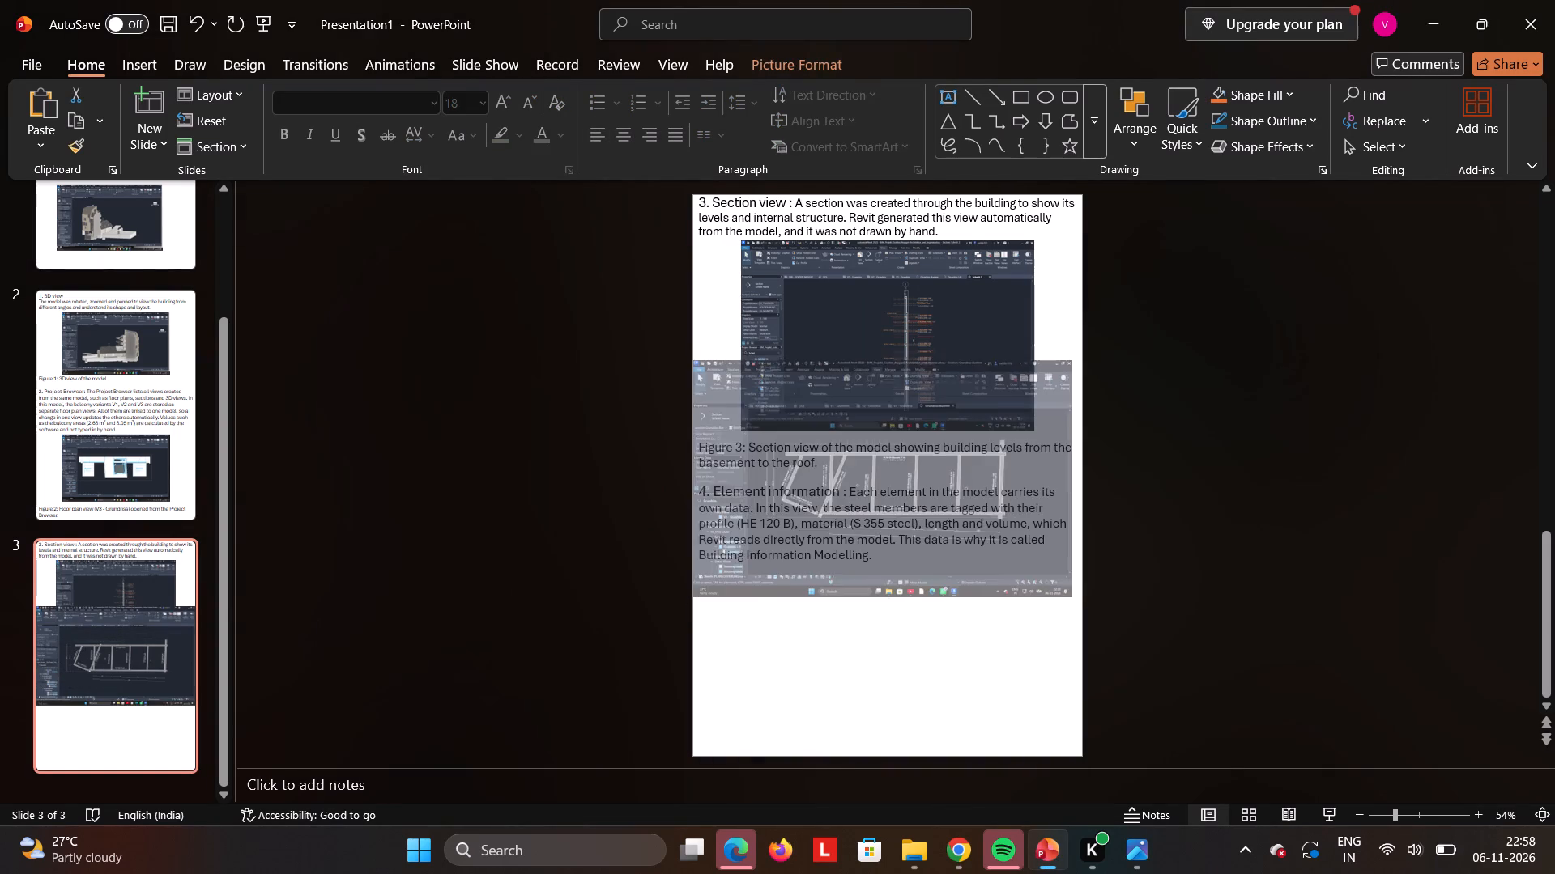
left_click_drag(1053, 360, 894, 415)
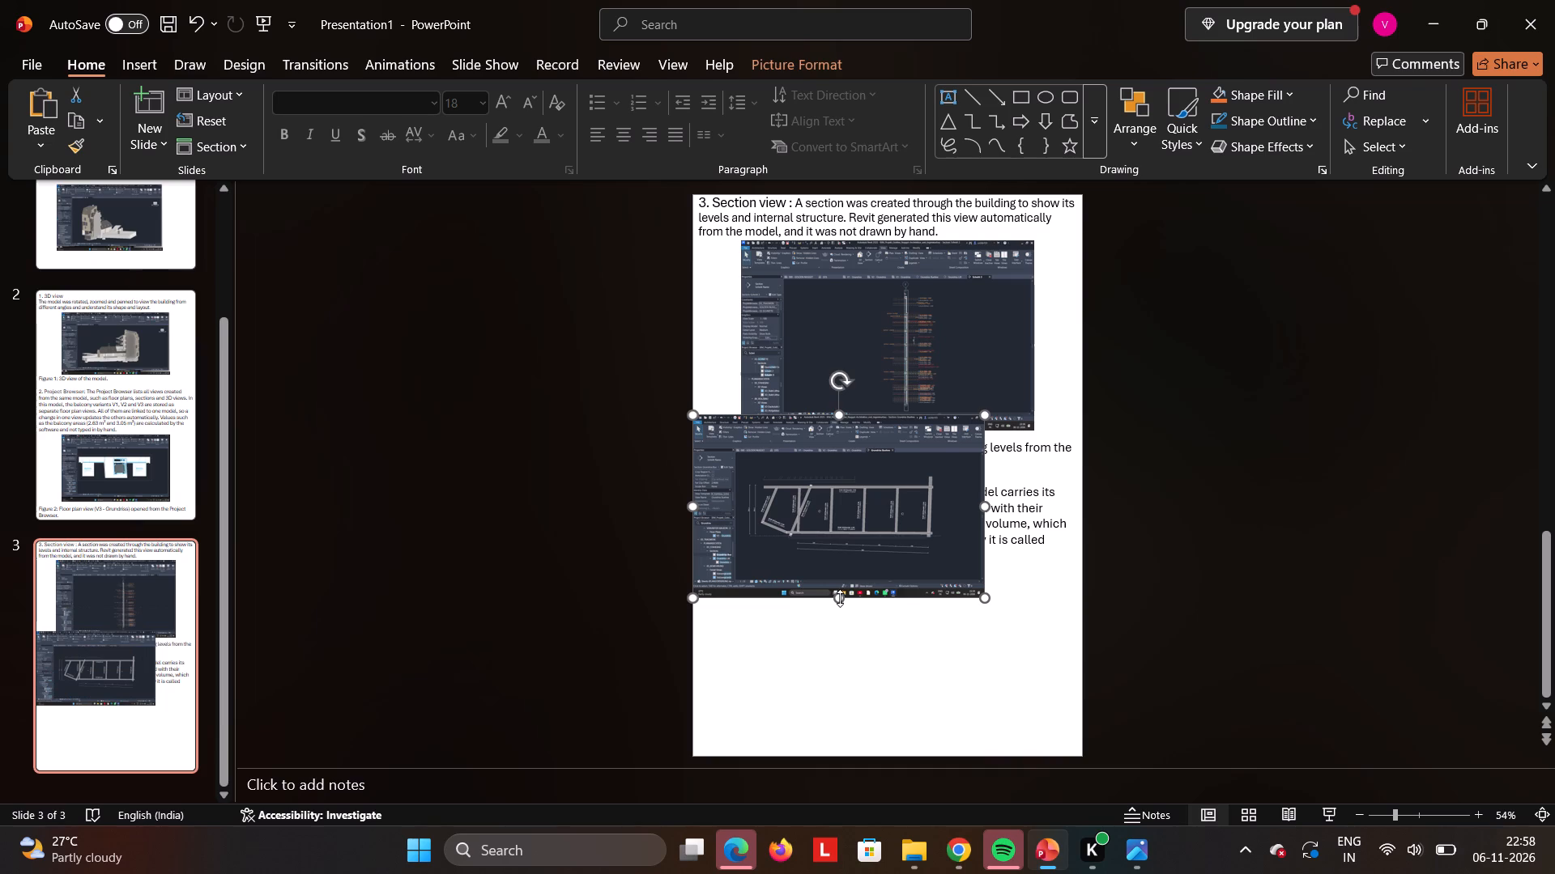
left_click_drag(839, 598, 838, 610)
left_click_drag(859, 542, 914, 685)
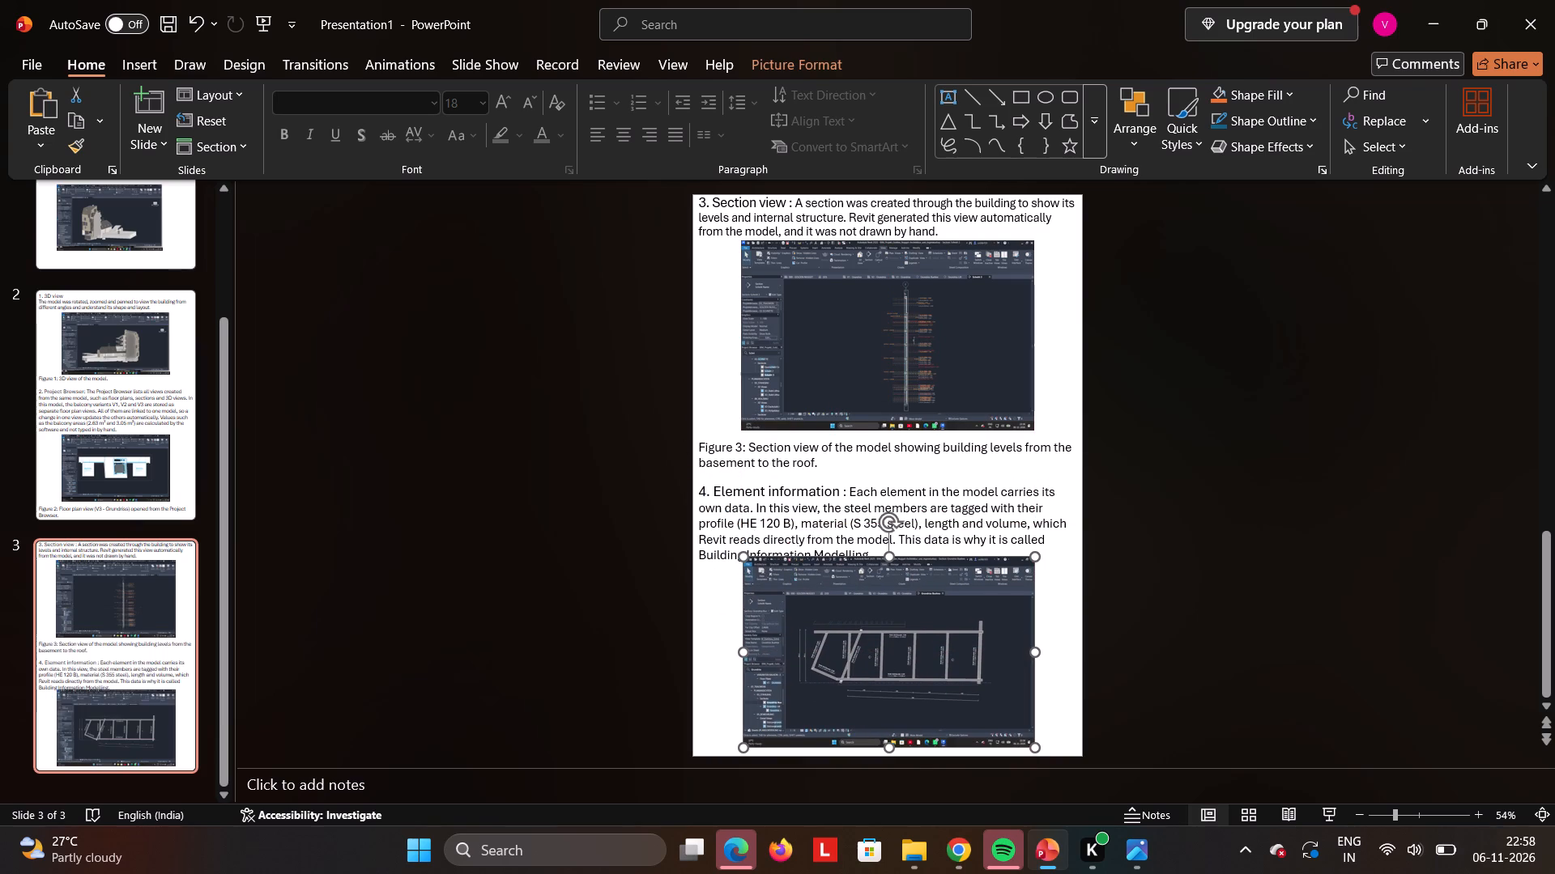
Reposition the steel member plan screenshot on slide 3 just below the "4. Element information" paragraph, roughly aligned with the section view image above.
left_click_drag(875, 651, 875, 655)
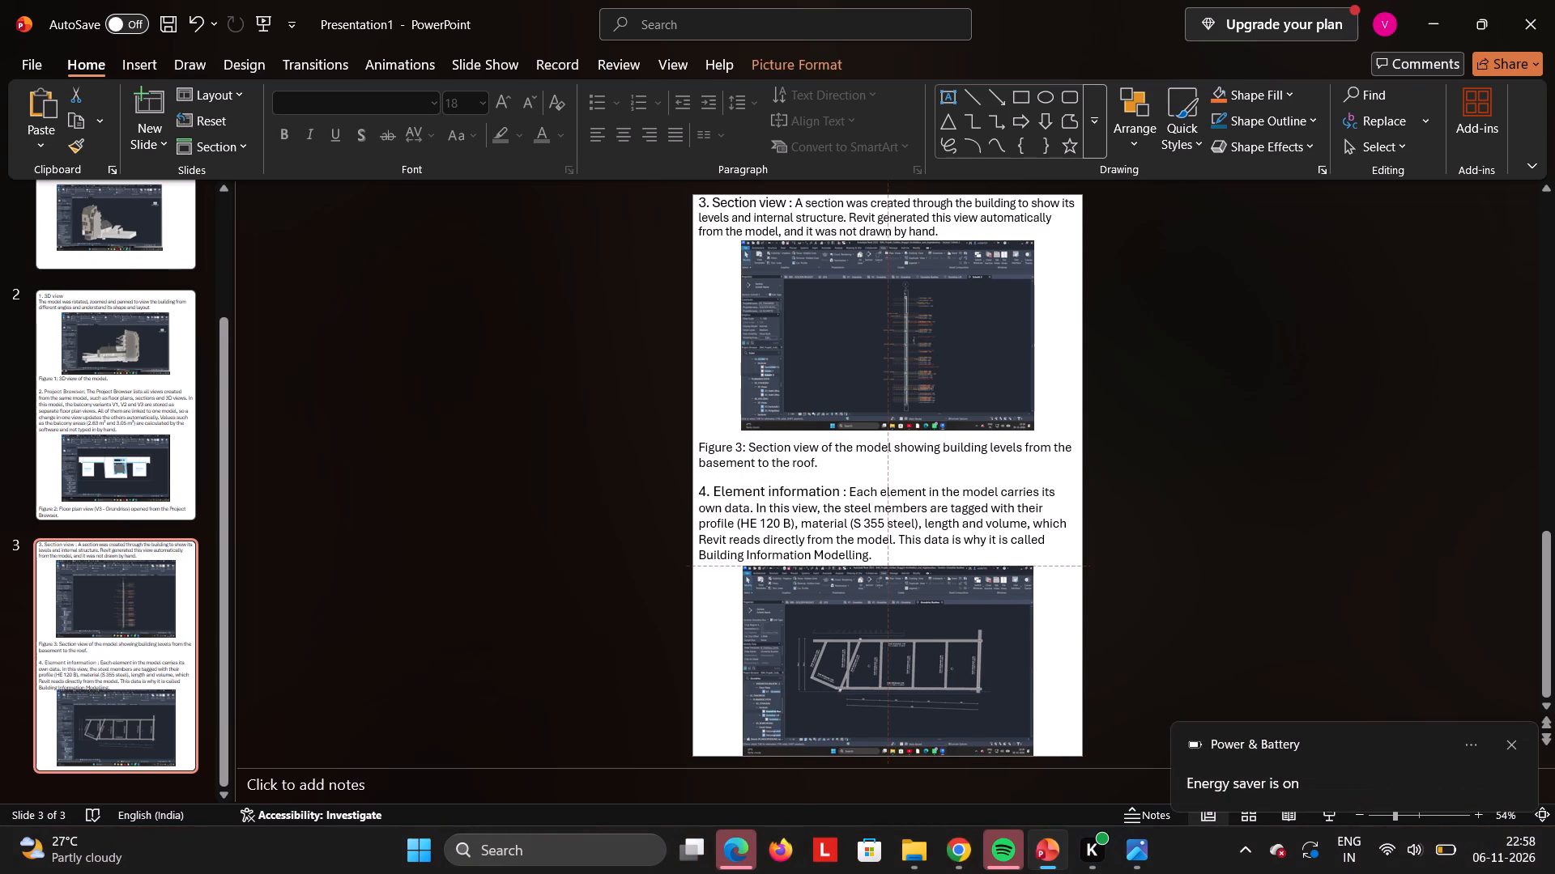
left_click_drag(875, 655, 875, 655)
left_click_drag(875, 655, 867, 655)
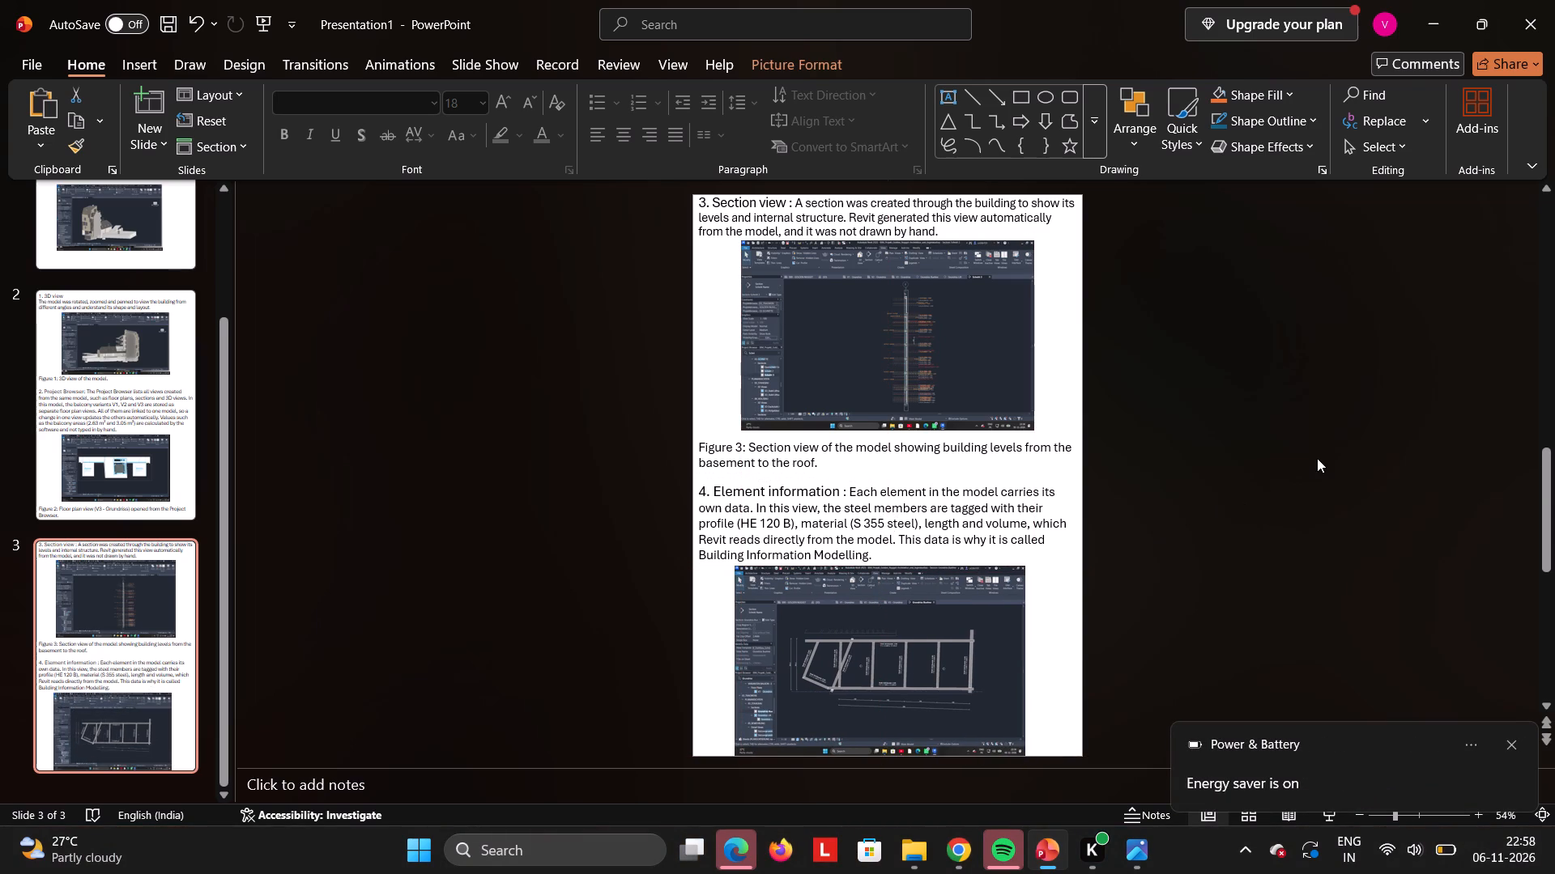
left_click(1317, 458)
left_click_drag(954, 638, 961, 638)
left_click(1295, 503)
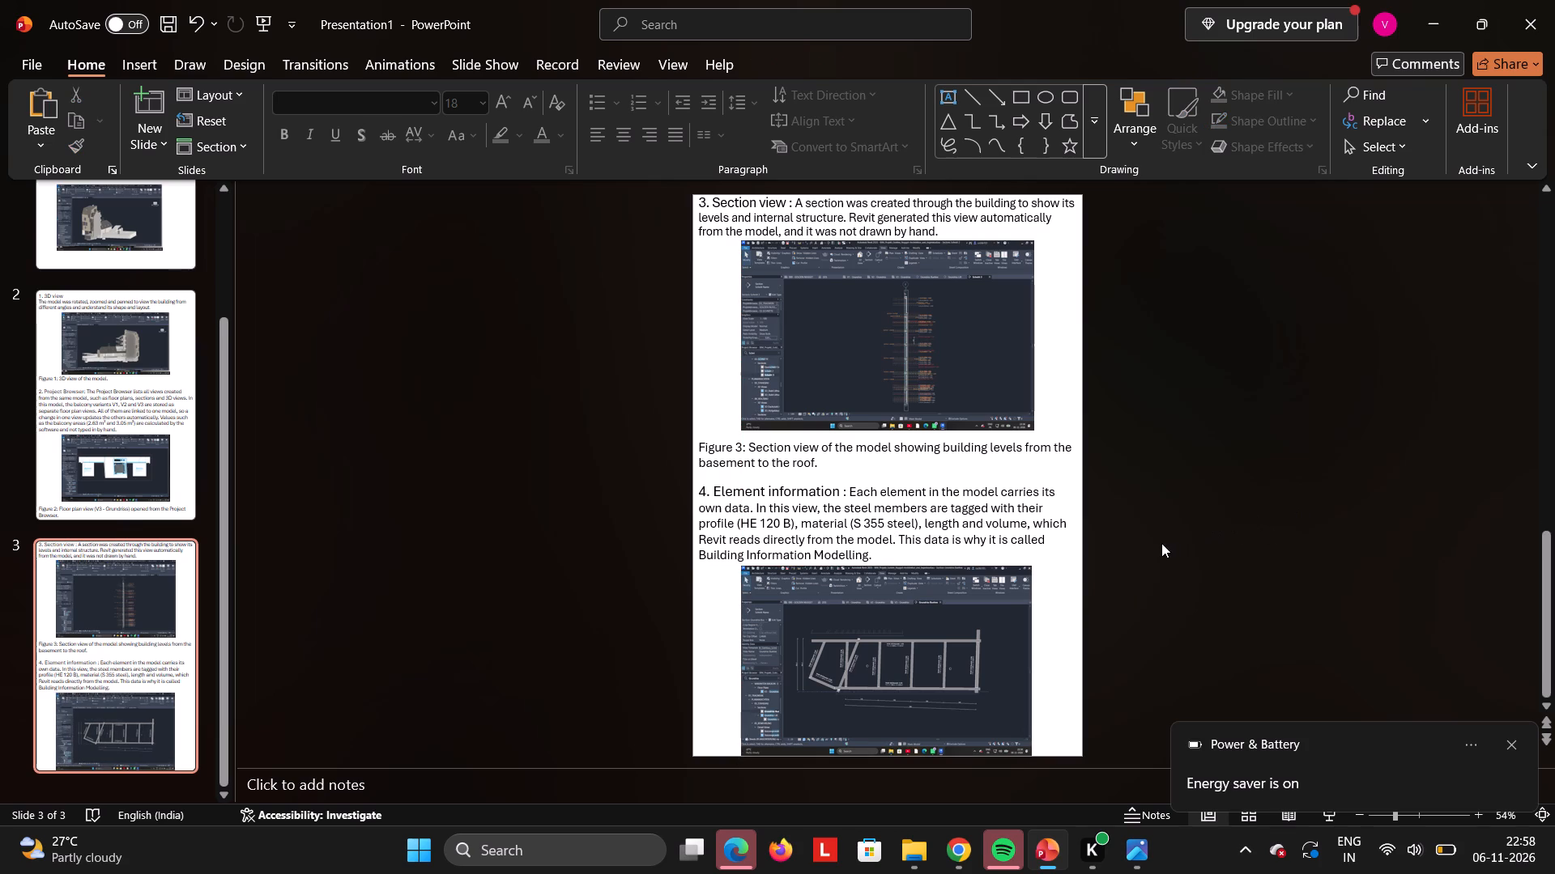